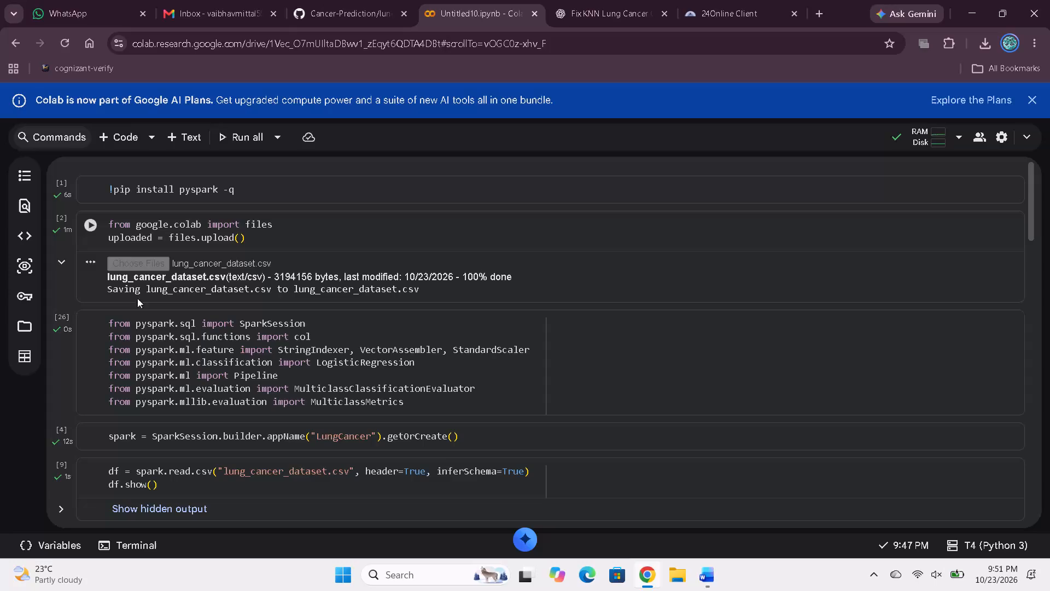
Switch to the Word document and place the cursor after the name on the first line.
{"action": "left_click", "coordinate": [706, 578]}
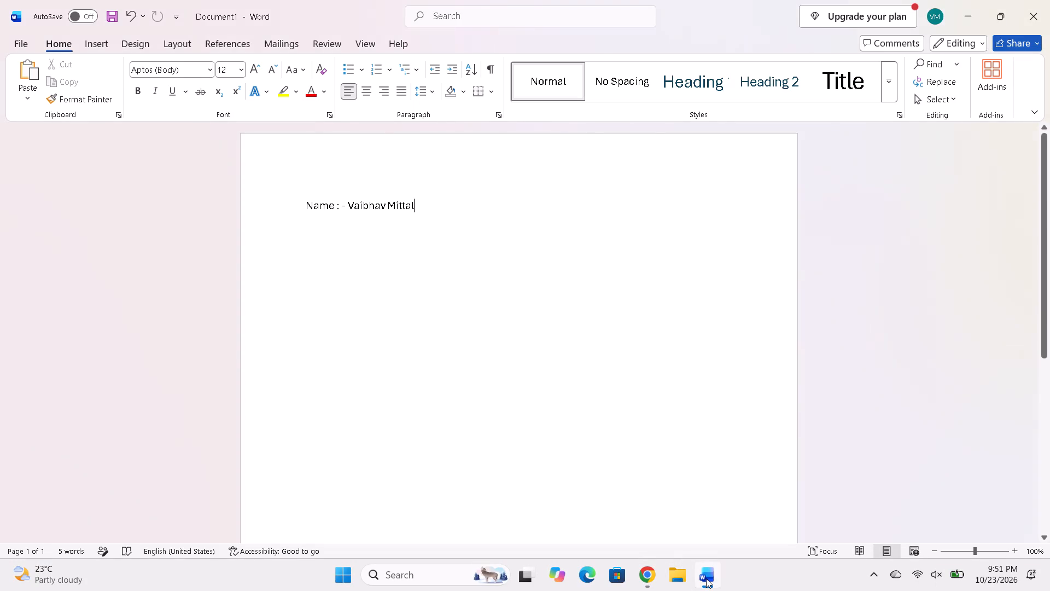
{"action": "left_click", "coordinate": [470, 206]}
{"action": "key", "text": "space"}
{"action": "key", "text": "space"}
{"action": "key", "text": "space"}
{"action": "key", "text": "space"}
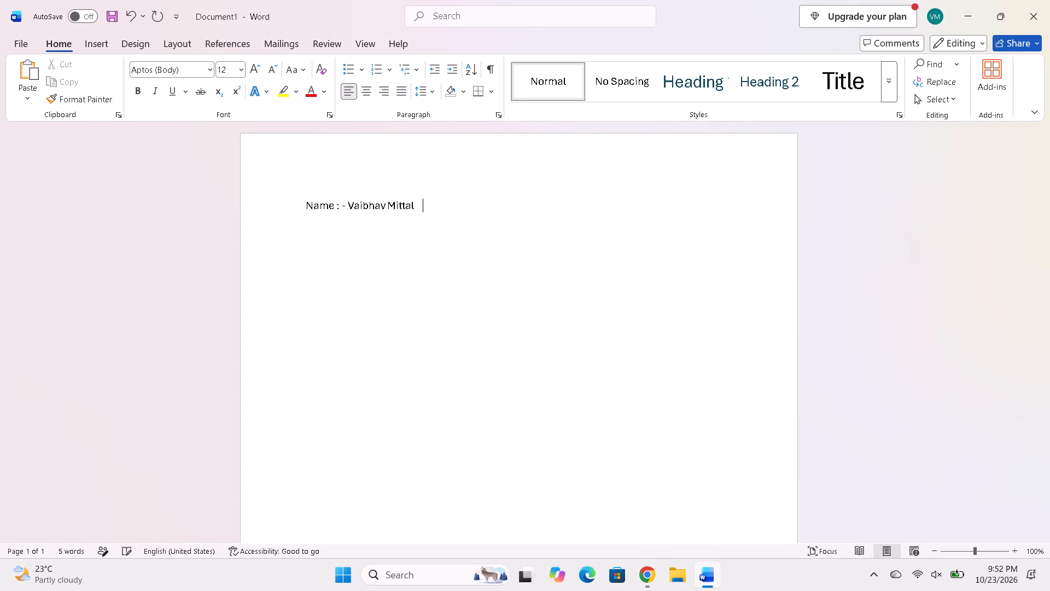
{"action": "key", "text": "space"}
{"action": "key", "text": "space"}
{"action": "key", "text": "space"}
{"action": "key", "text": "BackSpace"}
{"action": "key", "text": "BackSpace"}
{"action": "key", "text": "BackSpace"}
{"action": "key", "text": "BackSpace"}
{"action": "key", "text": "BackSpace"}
Add the label "Reg No :" on the name line, spaced five tab stops after the name.
{"action": "key", "text": "Tab"}
{"action": "key", "text": "Tab"}
{"action": "key", "text": "Tab"}
{"action": "key", "text": "Tab"}
{"action": "key", "text": "Tab"}
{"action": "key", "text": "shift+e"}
{"action": "key", "text": "shift+BackSpace"}
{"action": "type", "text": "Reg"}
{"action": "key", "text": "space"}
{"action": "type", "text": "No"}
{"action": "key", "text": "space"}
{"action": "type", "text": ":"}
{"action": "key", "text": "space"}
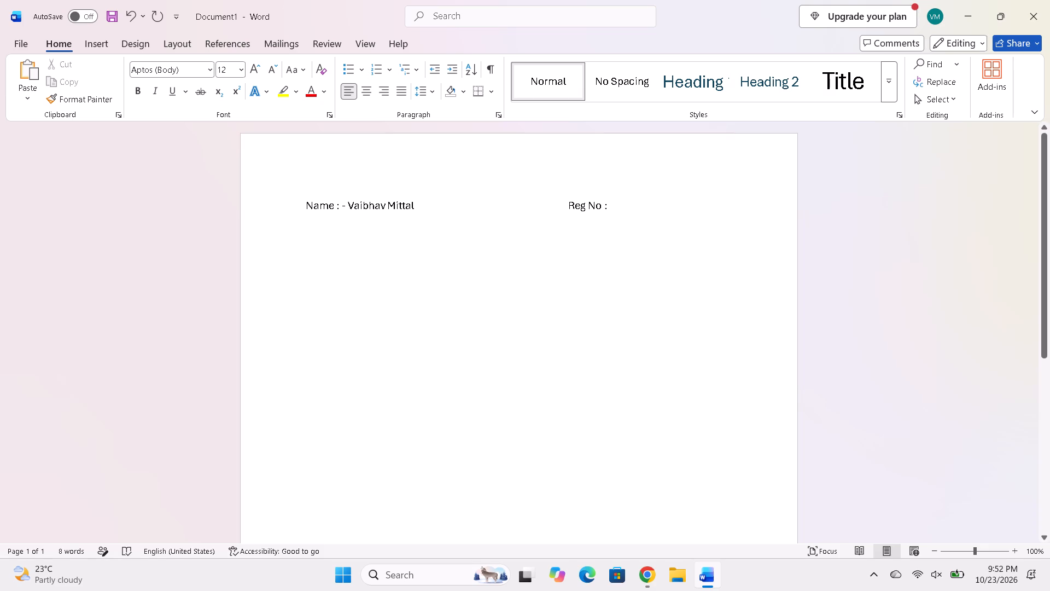
Remove the hyphen between "Name :" and the name.
{"action": "left_click", "coordinate": [347, 205]}
{"action": "key", "text": "BackSpace"}
{"action": "key", "text": "BackSpace"}
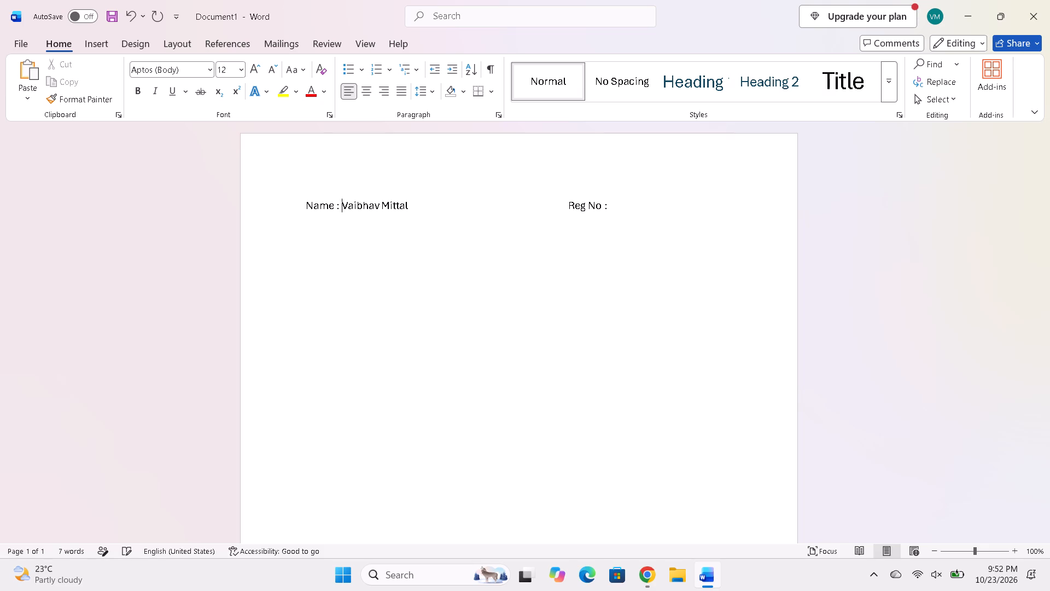
Enter the student's registration number after the "Reg No :" label.
{"action": "left_click", "coordinate": [611, 208]}
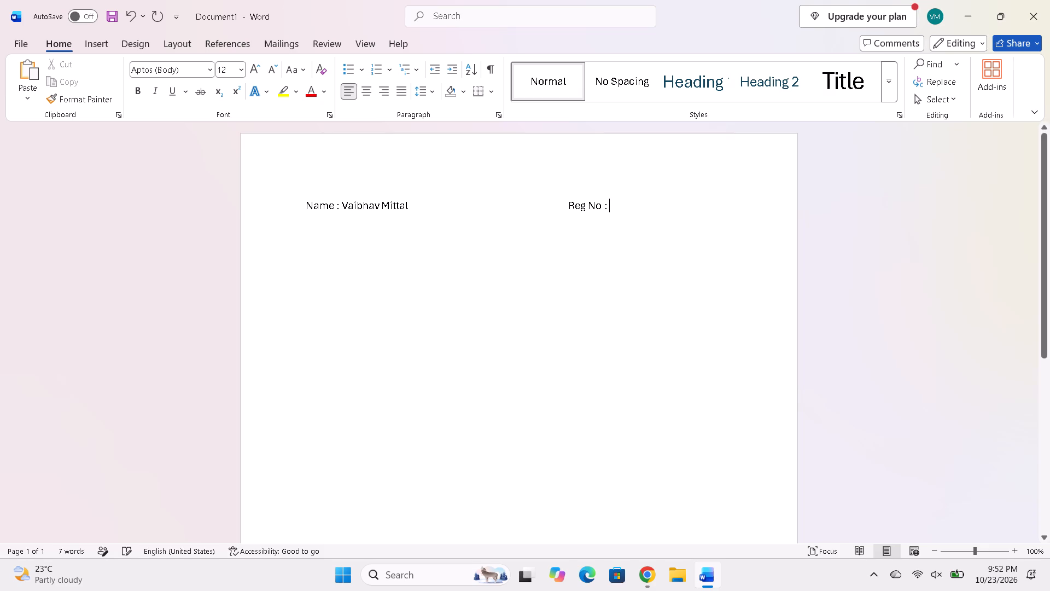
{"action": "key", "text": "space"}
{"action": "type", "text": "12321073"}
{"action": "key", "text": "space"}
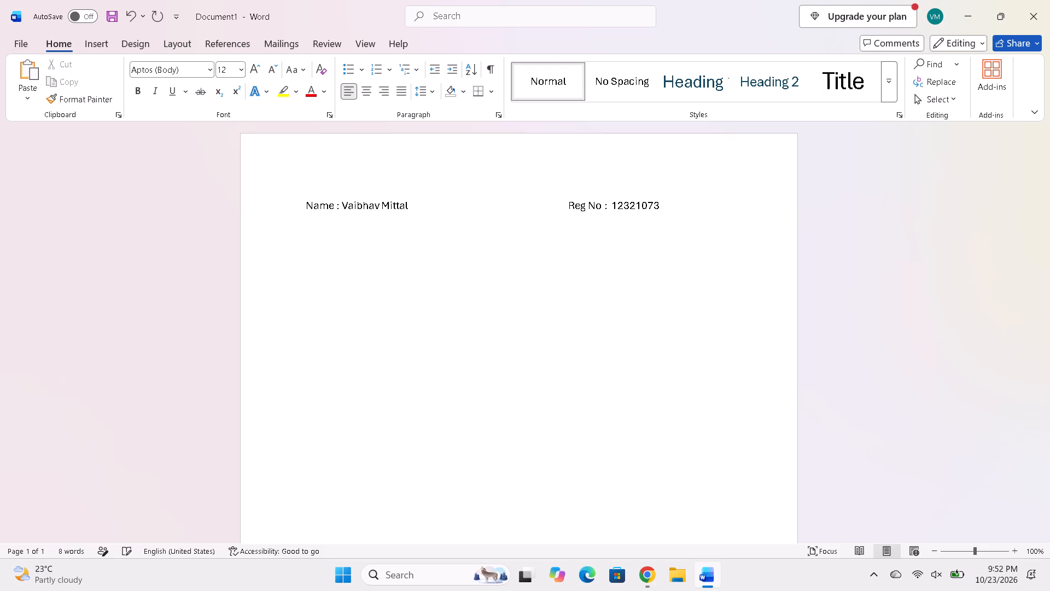
Shift the "Reg No" label and its number one tab stop further along the line.
{"action": "left_click", "coordinate": [571, 207]}
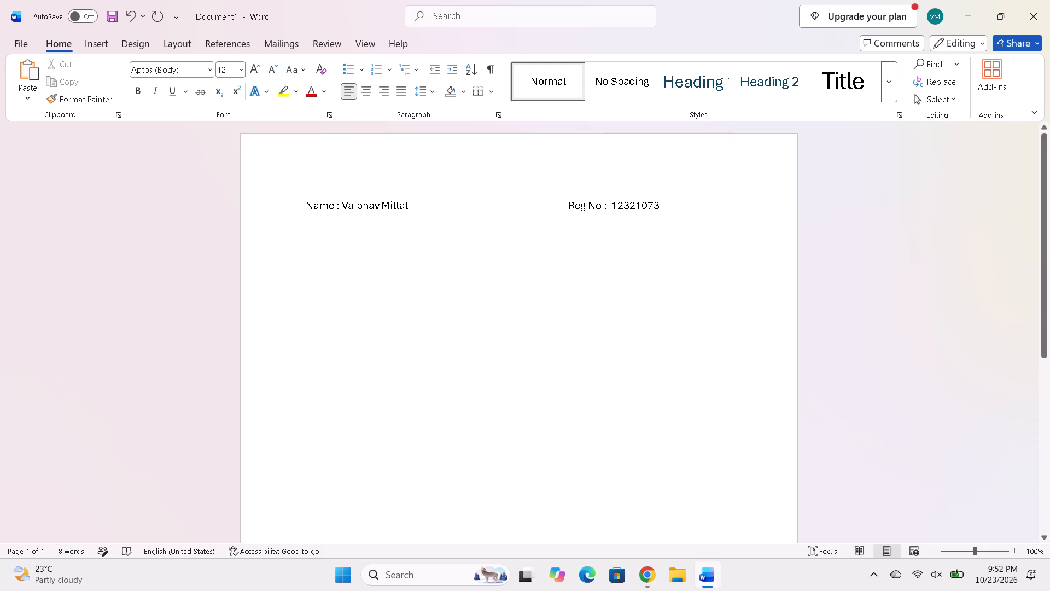
{"action": "left_click", "coordinate": [566, 204]}
{"action": "key", "text": "Tab"}
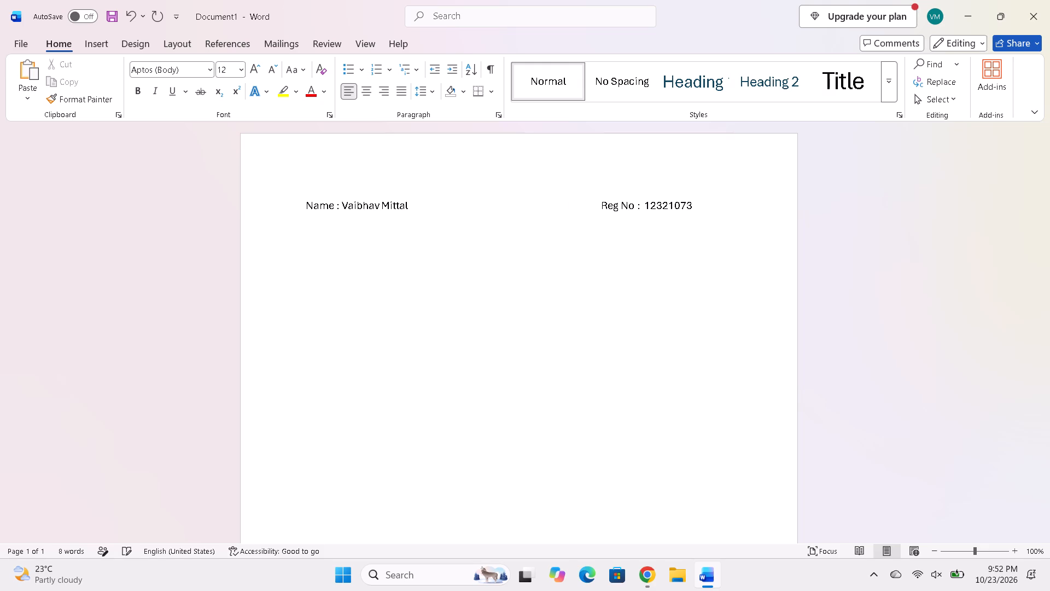
Start a new line below the name and registration number line.
{"action": "left_click", "coordinate": [307, 203]}
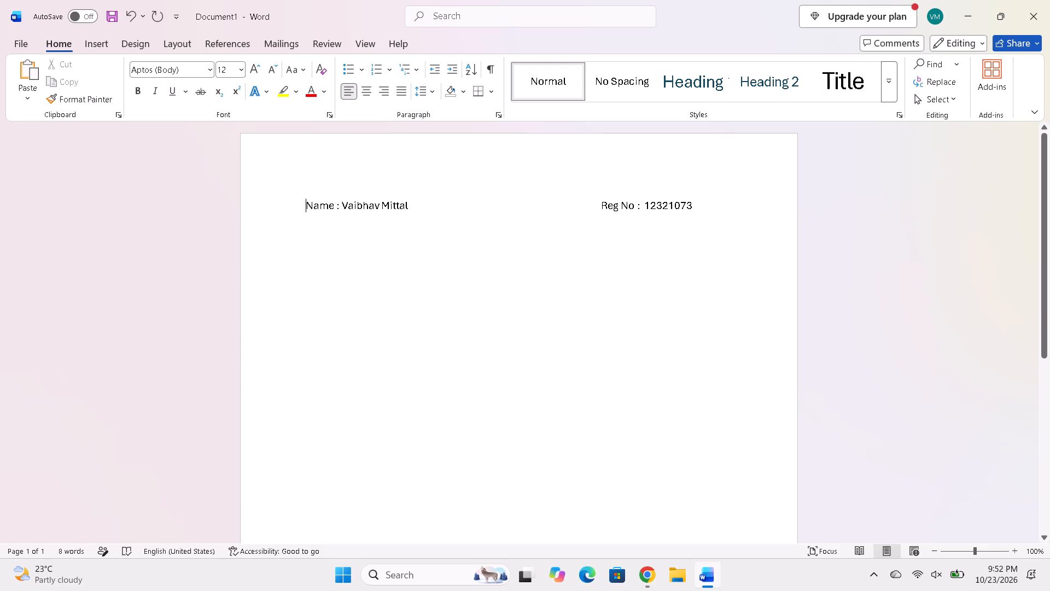
{"action": "left_click", "coordinate": [715, 210]}
{"action": "key", "text": "Return"}
Remove the space before the colon in both the "Name" and "Reg No" labels.
{"action": "left_click", "coordinate": [337, 207]}
{"action": "key", "text": "BackSpace"}
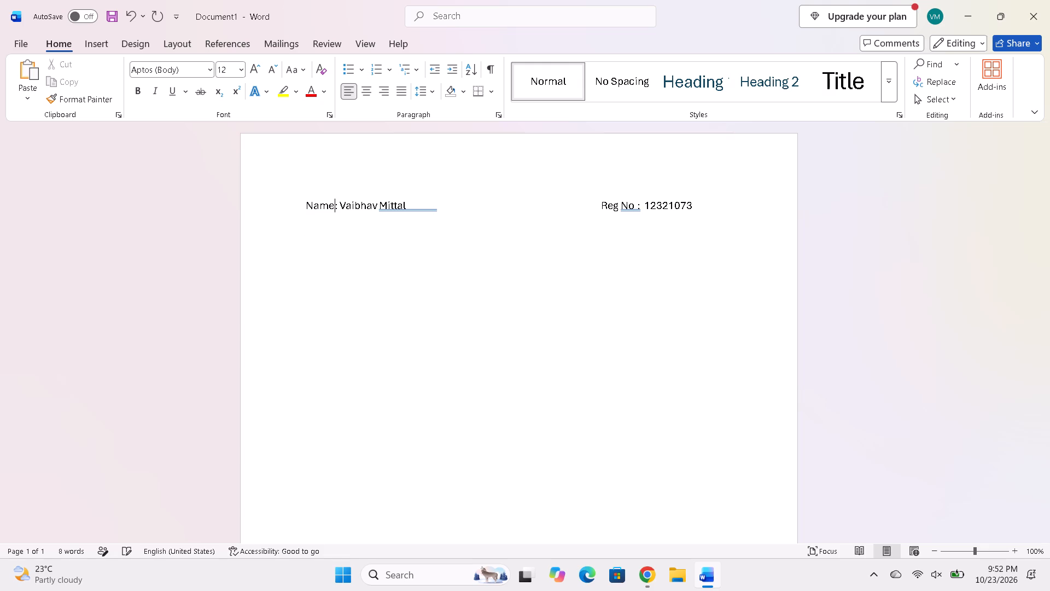
{"action": "left_click", "coordinate": [640, 205]}
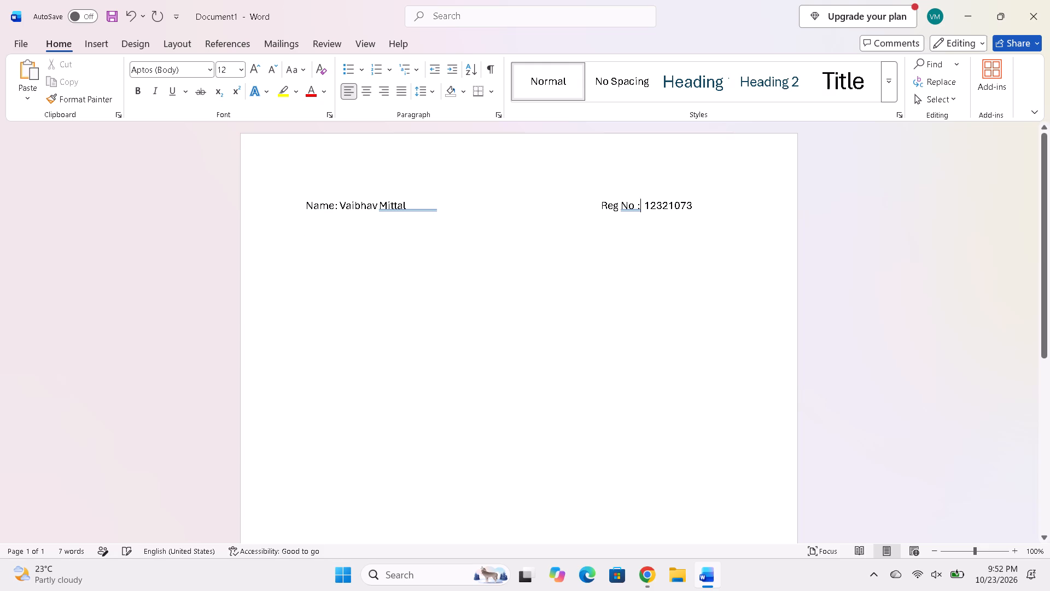
{"action": "key", "text": "Left"}
{"action": "key", "text": "BackSpace"}
Ignore once the grammar suggestion flagged on the surname.
{"action": "left_click", "coordinate": [465, 207]}
{"action": "right_click", "coordinate": [448, 206]}
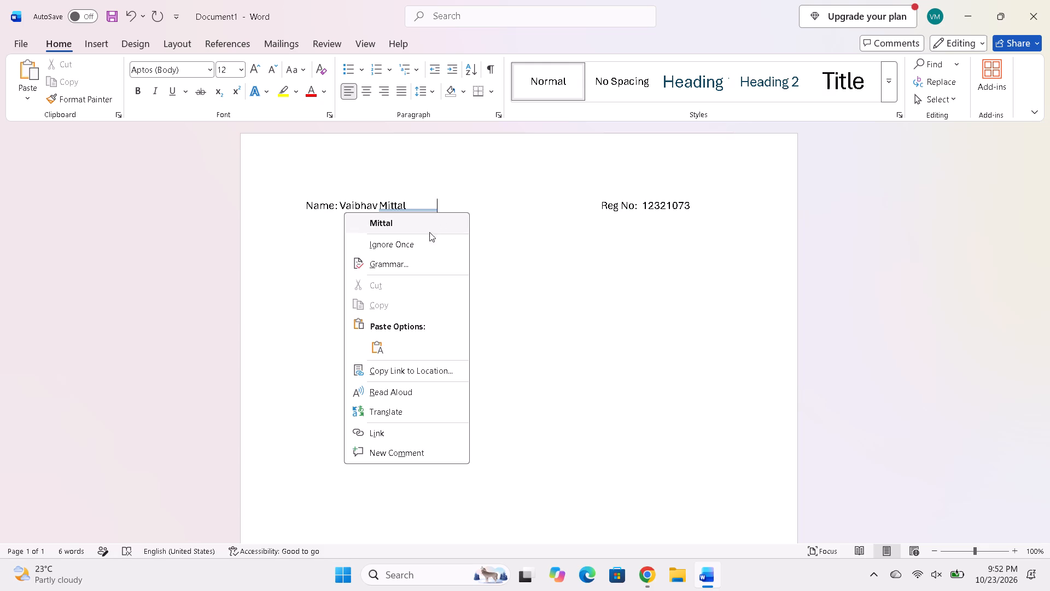
{"action": "left_click", "coordinate": [420, 244]}
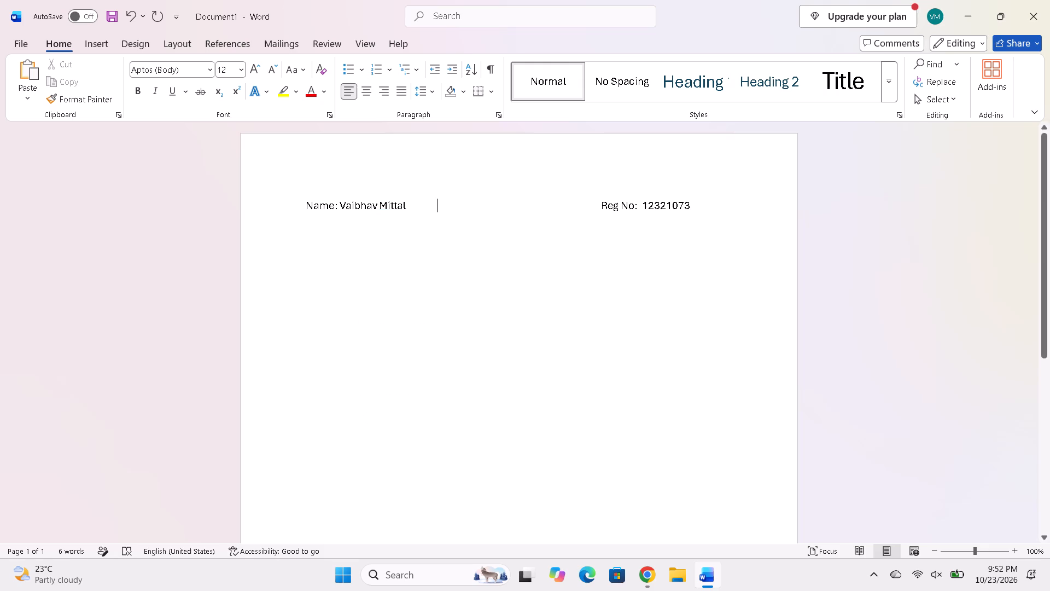
Add a line below the name line reading "Section: k4P23WR", with no space before the colon.
{"action": "left_click", "coordinate": [698, 210]}
{"action": "key", "text": "Return"}
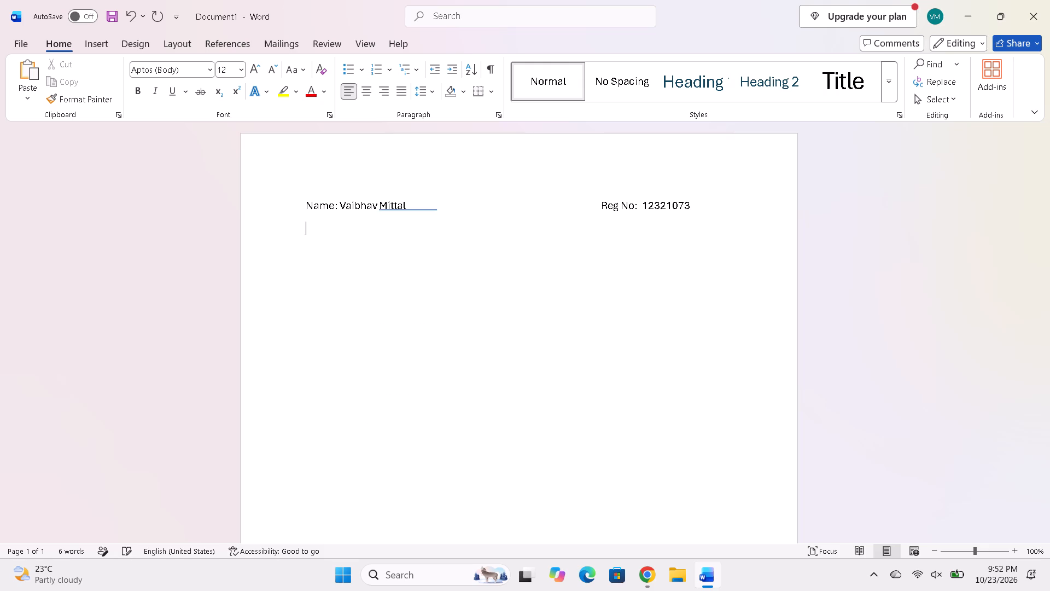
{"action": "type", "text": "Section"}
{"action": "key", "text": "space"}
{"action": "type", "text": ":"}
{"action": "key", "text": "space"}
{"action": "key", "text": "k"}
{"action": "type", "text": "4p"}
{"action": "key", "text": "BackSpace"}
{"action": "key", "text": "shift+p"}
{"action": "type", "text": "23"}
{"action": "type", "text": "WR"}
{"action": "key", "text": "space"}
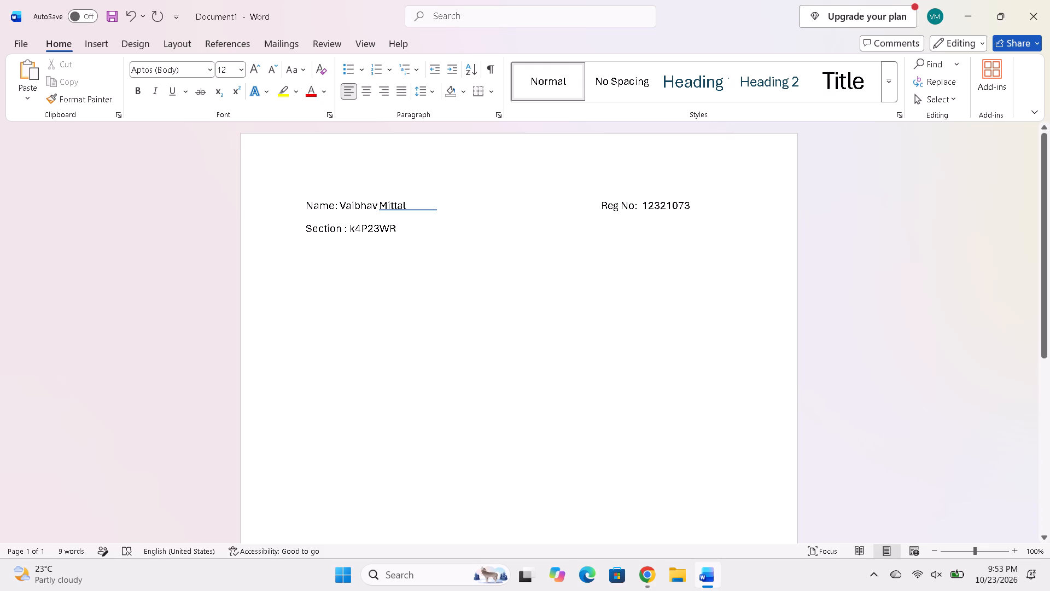
{"action": "left_click", "coordinate": [345, 229]}
{"action": "key", "text": "BackSpace"}
Add "Roll Number:" and the student's roll number on the section line, spaced across to sit beneath "Reg No", with no space before the colon.
{"action": "left_click", "coordinate": [591, 246]}
{"action": "left_click", "coordinate": [520, 234]}
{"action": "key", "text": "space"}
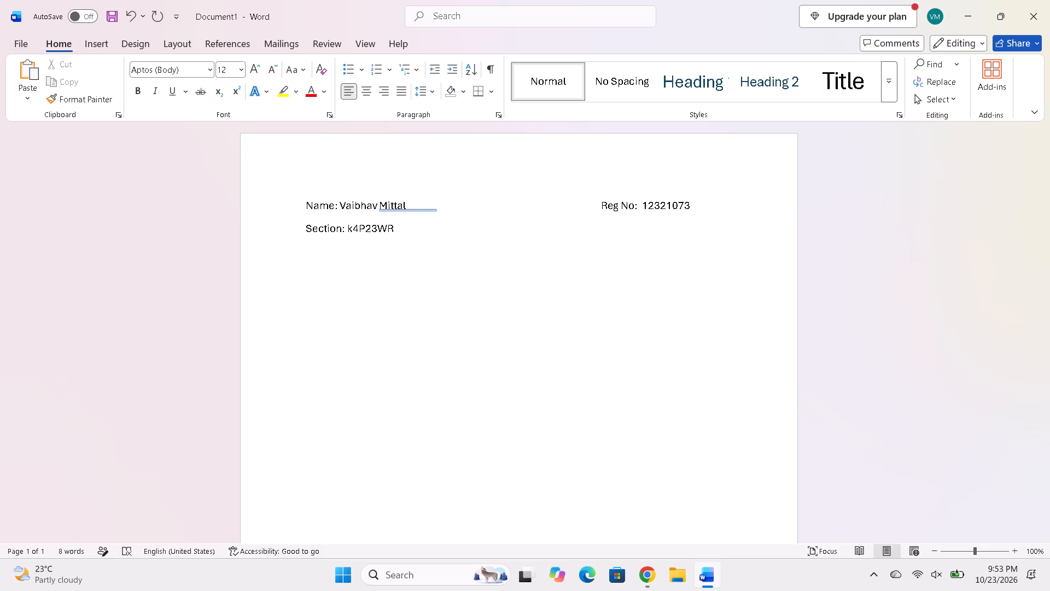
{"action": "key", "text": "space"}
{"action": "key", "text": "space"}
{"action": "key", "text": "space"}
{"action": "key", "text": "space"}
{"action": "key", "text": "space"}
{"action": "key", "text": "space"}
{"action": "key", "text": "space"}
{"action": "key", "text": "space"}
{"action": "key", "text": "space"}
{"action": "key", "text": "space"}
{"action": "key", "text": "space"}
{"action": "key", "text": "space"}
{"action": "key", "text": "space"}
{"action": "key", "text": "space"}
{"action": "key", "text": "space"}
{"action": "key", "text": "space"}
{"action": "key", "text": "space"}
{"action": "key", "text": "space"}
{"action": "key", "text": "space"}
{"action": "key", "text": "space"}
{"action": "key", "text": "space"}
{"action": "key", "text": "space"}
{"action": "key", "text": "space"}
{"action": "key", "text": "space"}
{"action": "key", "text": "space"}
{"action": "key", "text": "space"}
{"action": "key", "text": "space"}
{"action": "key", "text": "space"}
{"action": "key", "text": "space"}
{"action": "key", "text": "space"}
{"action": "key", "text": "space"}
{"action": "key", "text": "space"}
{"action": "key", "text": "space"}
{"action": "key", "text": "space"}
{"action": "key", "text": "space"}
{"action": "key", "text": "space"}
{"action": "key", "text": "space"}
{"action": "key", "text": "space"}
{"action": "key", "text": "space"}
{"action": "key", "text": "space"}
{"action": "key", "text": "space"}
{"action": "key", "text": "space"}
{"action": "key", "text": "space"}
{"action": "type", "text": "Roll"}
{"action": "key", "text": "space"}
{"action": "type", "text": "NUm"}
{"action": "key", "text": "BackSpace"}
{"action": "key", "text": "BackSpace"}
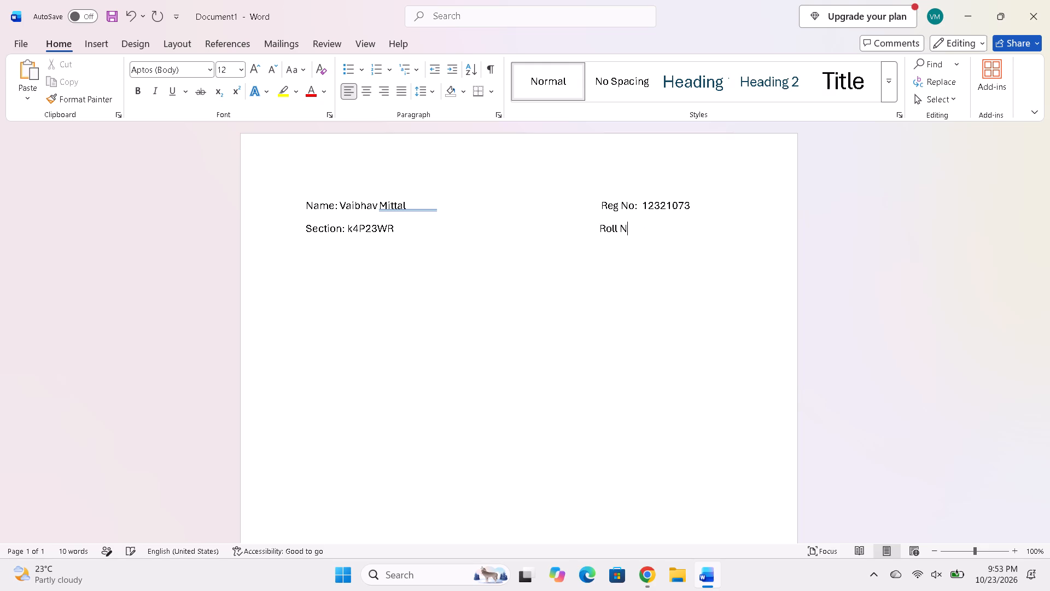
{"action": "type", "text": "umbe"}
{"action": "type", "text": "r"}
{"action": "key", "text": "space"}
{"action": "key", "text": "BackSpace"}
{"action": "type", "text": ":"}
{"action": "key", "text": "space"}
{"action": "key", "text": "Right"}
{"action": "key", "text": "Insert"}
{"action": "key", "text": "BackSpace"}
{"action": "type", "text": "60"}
{"action": "left_click", "coordinate": [690, 235]}
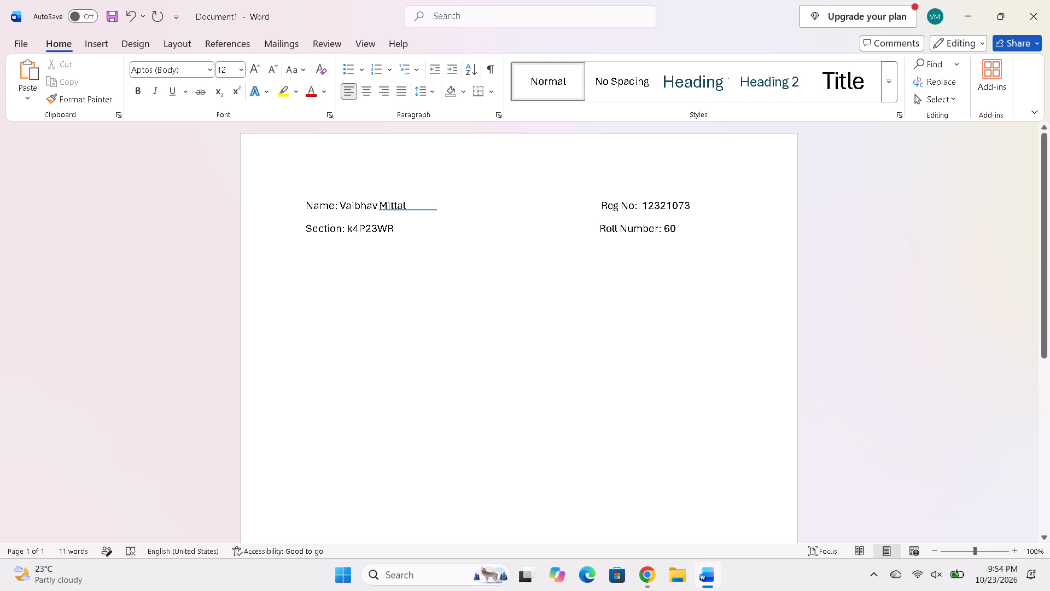
Start a new line below the section line with the label "Subject".
{"action": "key", "text": "Return"}
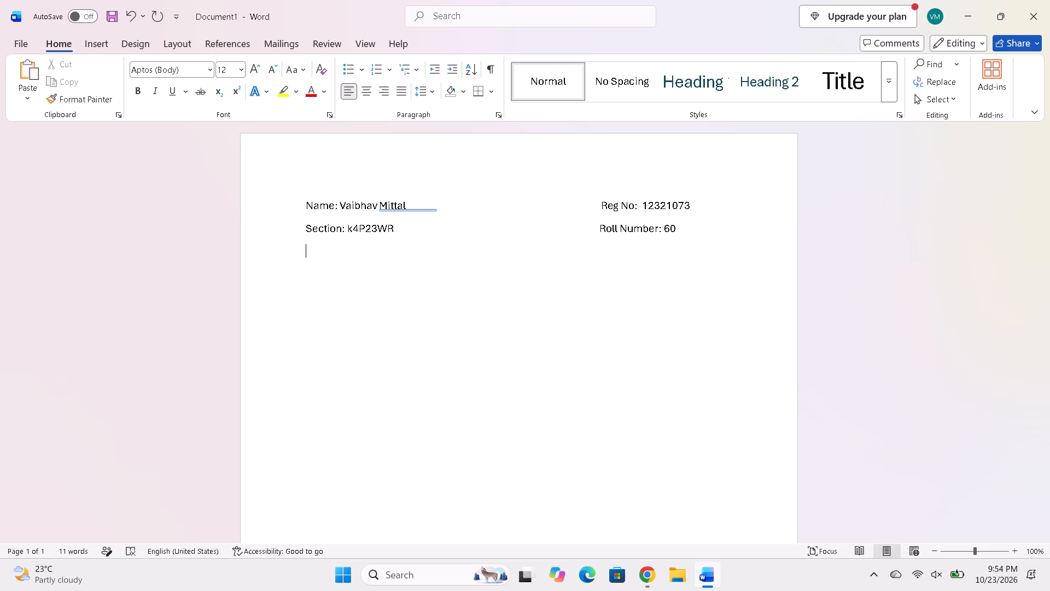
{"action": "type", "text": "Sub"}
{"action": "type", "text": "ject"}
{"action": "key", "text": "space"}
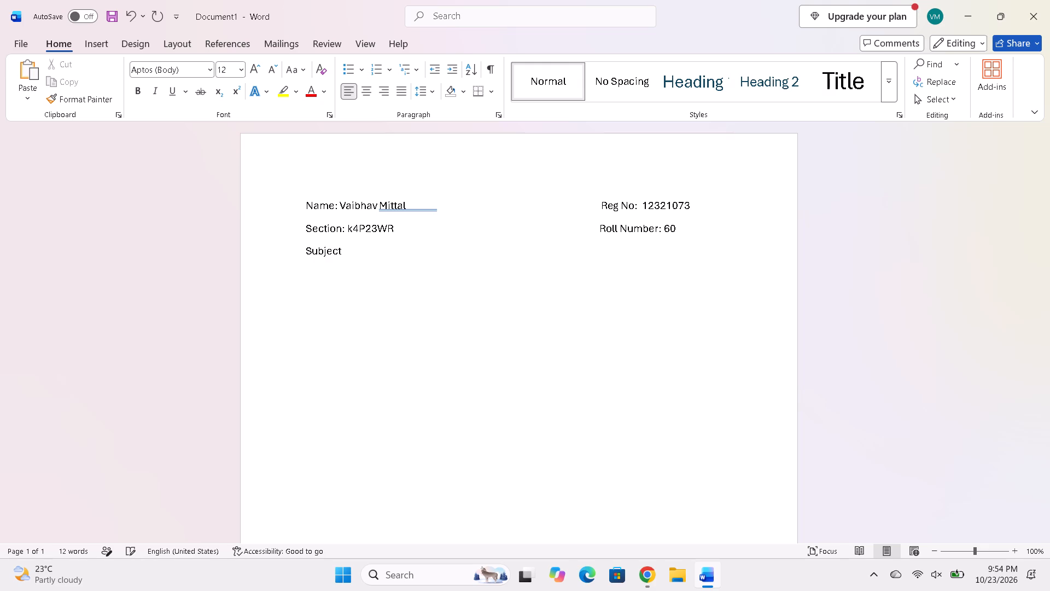
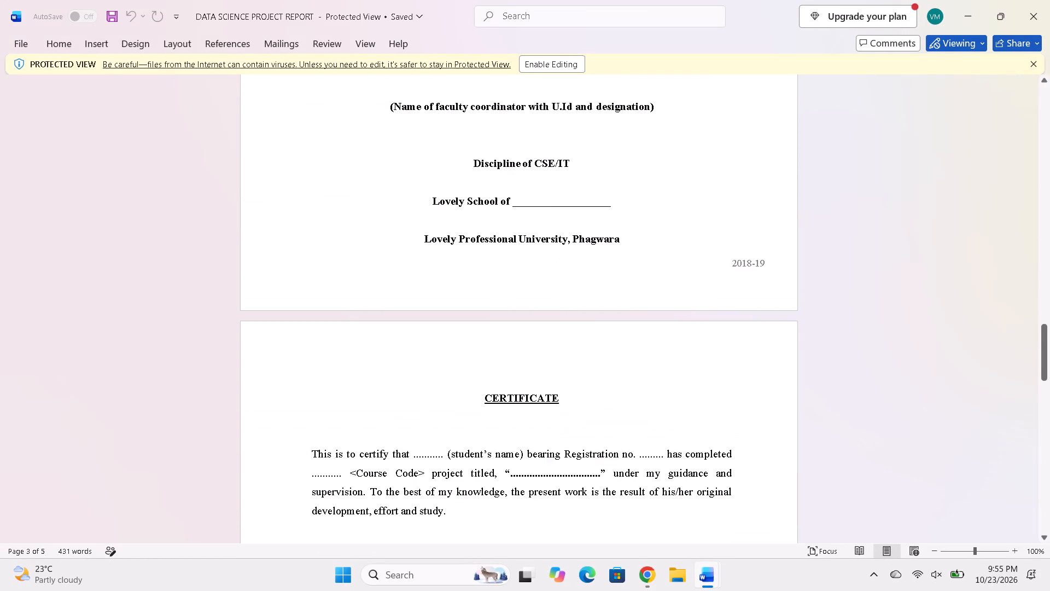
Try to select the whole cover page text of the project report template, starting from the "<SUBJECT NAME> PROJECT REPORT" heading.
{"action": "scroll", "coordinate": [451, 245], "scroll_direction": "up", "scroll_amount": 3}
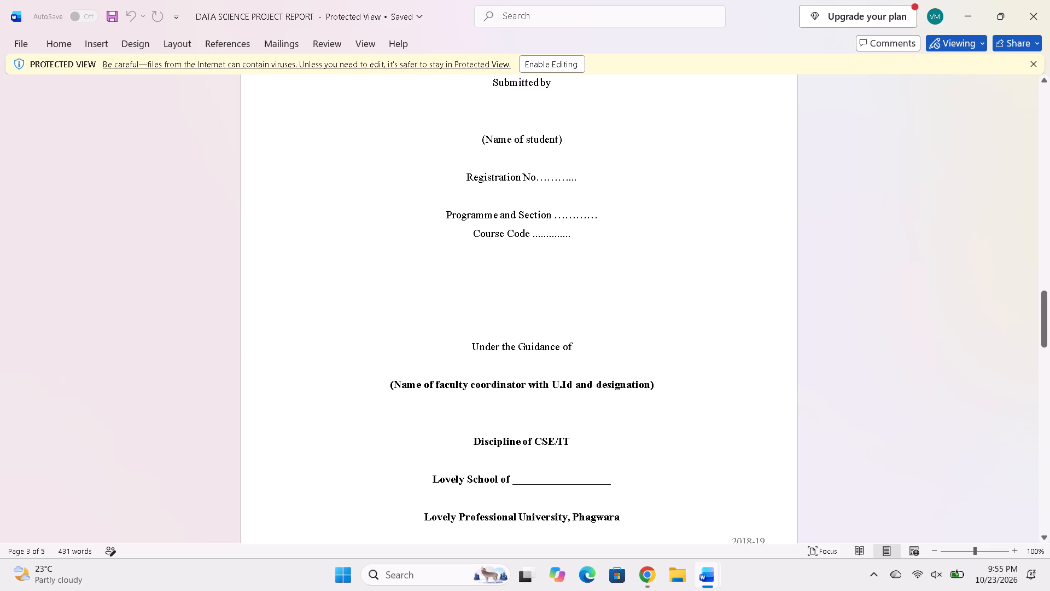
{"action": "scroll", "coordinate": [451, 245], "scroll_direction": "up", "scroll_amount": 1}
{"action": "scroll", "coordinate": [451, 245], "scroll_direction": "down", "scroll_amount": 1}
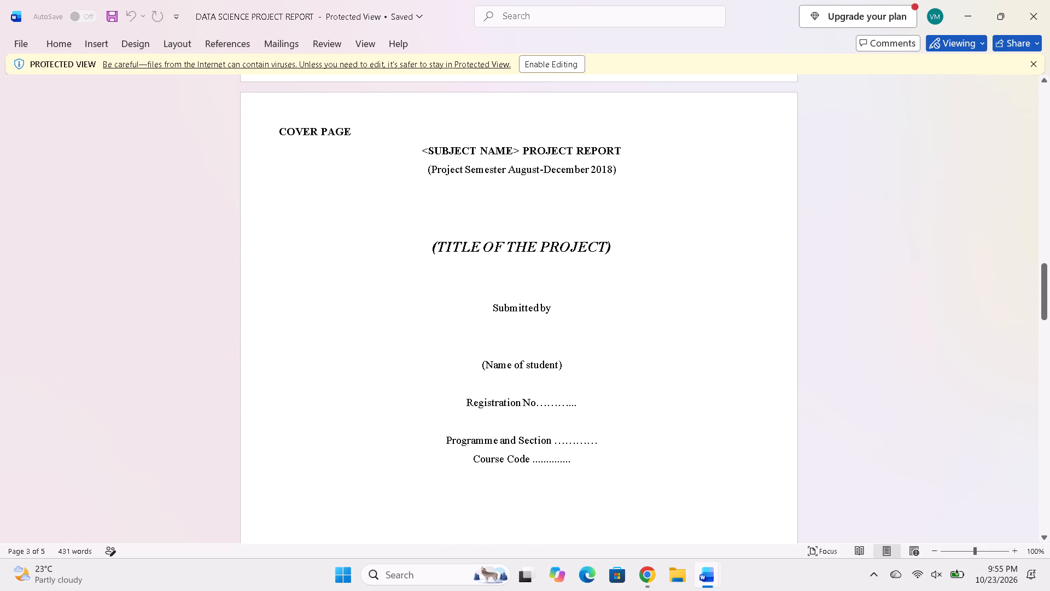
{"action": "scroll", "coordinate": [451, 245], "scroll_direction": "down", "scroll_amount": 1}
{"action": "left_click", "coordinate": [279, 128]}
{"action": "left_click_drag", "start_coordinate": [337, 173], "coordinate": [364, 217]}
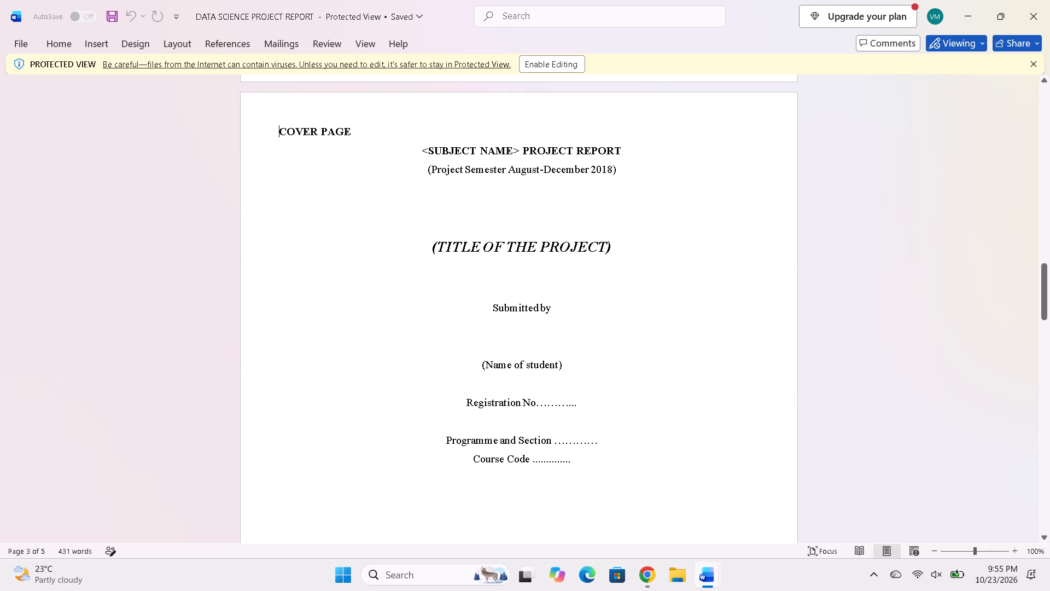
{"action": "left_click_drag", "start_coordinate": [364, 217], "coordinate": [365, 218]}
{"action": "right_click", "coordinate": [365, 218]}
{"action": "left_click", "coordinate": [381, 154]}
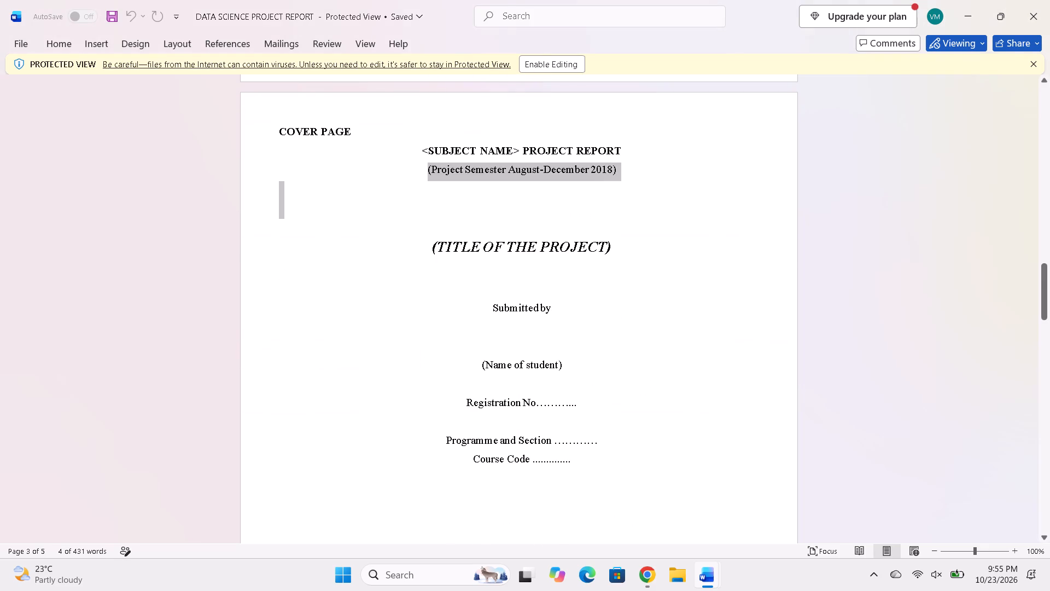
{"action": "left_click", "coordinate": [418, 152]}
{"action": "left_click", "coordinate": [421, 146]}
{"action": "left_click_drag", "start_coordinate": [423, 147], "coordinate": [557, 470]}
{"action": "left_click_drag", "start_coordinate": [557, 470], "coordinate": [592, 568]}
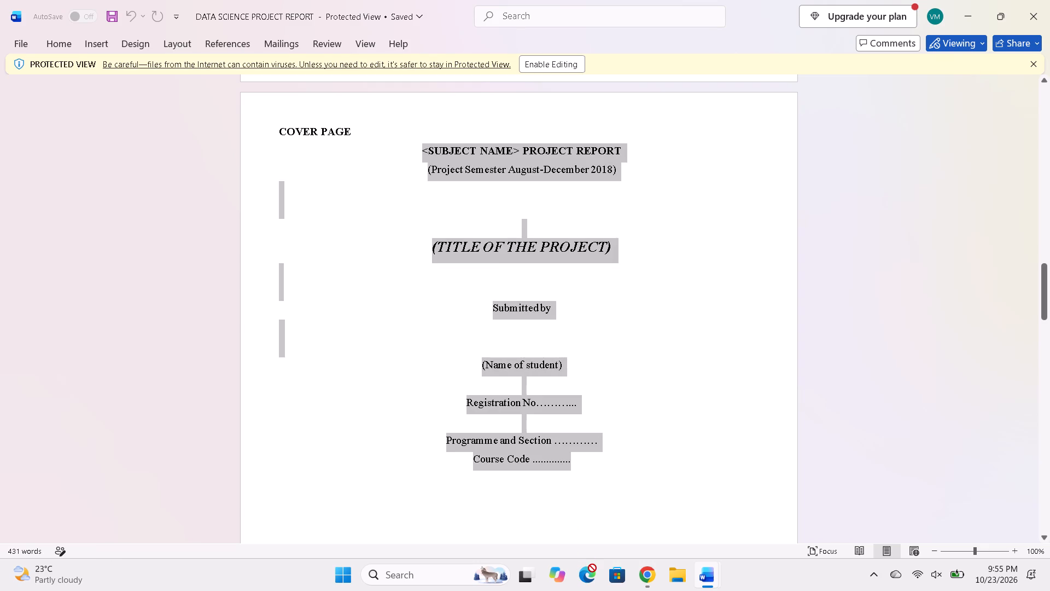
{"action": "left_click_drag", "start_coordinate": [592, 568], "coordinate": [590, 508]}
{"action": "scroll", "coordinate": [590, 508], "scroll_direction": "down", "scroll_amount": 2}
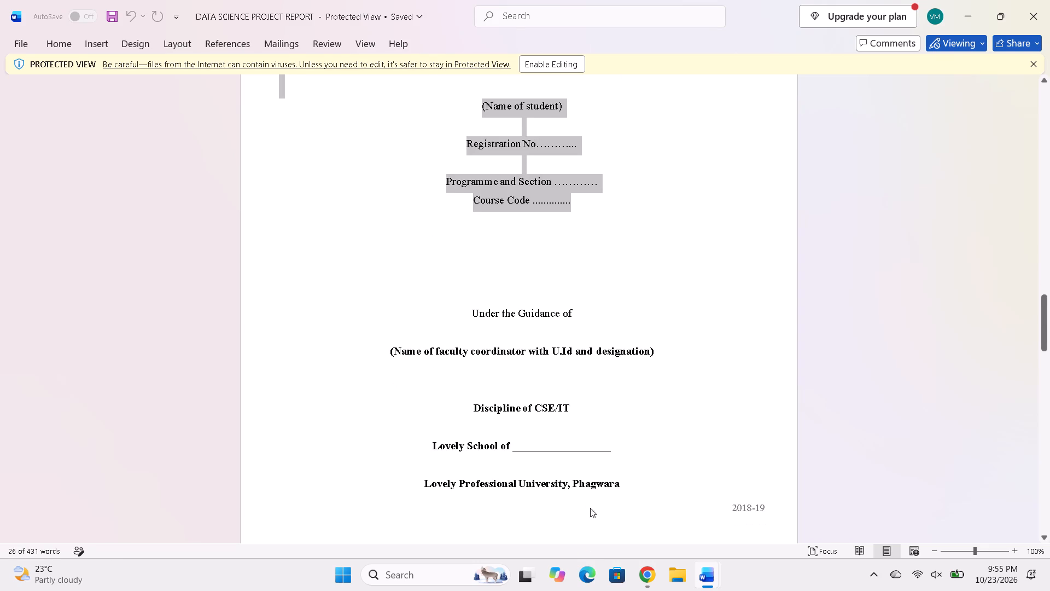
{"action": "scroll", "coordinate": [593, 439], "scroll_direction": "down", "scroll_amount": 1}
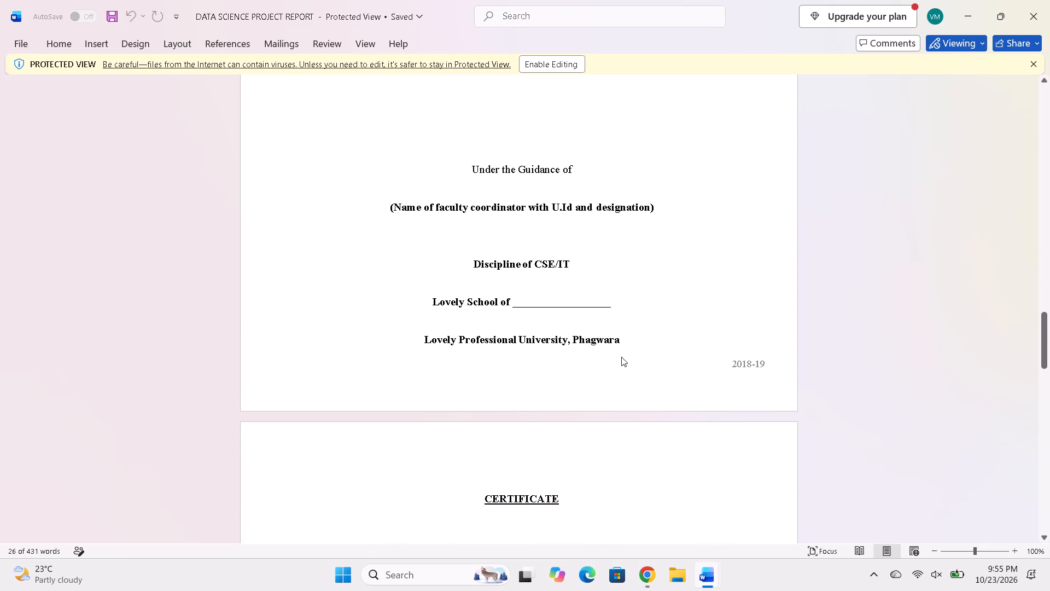
Copy the template's cover page text from "<SUBJECT NAME> PROJECT REPORT" through "Lovely Professional University, Phagwara".
{"action": "left_click", "coordinate": [626, 338]}
{"action": "left_click_drag", "start_coordinate": [621, 339], "coordinate": [431, 56]}
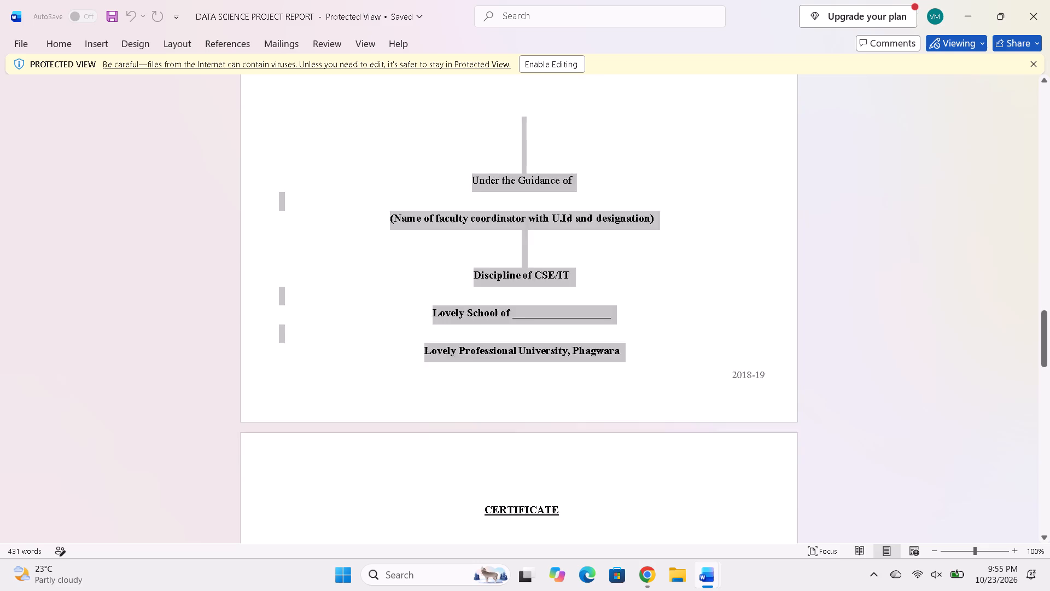
{"action": "left_click_drag", "start_coordinate": [431, 56], "coordinate": [441, 71]}
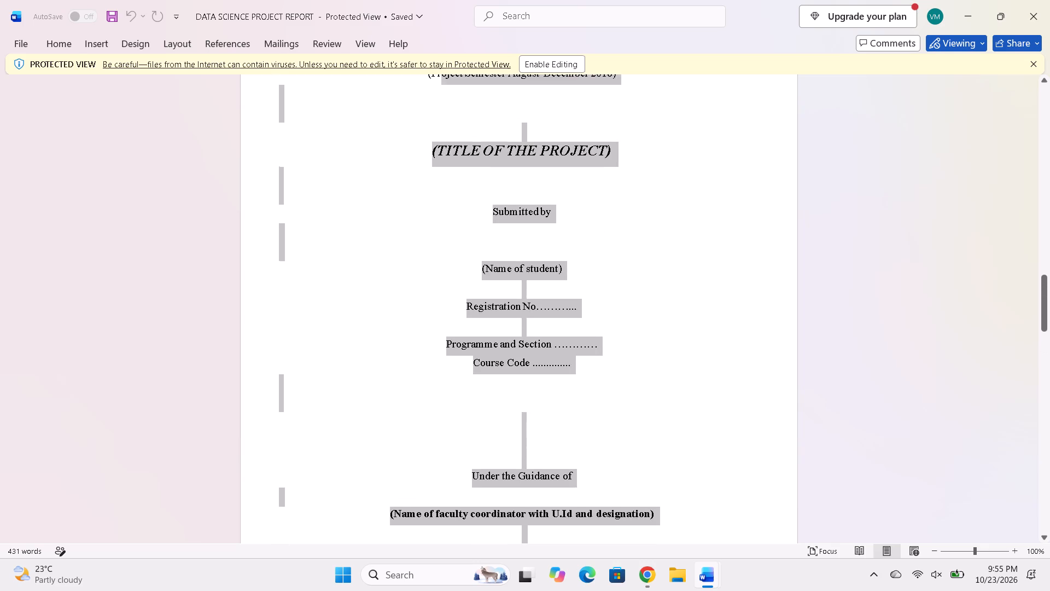
{"action": "left_click_drag", "start_coordinate": [441, 71], "coordinate": [423, 161]}
{"action": "key", "text": "ctrl+c"}
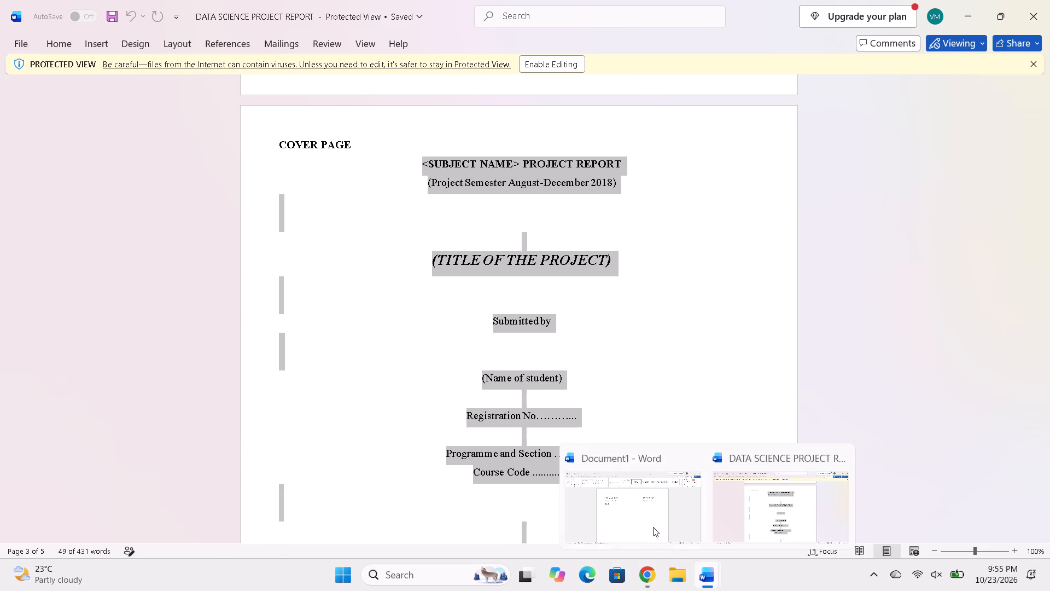
Switch to Document1 and replace all the student details lines with the copied cover page text.
{"action": "left_click", "coordinate": [653, 527]}
{"action": "left_click_drag", "start_coordinate": [413, 255], "coordinate": [305, 213]}
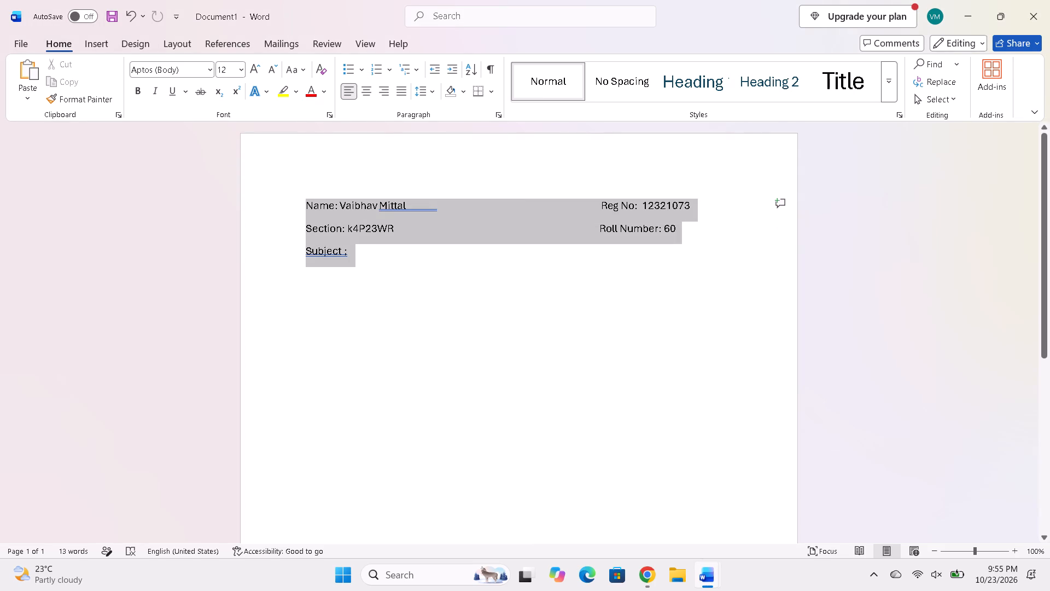
{"action": "left_click_drag", "start_coordinate": [305, 213], "coordinate": [295, 204]}
{"action": "key", "text": "ctrl+v"}
{"action": "scroll", "coordinate": [417, 213], "scroll_direction": "up", "scroll_amount": 2}
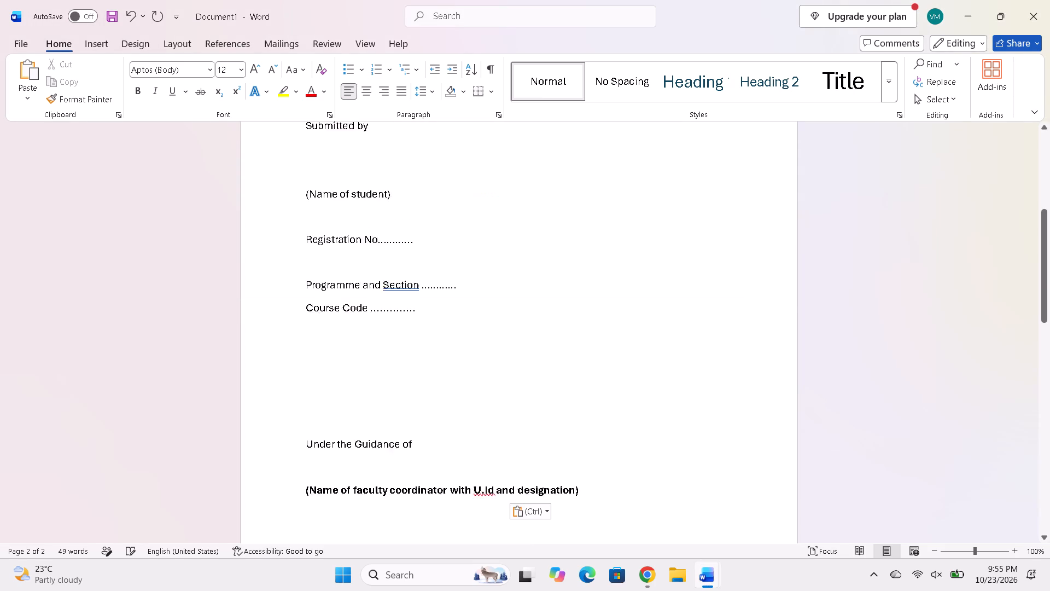
{"action": "scroll", "coordinate": [417, 213], "scroll_direction": "up", "scroll_amount": 6}
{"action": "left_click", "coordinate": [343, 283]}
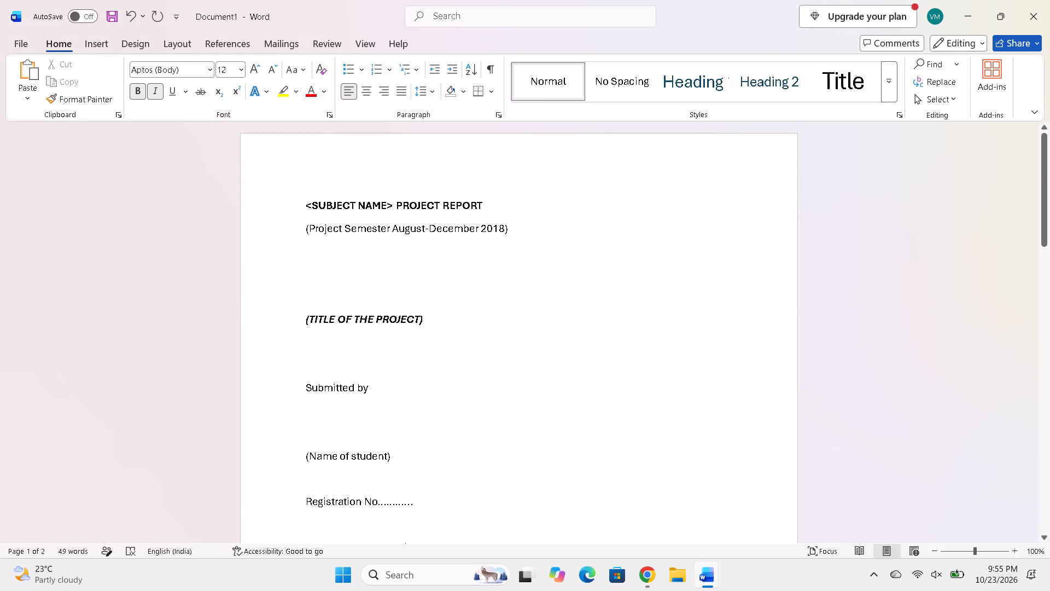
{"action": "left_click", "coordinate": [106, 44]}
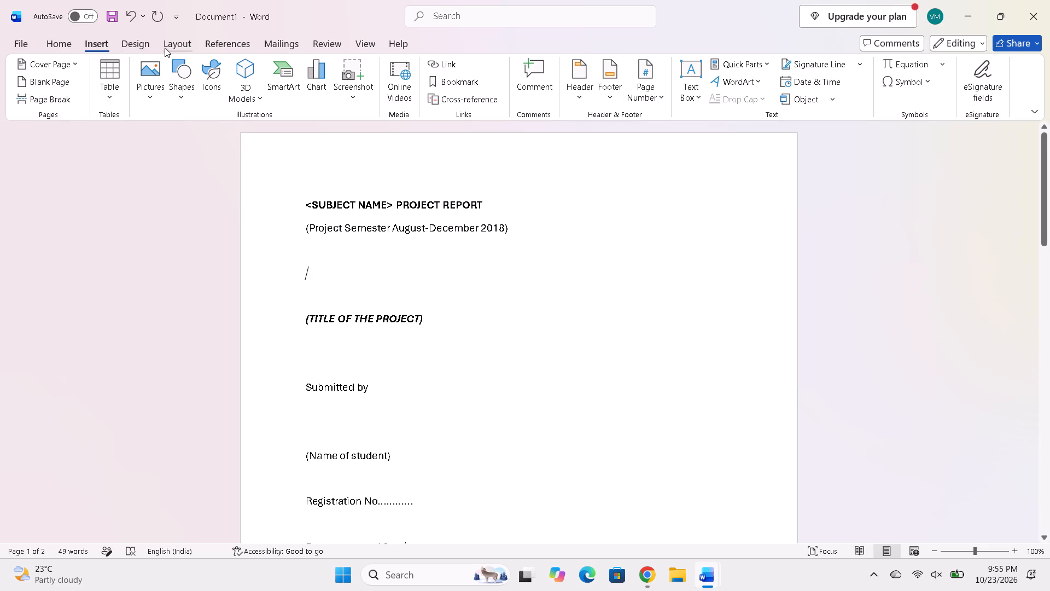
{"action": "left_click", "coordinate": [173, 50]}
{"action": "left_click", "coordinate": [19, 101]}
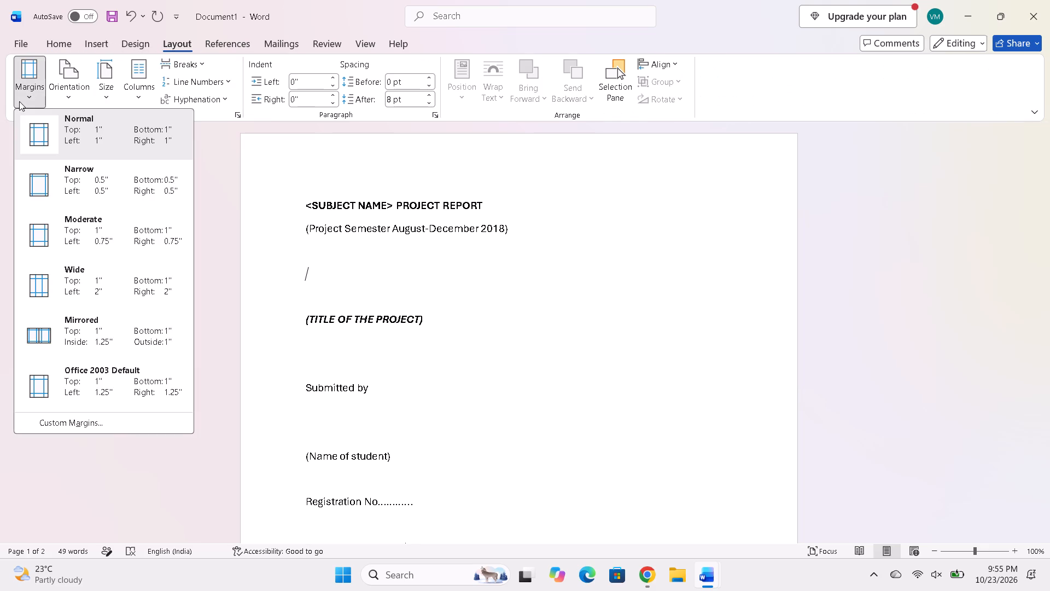
Set the page margins of Document1 to the Narrow preset, 0.5" on all sides.
{"action": "left_click", "coordinate": [68, 179]}
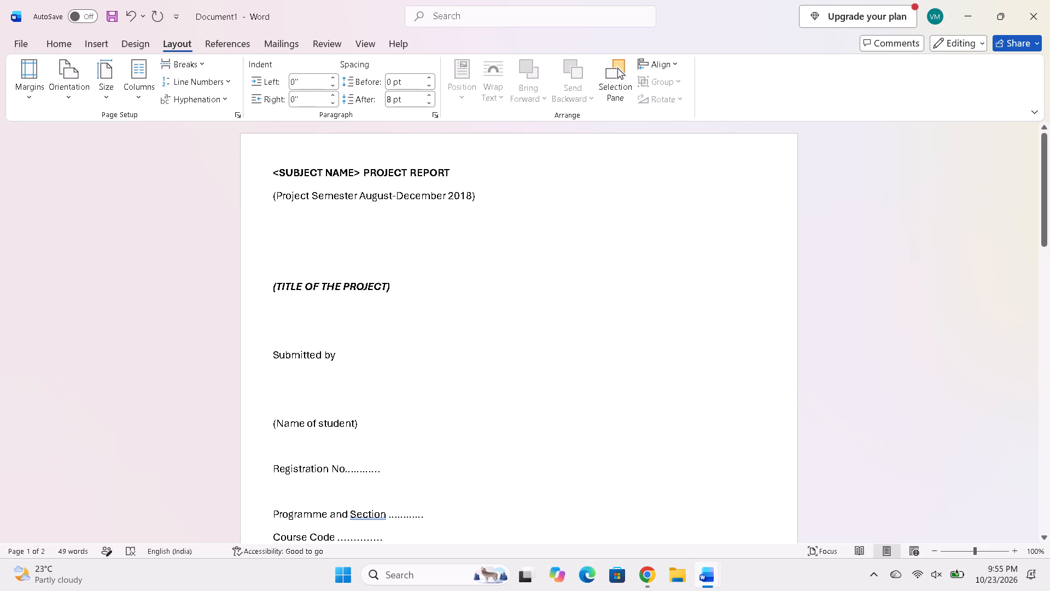
Center the "<SUBJECT NAME> PROJECT REPORT" heading and the "(Project Semester August-December 2018)" line.
{"action": "left_click", "coordinate": [270, 172]}
{"action": "left_click", "coordinate": [72, 55]}
{"action": "left_click", "coordinate": [71, 52]}
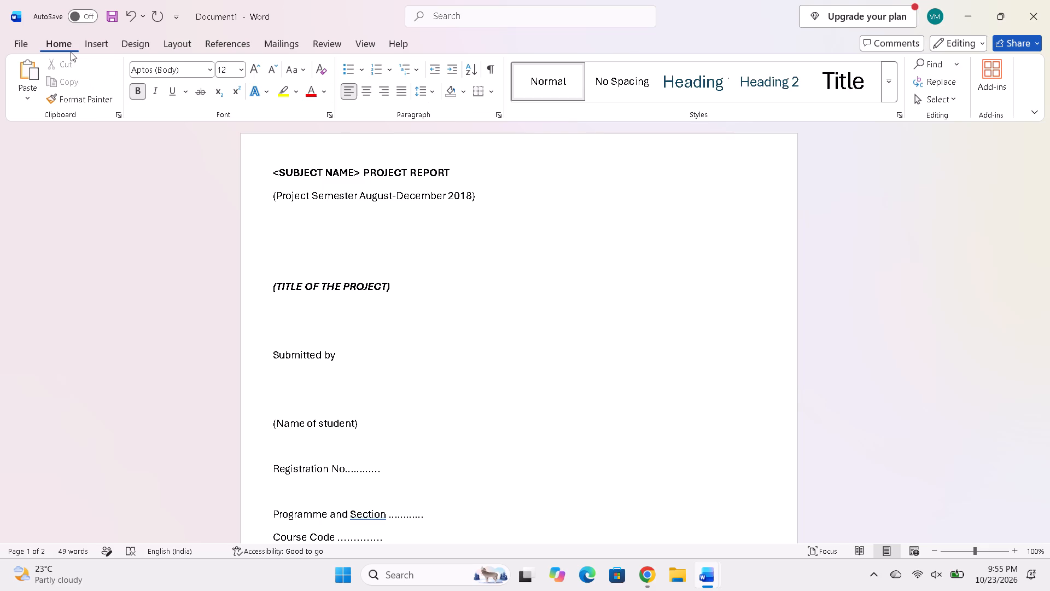
{"action": "left_click", "coordinate": [371, 92]}
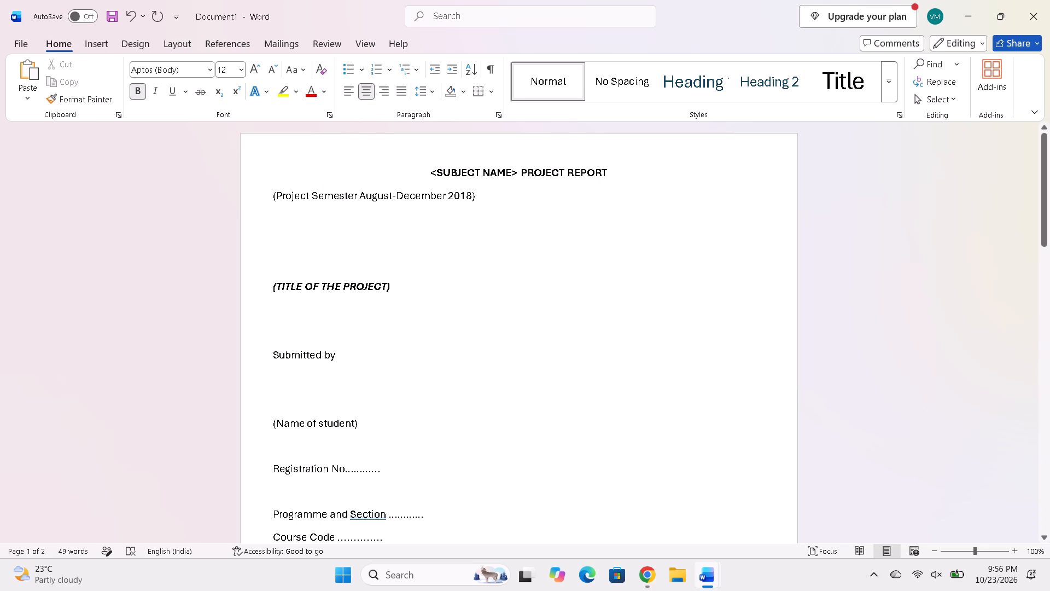
{"action": "left_click", "coordinate": [275, 196]}
{"action": "left_click", "coordinate": [271, 193]}
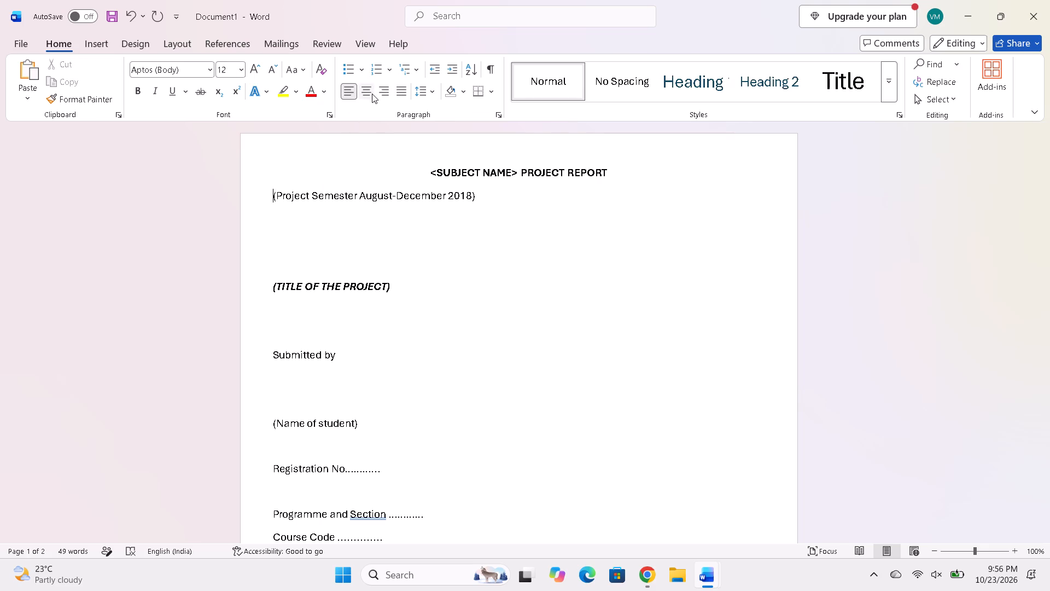
{"action": "left_click", "coordinate": [364, 97]}
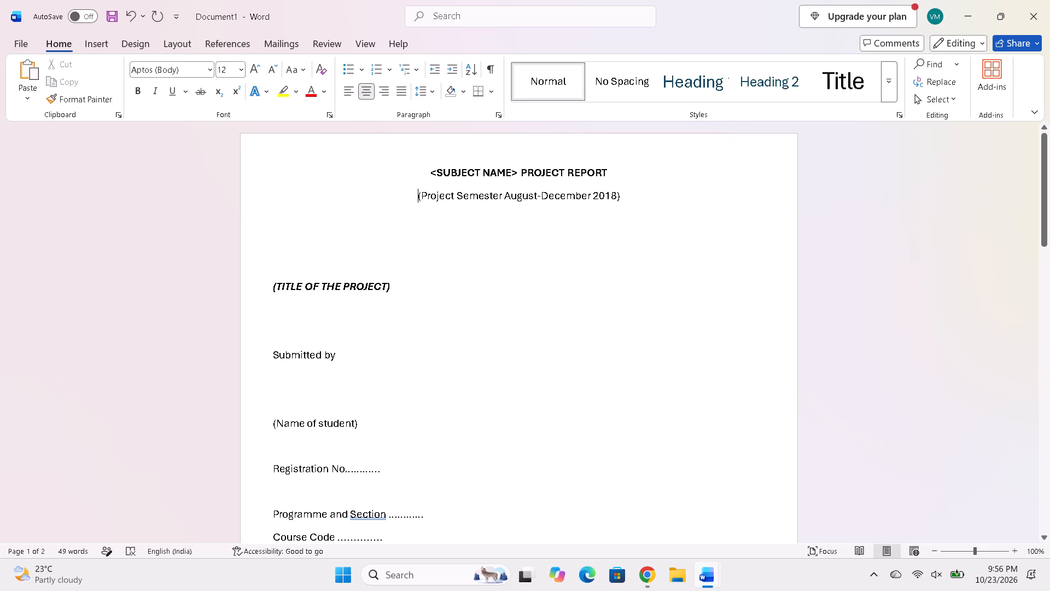
Remove one blank line above "(TITLE OF THE PROJECT)" and center that title line.
{"action": "left_click", "coordinate": [322, 251]}
{"action": "key", "text": "BackSpace"}
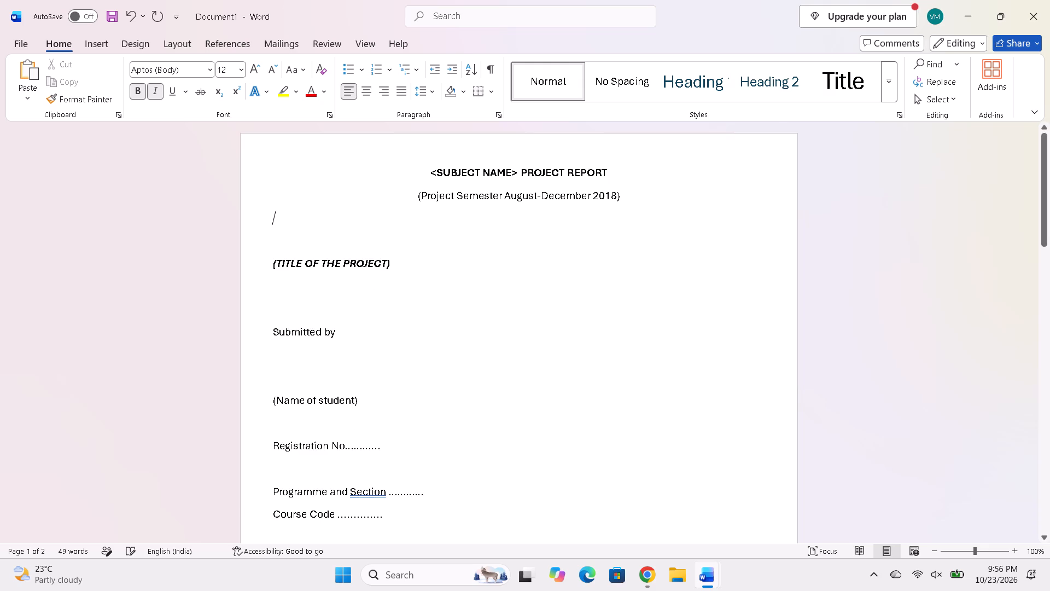
{"action": "left_click", "coordinate": [276, 262]}
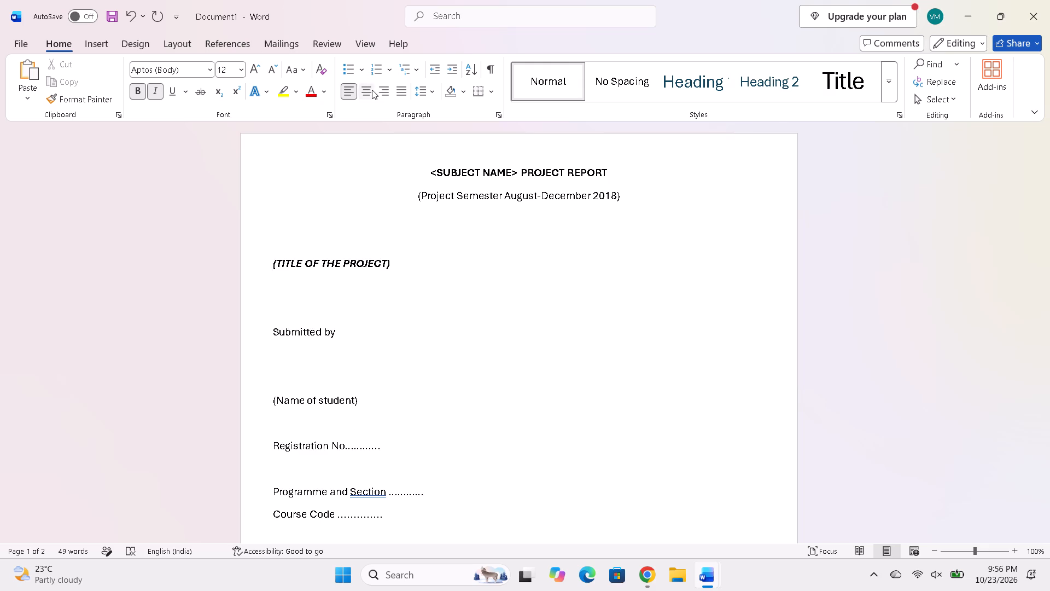
{"action": "double_click", "coordinate": [368, 90]}
{"action": "left_click", "coordinate": [367, 90]}
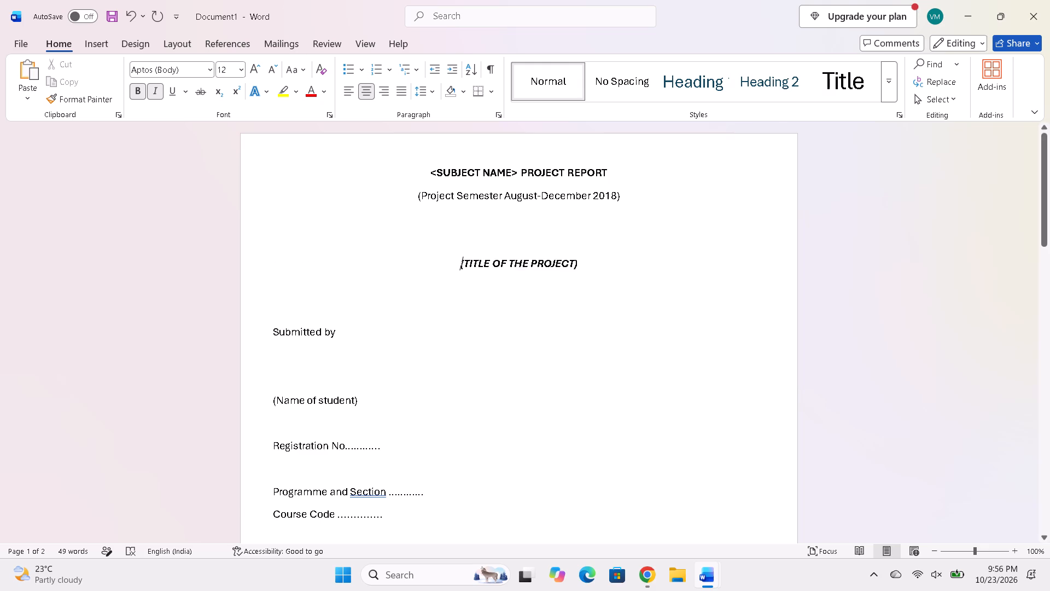
Center the "Submitted by" line and delete the blank lines between it and "(TITLE OF THE PROJECT)".
{"action": "left_click", "coordinate": [274, 331]}
{"action": "key", "text": "BackSpace"}
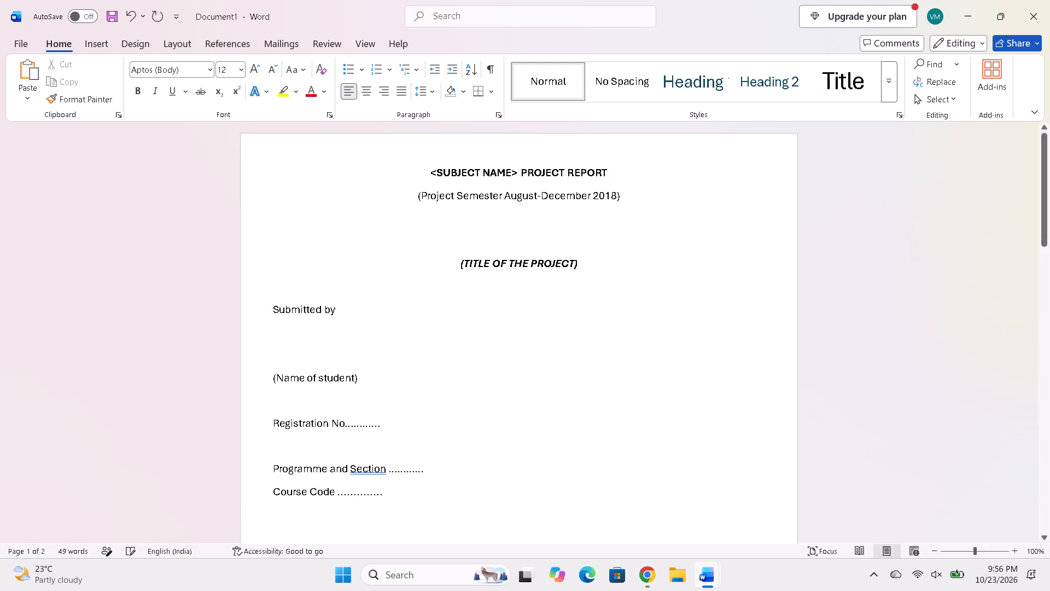
{"action": "double_click", "coordinate": [368, 93]}
{"action": "left_click", "coordinate": [368, 93]}
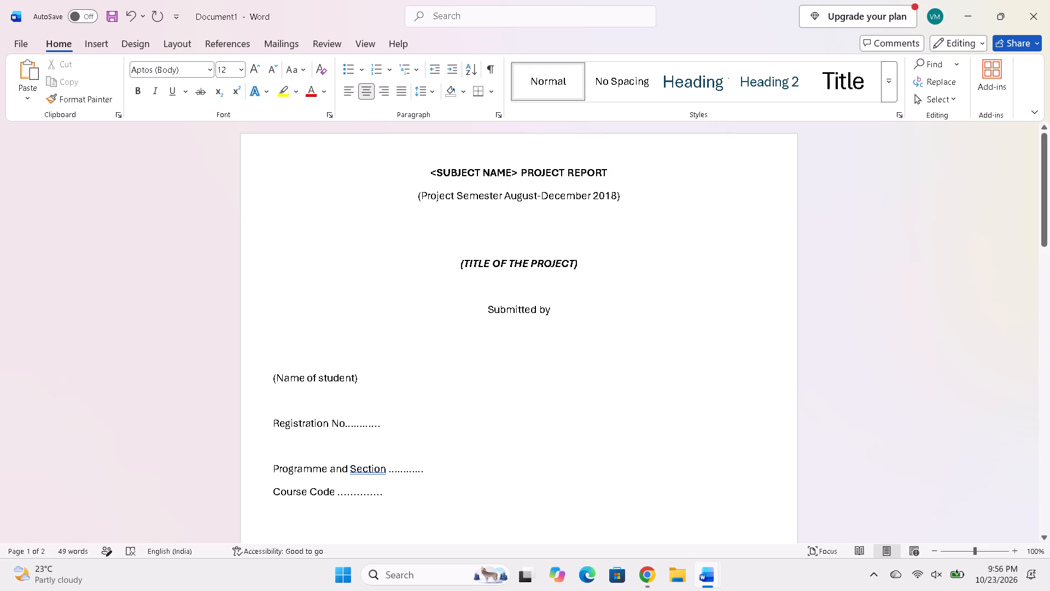
{"action": "left_click", "coordinate": [287, 356]}
{"action": "left_click", "coordinate": [354, 294]}
{"action": "key", "text": "BackSpace"}
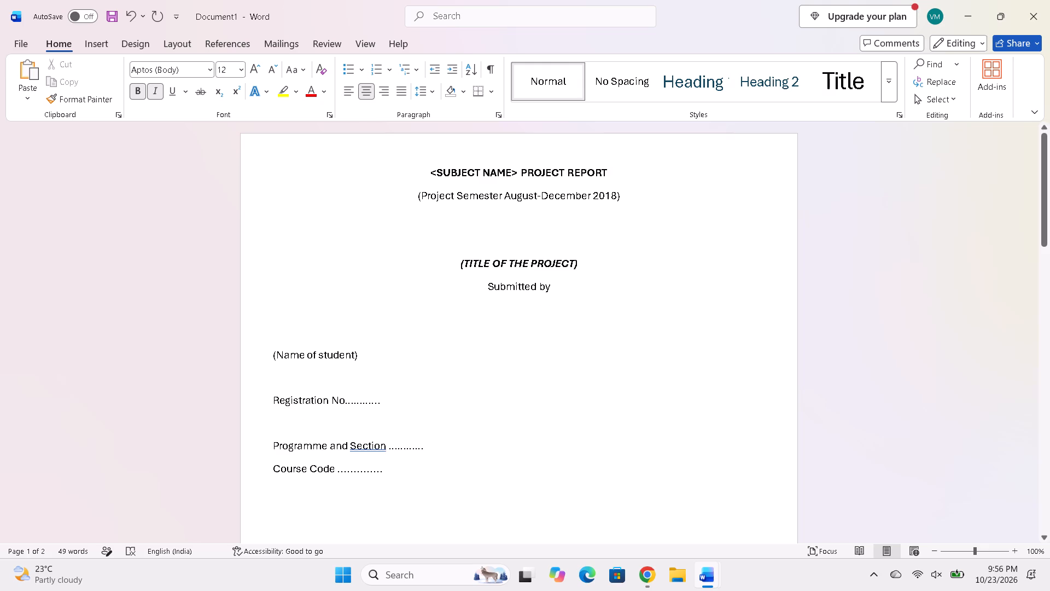
Center the "(Name of student)" and "Registration No" lines and delete the blank line between them.
{"action": "left_click", "coordinate": [274, 355]}
{"action": "left_click", "coordinate": [364, 94]}
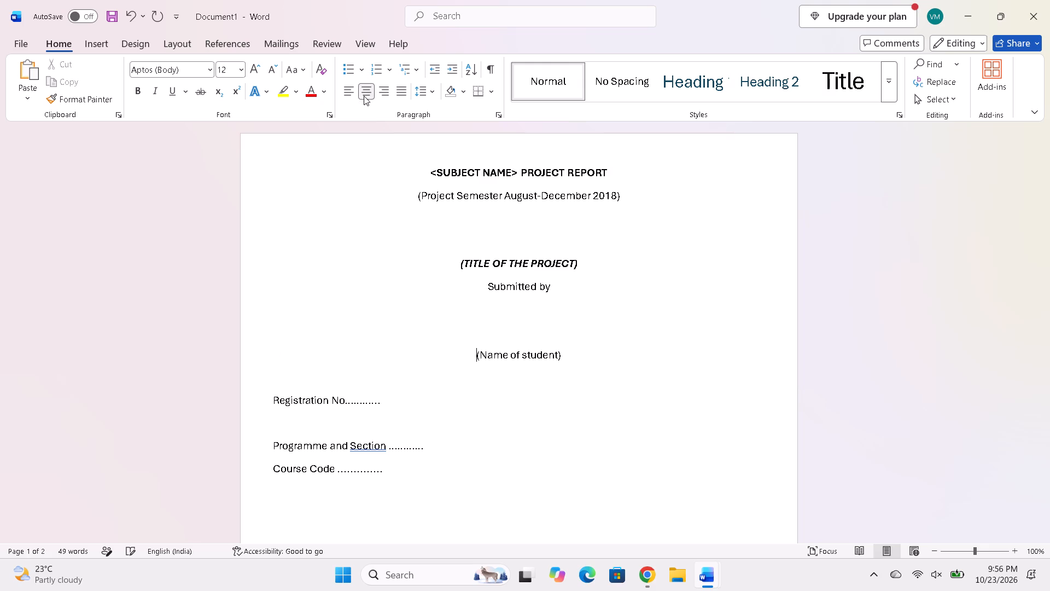
{"action": "left_click", "coordinate": [269, 402]}
{"action": "left_click", "coordinate": [366, 88]}
{"action": "left_click", "coordinate": [396, 377]}
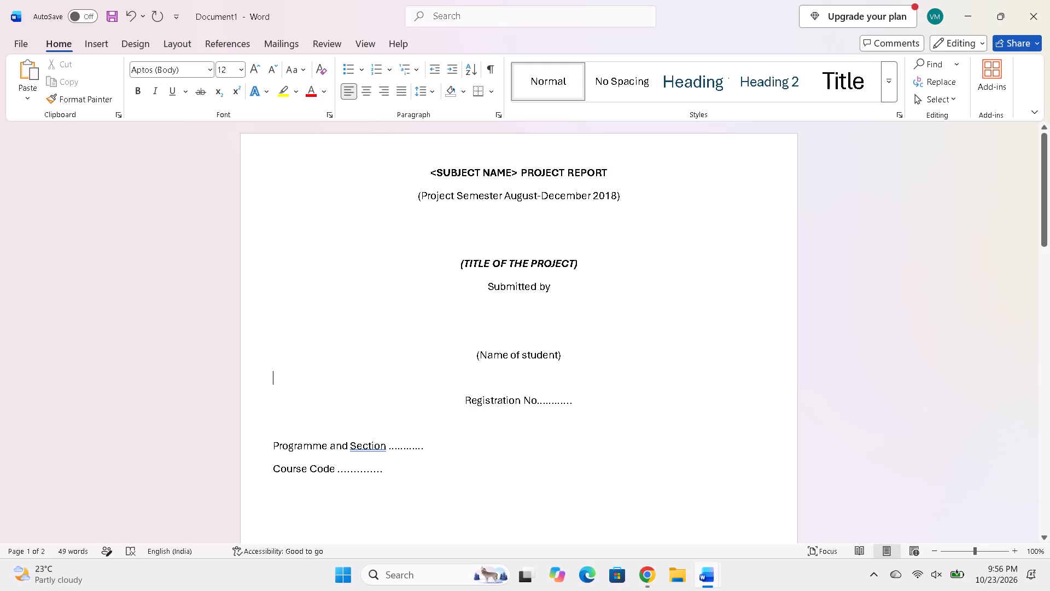
{"action": "key", "text": "BackSpace"}
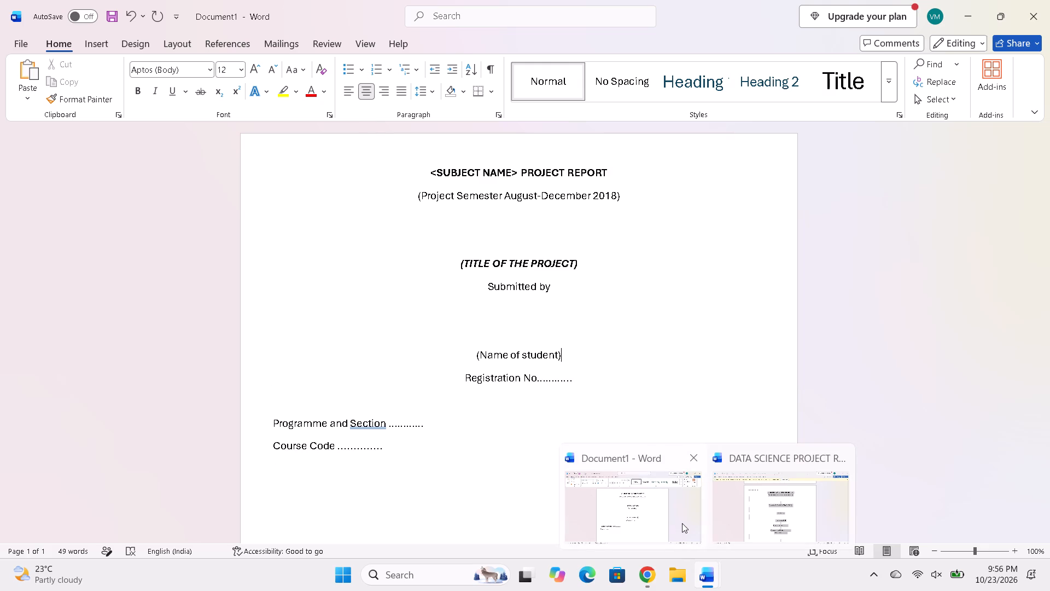
Switch to the DATA SCIENCE PROJECT REPORT document and check the cover page layout from "Submitted by" downward.
{"action": "left_click", "coordinate": [761, 520]}
{"action": "scroll", "coordinate": [629, 485], "scroll_direction": "down", "scroll_amount": 2}
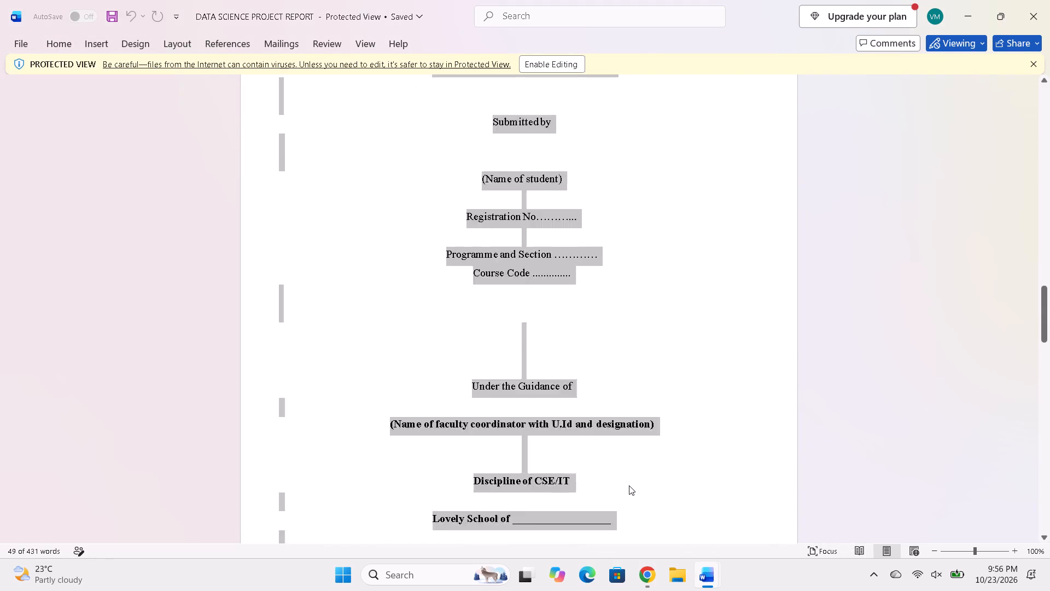
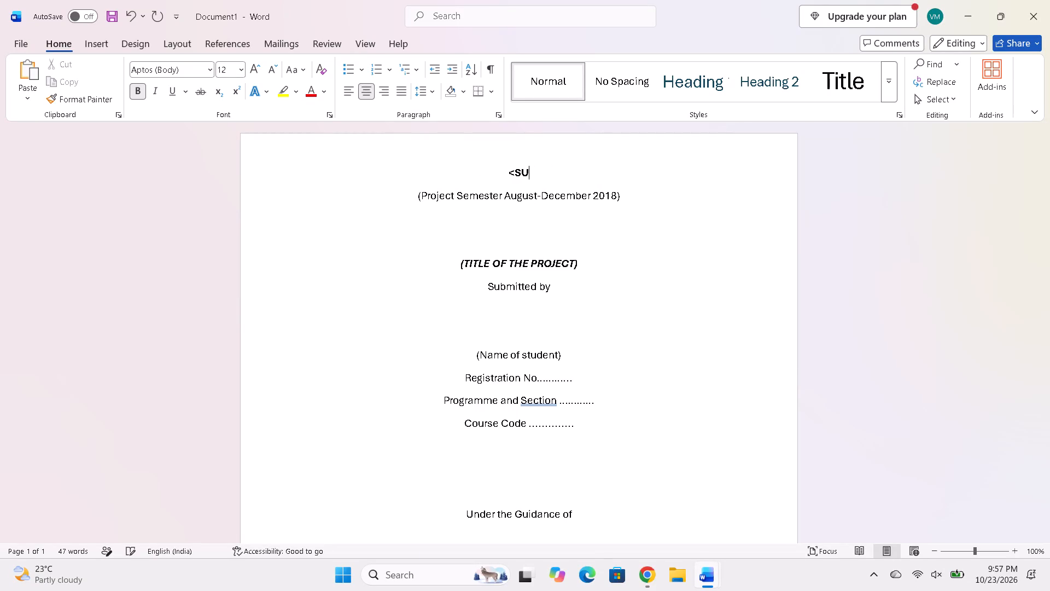
Replace the remaining subject name placeholder text in the cover page's first line with "CLUSTER COMPUTING".
{"action": "key", "text": "BackSpace"}
{"action": "key", "text": "BackSpace"}
{"action": "key", "text": "BackSpace"}
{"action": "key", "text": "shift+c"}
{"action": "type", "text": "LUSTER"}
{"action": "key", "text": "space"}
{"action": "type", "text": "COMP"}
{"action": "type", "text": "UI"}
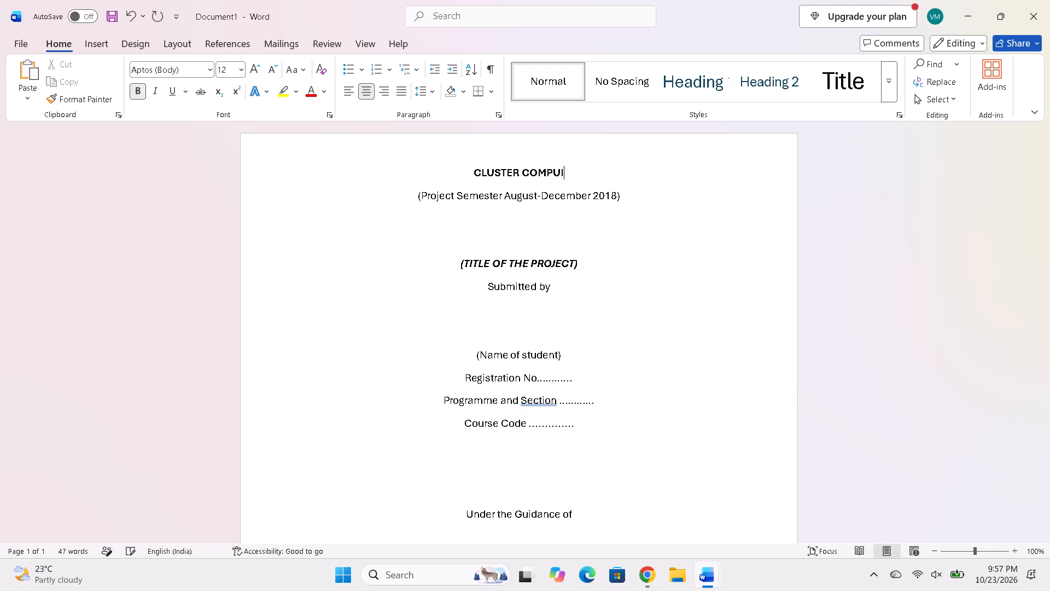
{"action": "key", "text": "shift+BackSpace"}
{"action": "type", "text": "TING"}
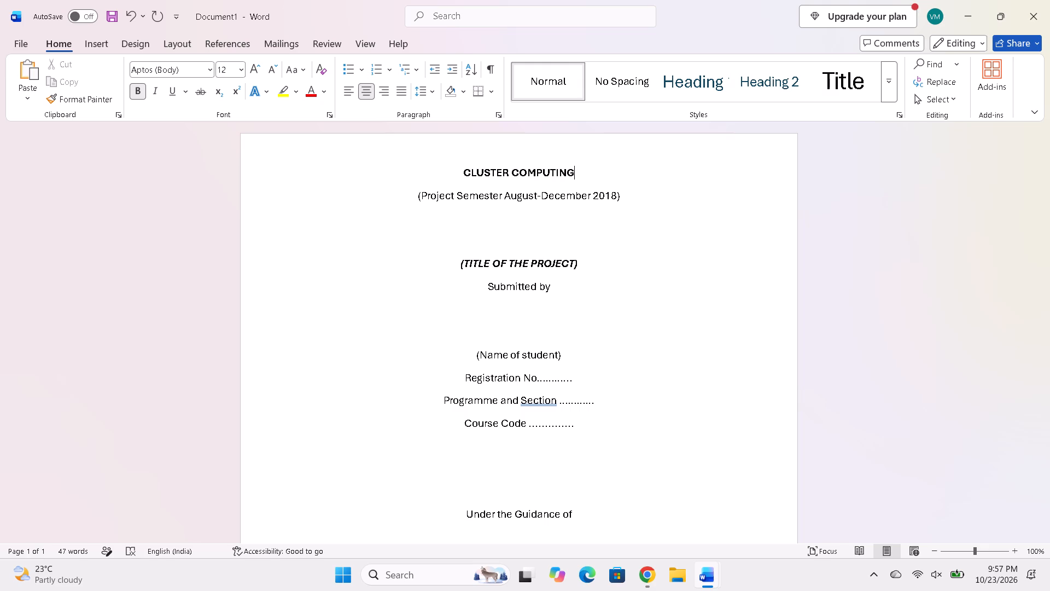
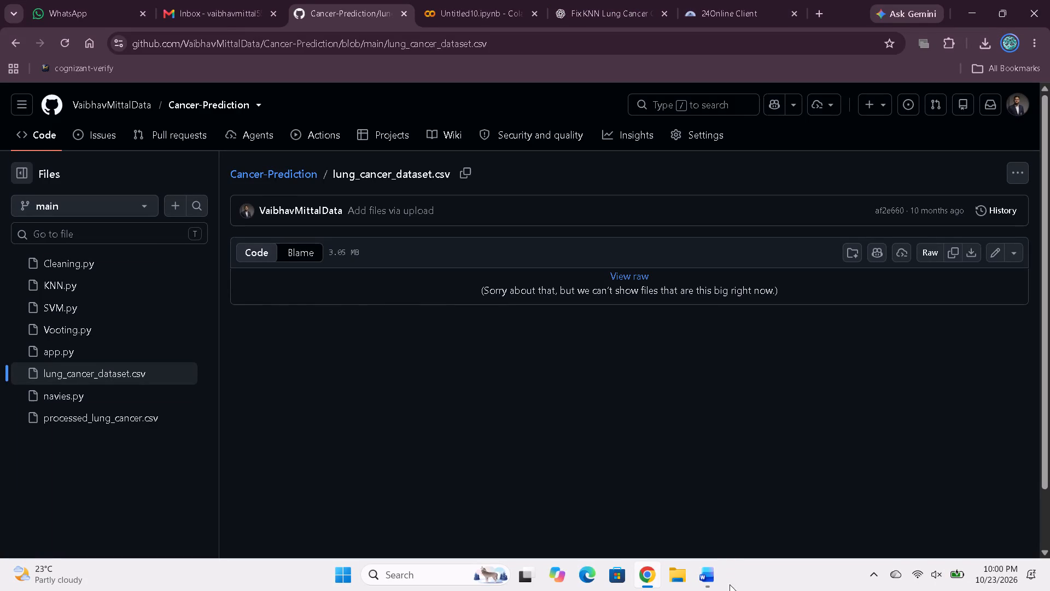
Switch to Document1 and replace the "(Name of student)" placeholder on the cover page with the student's name in capitals.
{"action": "left_click", "coordinate": [709, 575]}
{"action": "left_click", "coordinate": [671, 512]}
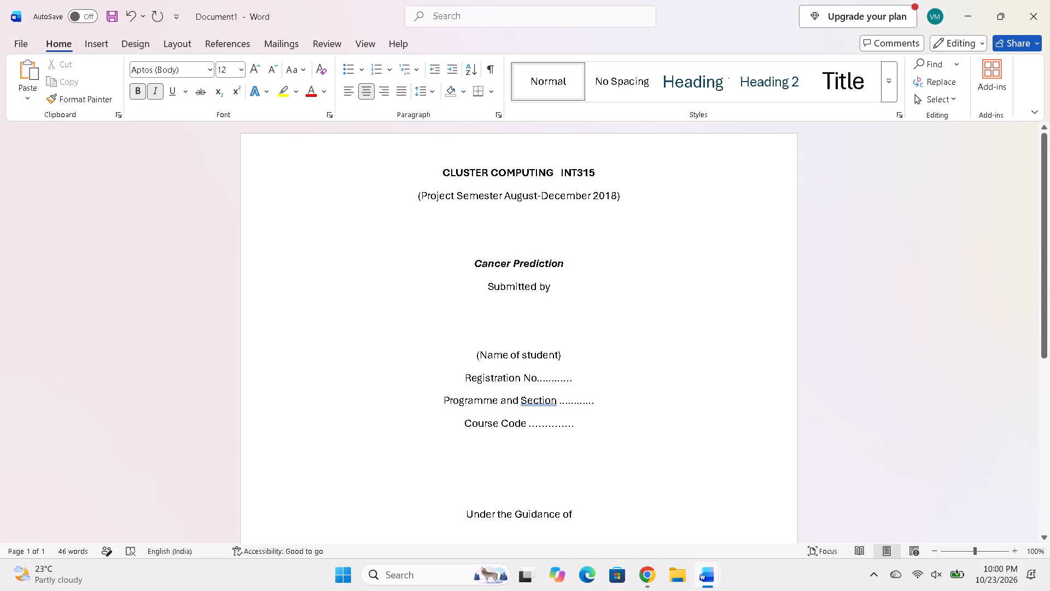
{"action": "left_click_drag", "start_coordinate": [566, 356], "coordinate": [482, 357]}
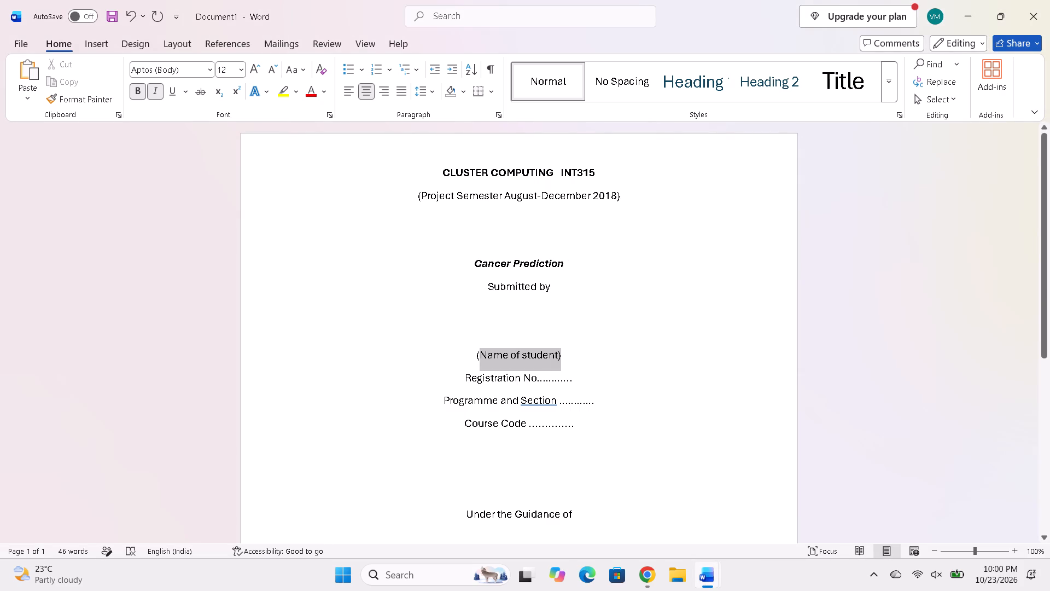
{"action": "left_click_drag", "start_coordinate": [482, 357], "coordinate": [480, 357]}
{"action": "key", "text": "BackSpace"}
{"action": "key", "text": "BackSpace"}
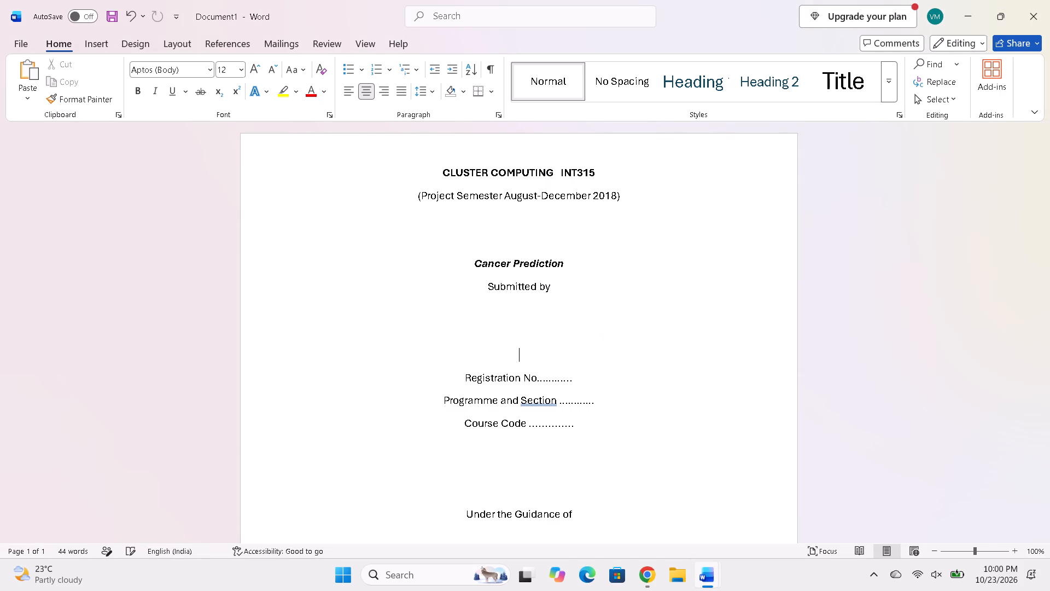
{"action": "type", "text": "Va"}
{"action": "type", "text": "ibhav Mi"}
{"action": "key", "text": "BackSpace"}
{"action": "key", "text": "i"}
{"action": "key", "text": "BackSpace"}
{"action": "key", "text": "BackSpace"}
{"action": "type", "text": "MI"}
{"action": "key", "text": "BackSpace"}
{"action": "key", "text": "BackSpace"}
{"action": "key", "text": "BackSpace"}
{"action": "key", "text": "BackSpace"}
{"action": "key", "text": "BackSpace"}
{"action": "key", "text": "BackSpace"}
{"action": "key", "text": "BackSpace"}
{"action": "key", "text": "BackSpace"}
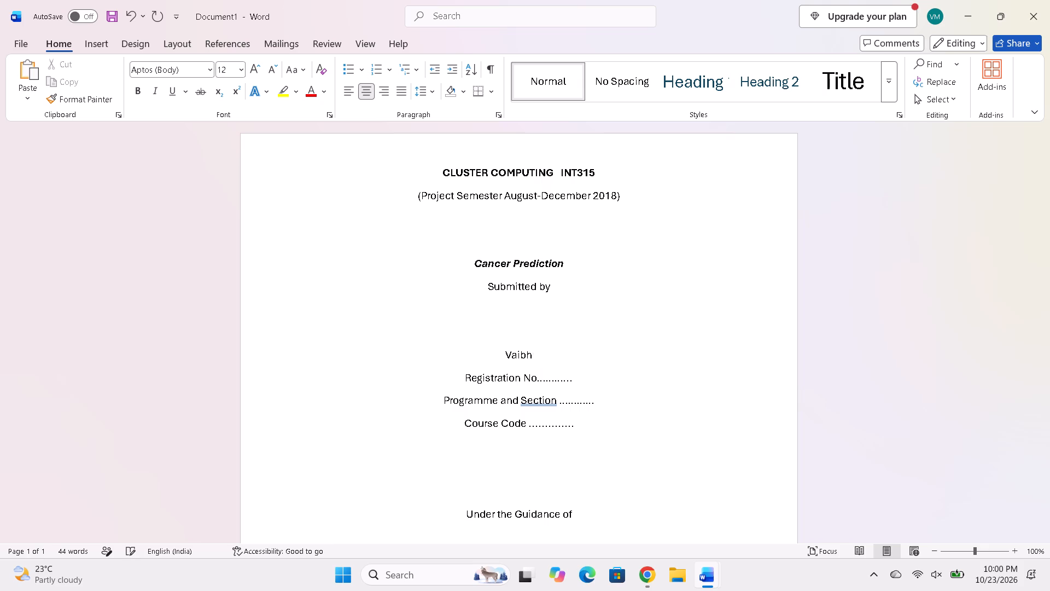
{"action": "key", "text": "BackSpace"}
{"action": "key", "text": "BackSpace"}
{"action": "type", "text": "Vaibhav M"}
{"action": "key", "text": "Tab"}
Replace the dotted placeholder after "Registration No" on the cover page with a space.
{"action": "left_click_drag", "start_coordinate": [580, 378], "coordinate": [564, 378]}
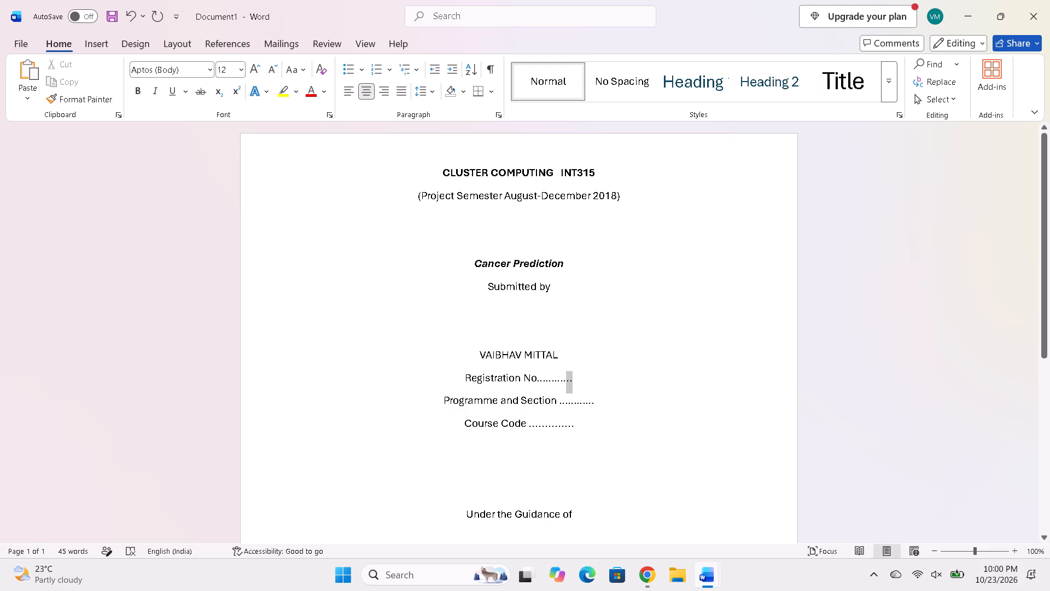
{"action": "left_click_drag", "start_coordinate": [564, 378], "coordinate": [538, 378]}
{"action": "key", "text": "BackSpace"}
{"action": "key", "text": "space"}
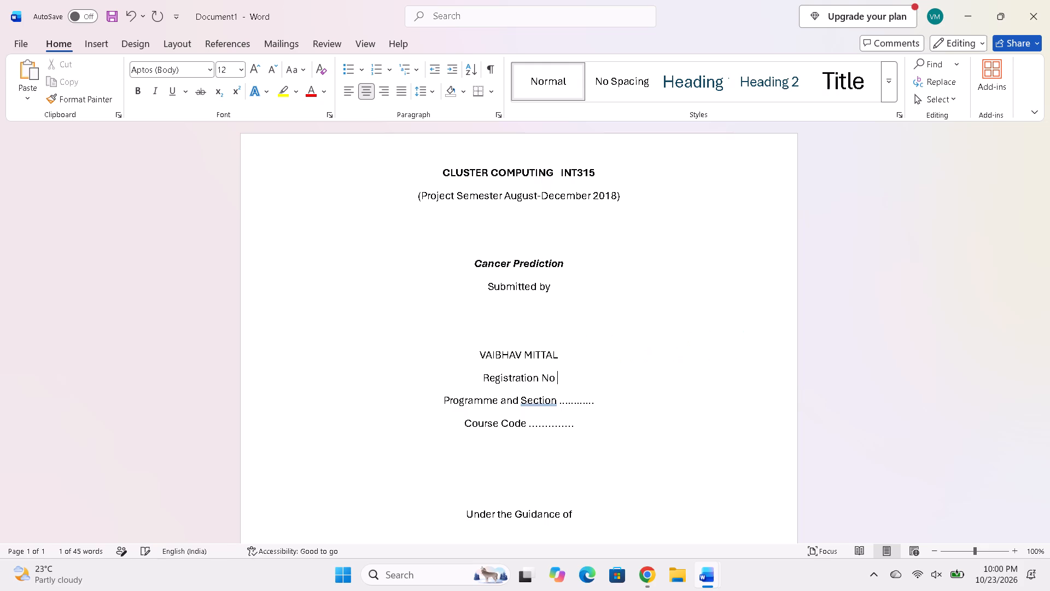
Enter the student's registration number after "Registration No" on the cover page.
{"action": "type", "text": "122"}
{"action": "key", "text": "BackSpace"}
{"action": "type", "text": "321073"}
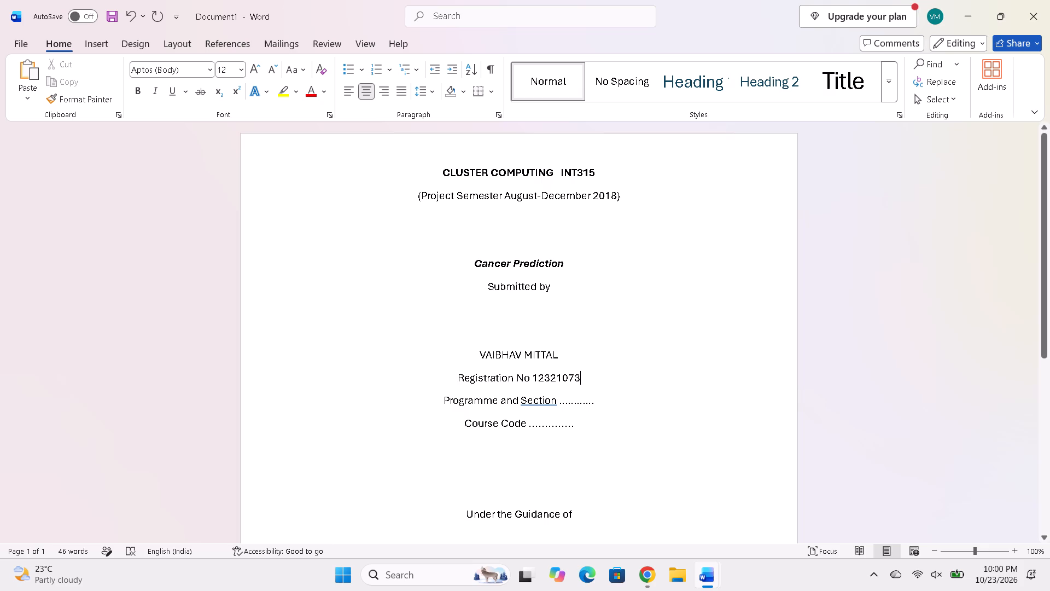
Remove the dotted placeholder after "Programme and Section", leaving a space after the label.
{"action": "left_click_drag", "start_coordinate": [601, 401], "coordinate": [557, 404]}
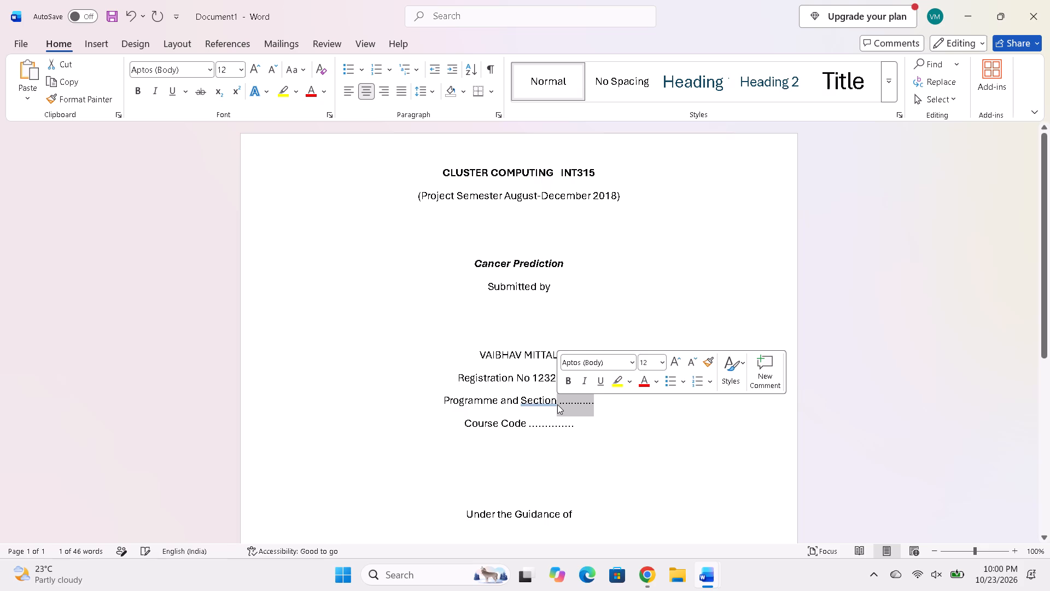
{"action": "key", "text": "BackSpace"}
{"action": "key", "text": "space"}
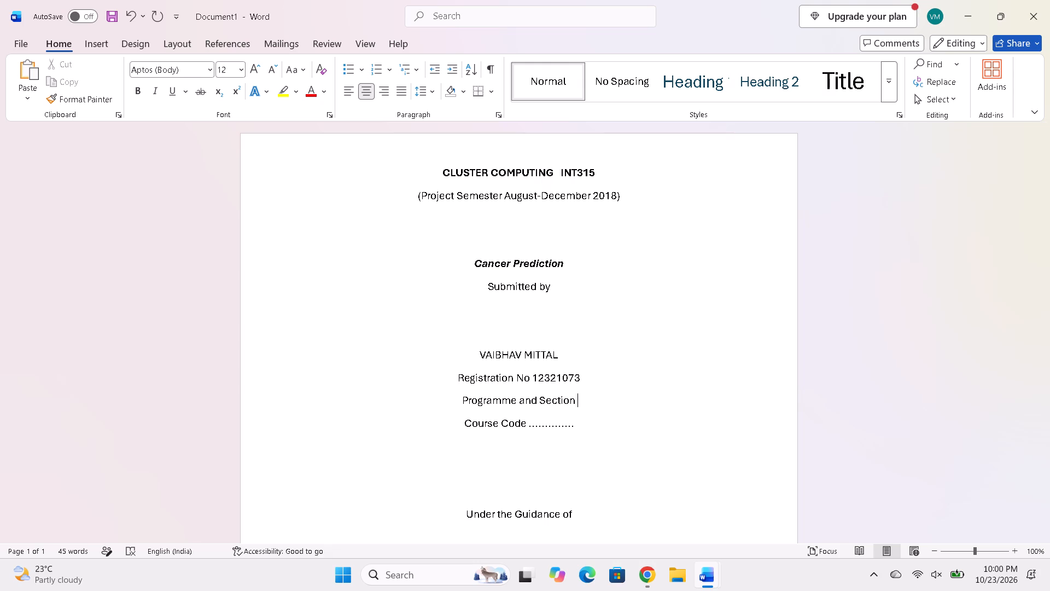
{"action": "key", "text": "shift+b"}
{"action": "key", "text": "BackSpace"}
Underline the registration number on the cover page, leaving its "Registration No" label plain.
{"action": "left_click_drag", "start_coordinate": [582, 374], "coordinate": [538, 375]}
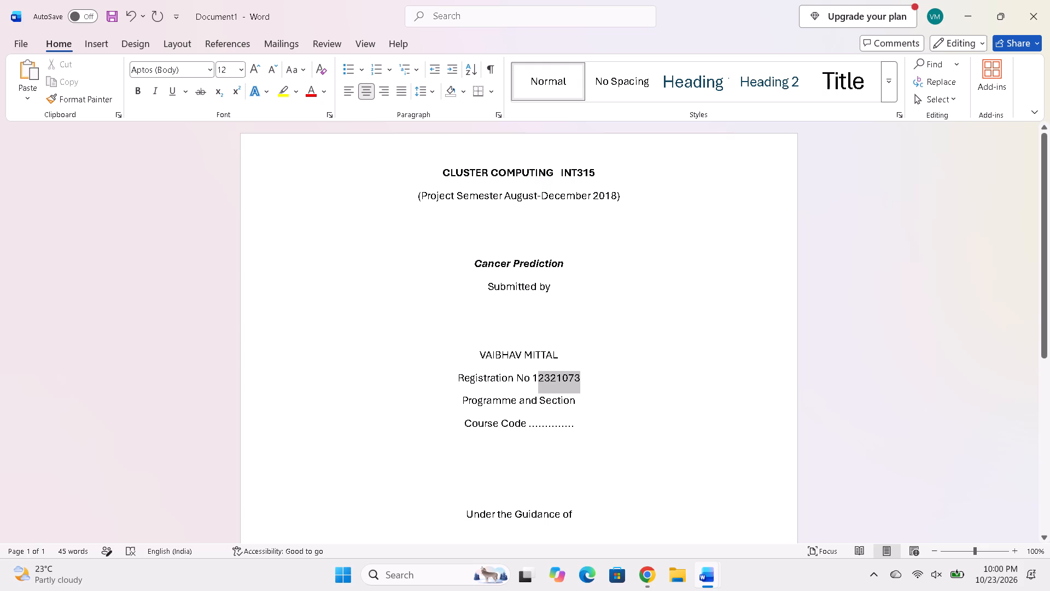
{"action": "left_click_drag", "start_coordinate": [538, 375], "coordinate": [534, 372]}
{"action": "left_click", "coordinate": [575, 349]}
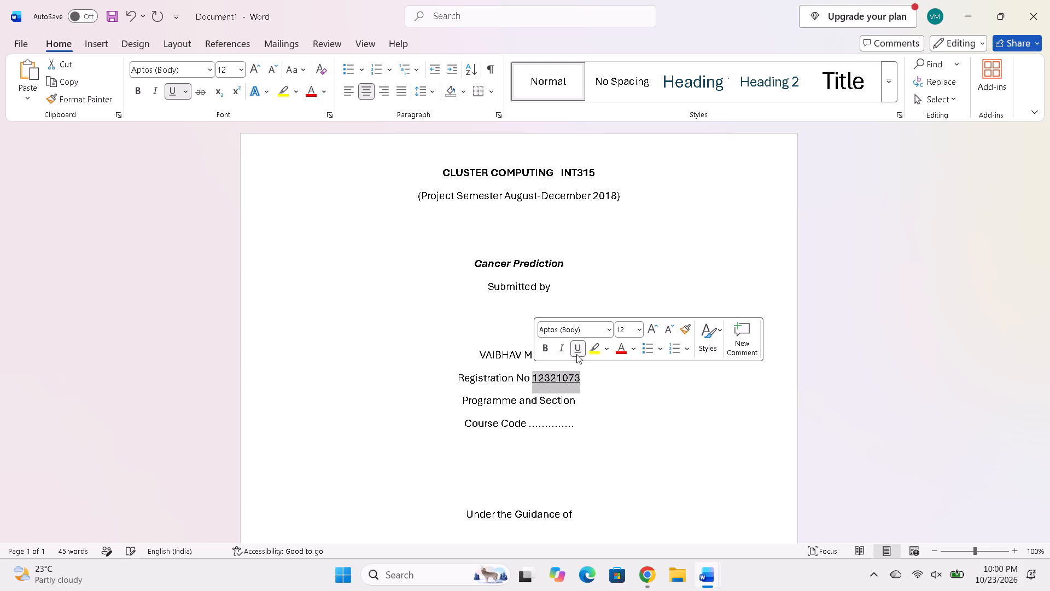
{"action": "left_click", "coordinate": [579, 351]}
{"action": "left_click", "coordinate": [579, 351]}
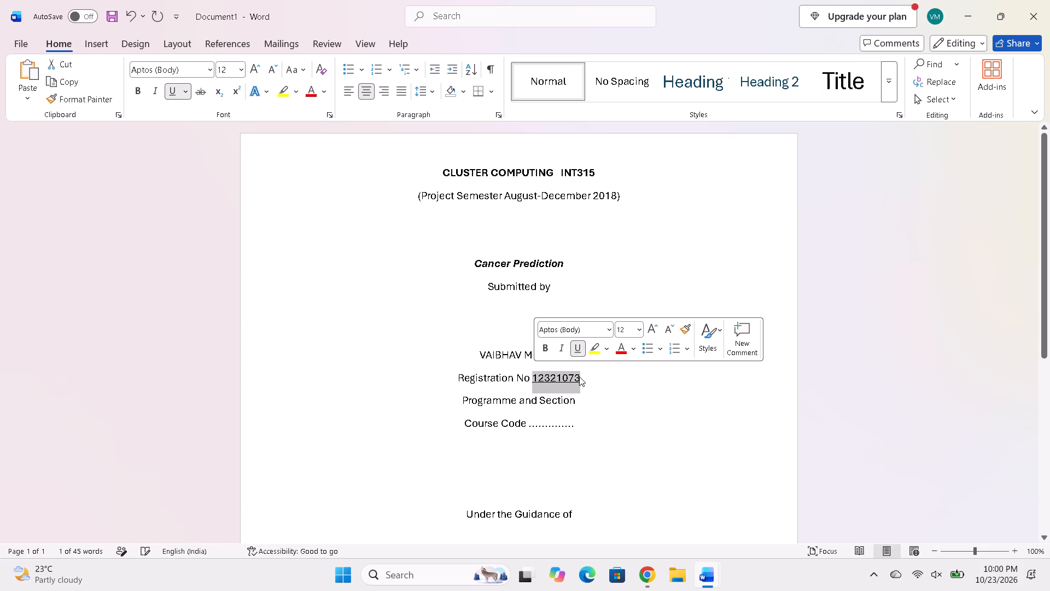
{"action": "left_click", "coordinate": [577, 401]}
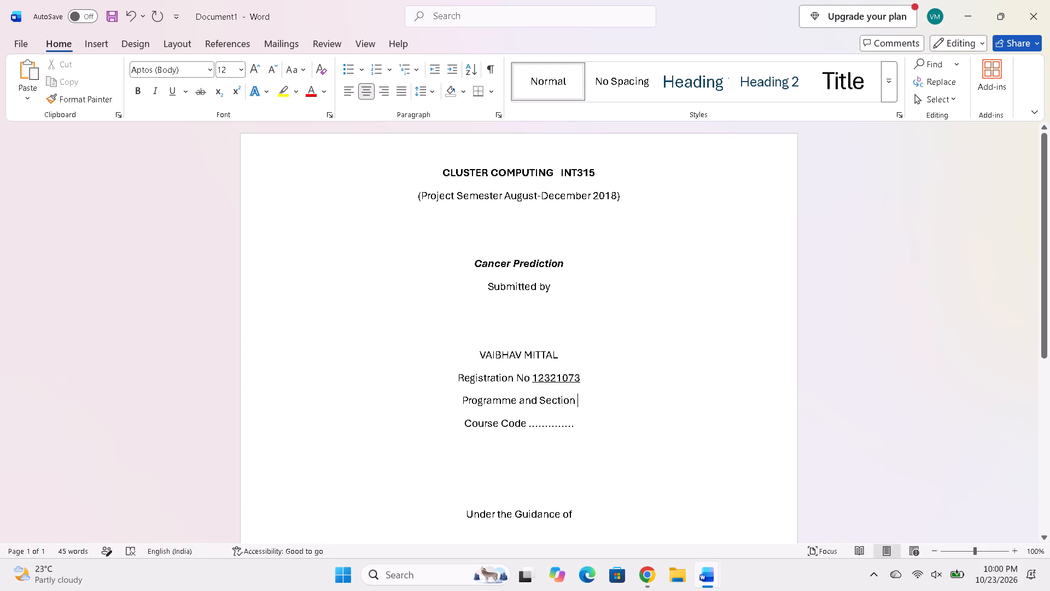
{"action": "left_click", "coordinate": [534, 380]}
{"action": "left_click", "coordinate": [530, 376]}
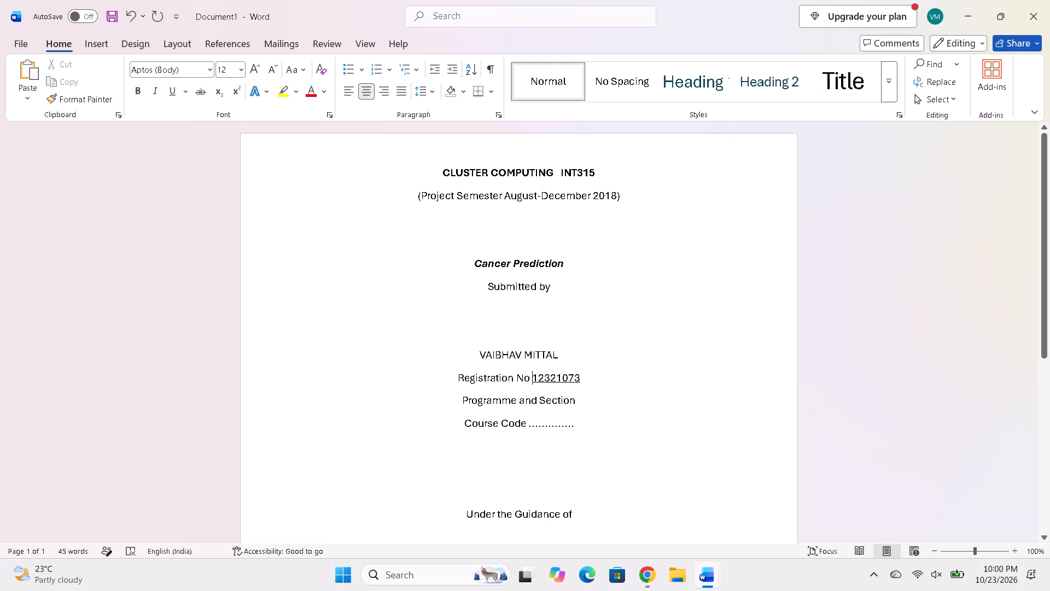
{"action": "left_click", "coordinate": [533, 376]}
{"action": "left_click", "coordinate": [533, 376]}
Enter "B.Tech CSE & K4P23WR" after "Programme and Section" on the cover page.
{"action": "left_click", "coordinate": [579, 403]}
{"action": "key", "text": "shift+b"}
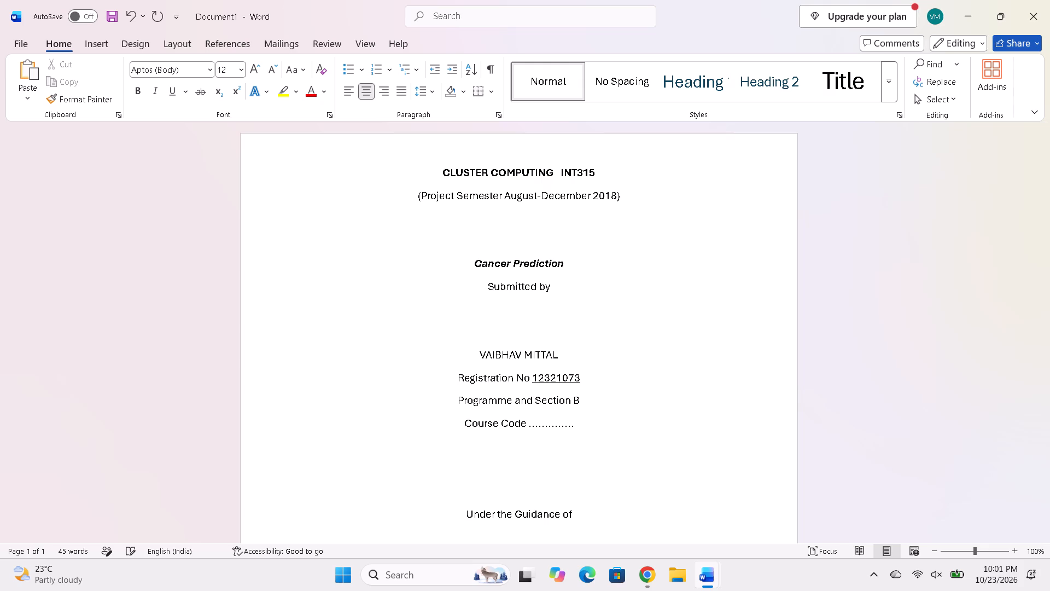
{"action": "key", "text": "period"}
{"action": "key", "text": "BackSpace"}
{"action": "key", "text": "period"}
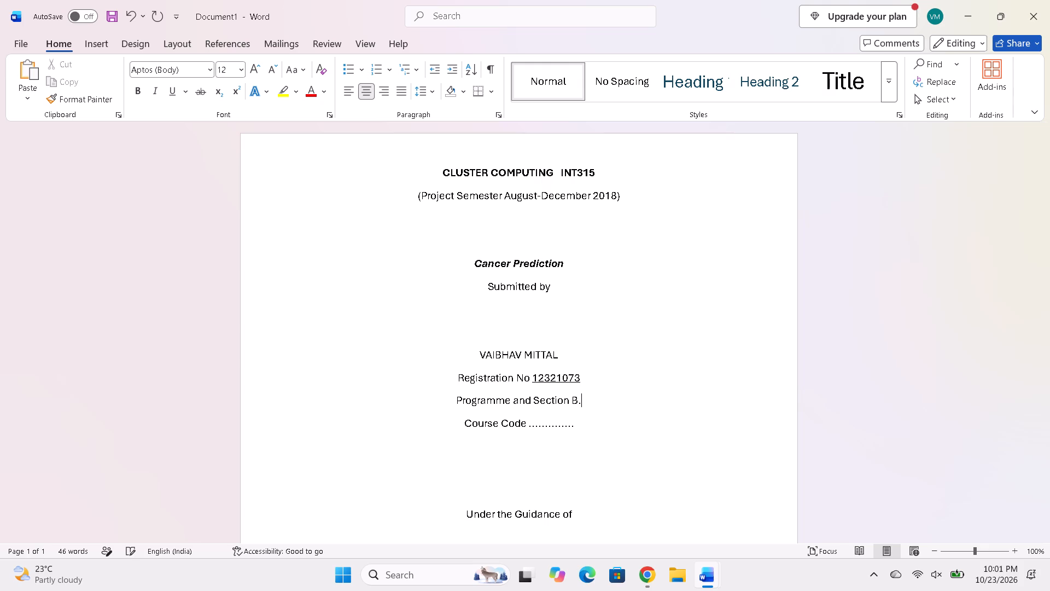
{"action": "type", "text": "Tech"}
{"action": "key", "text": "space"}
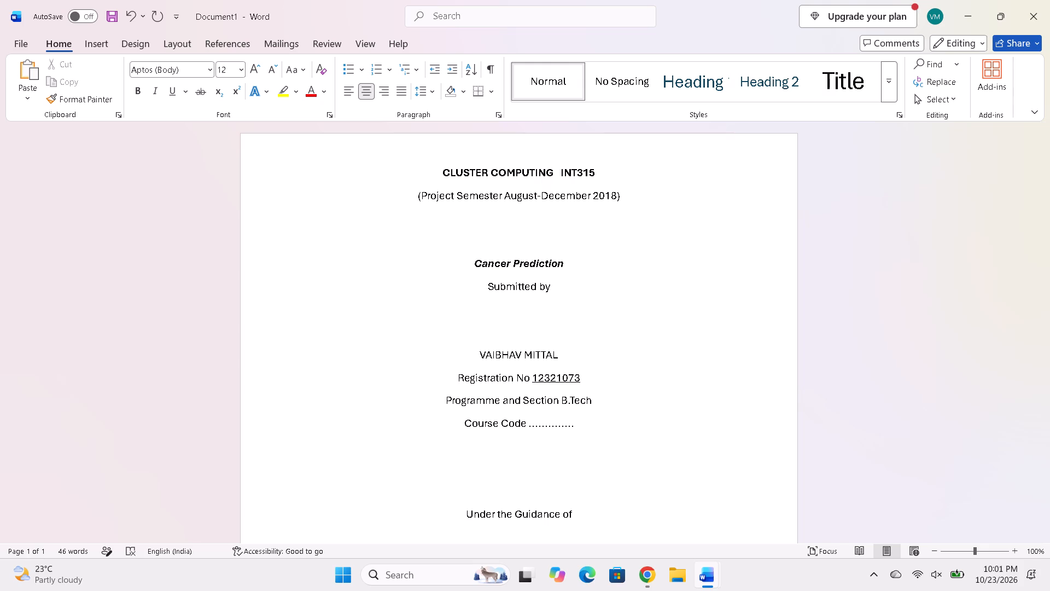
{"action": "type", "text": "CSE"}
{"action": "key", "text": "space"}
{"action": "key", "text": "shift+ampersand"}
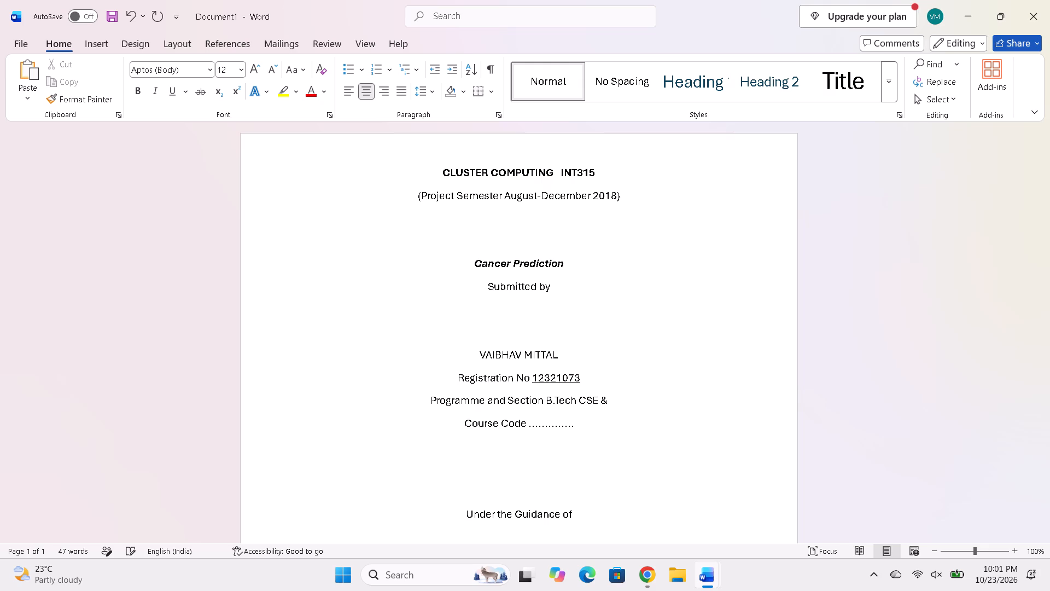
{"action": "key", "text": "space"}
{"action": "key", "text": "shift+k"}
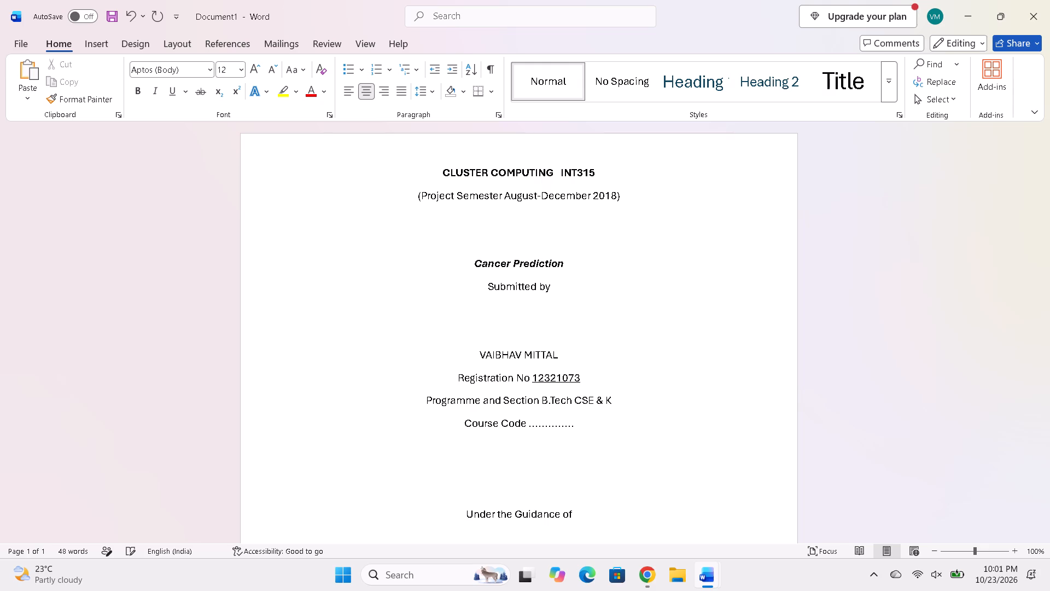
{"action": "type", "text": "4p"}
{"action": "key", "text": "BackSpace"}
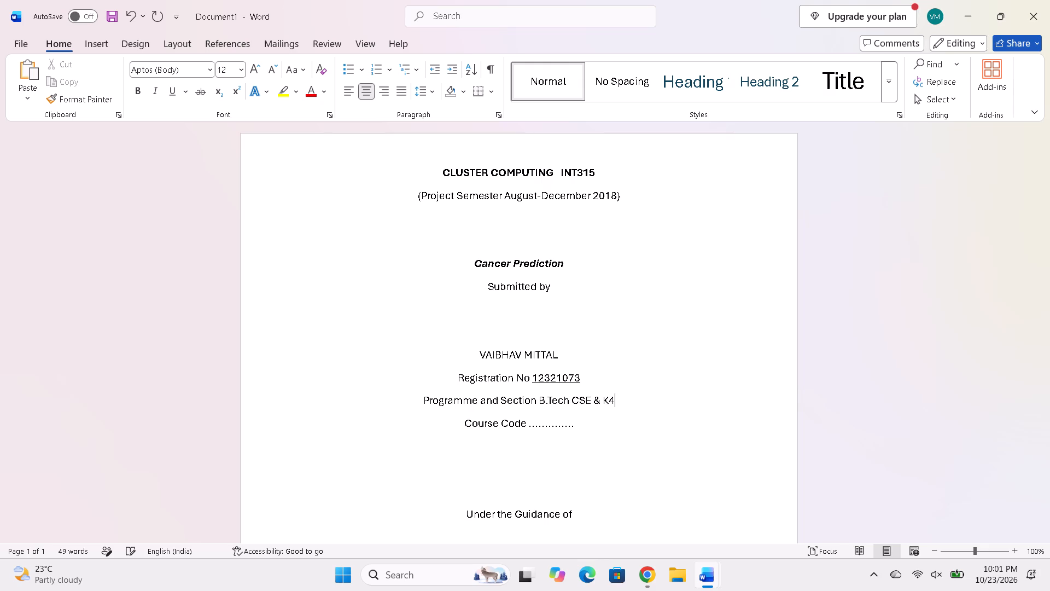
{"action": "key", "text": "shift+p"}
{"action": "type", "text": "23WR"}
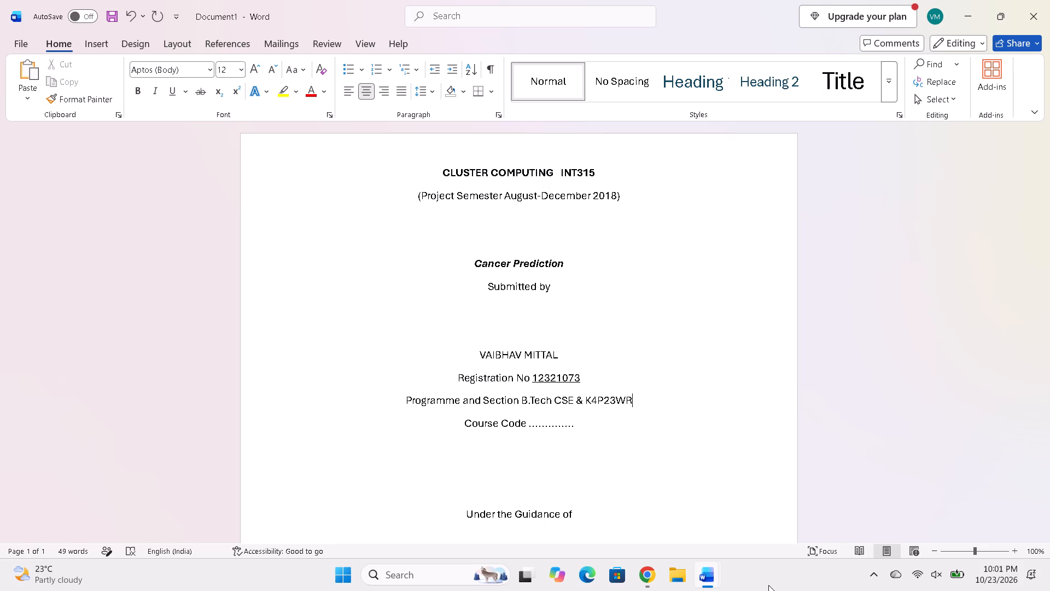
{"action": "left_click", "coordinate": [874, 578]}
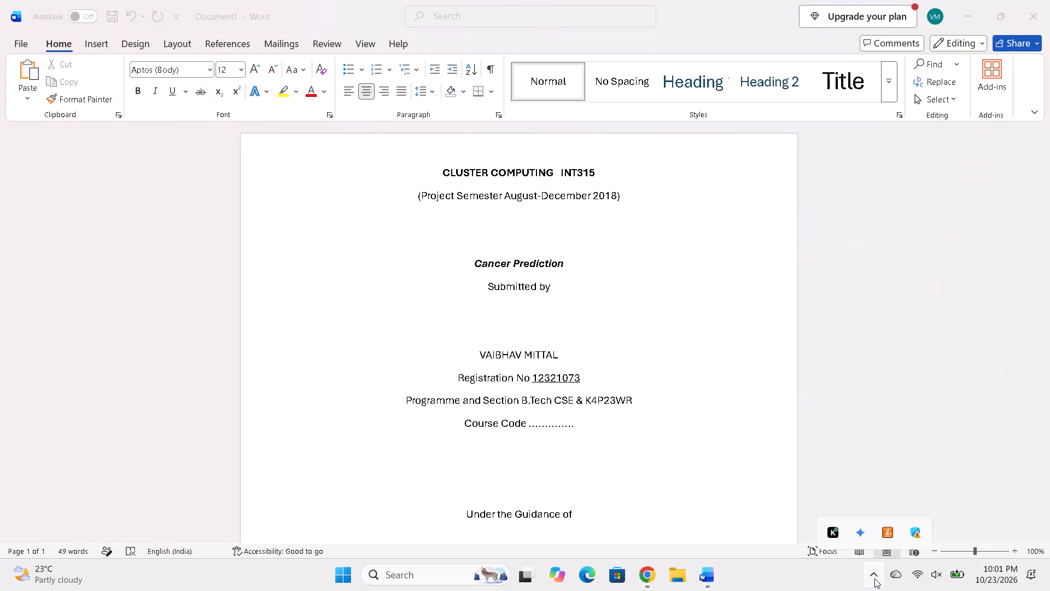
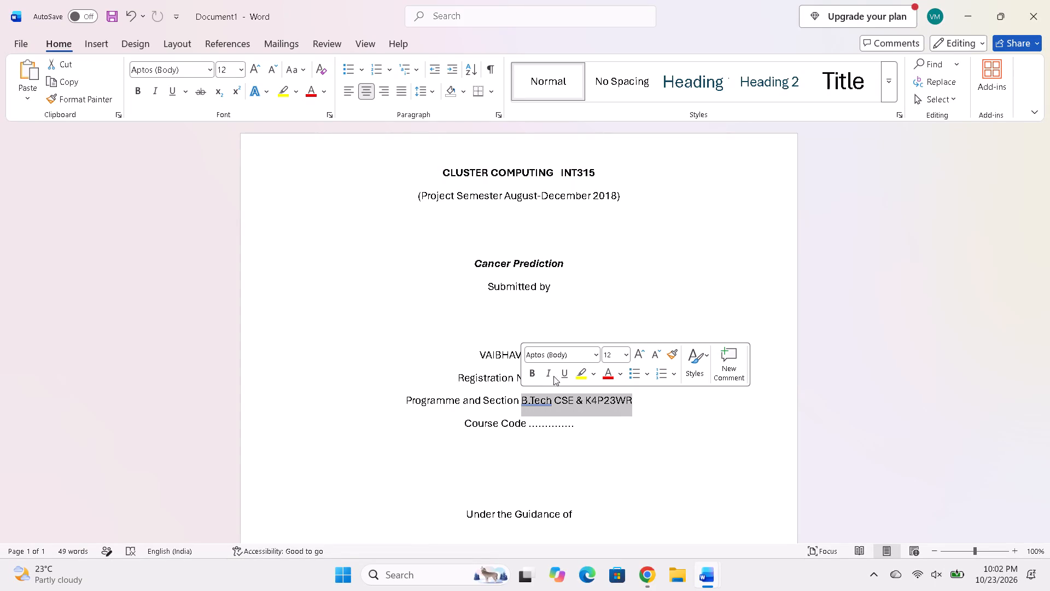
Underline "B.Tech CSE & K4P23WR" on the cover page's "Programme and Section" line.
{"action": "left_click", "coordinate": [566, 379]}
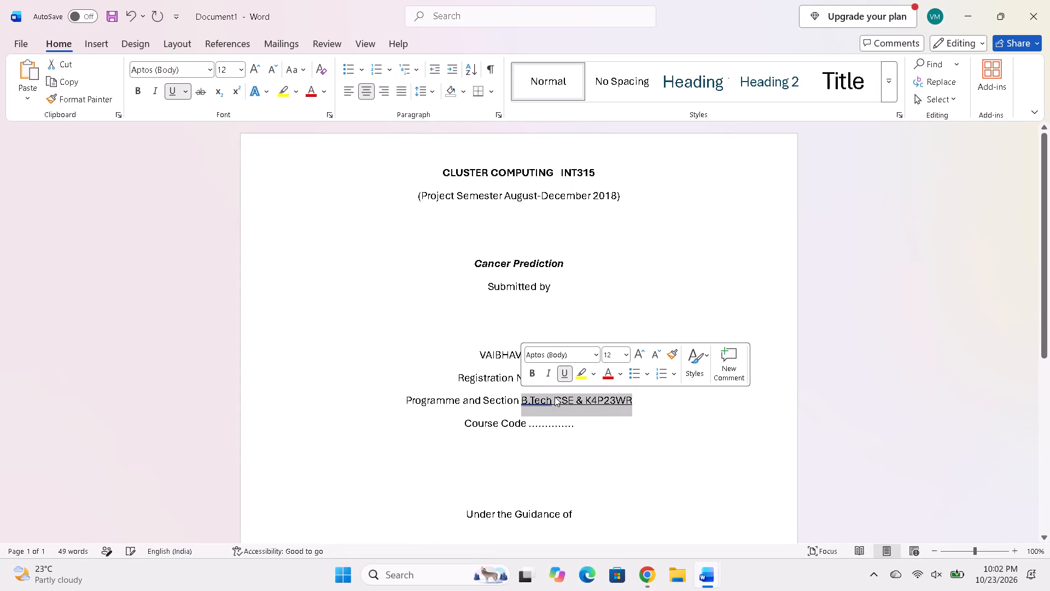
Change "B.Tech" to the all-capitals "B.TECH" on the "Programme and Section" line.
{"action": "left_click", "coordinate": [553, 398]}
{"action": "left_click", "coordinate": [550, 398]}
{"action": "key", "text": "BackSpace"}
{"action": "key", "text": "BackSpace"}
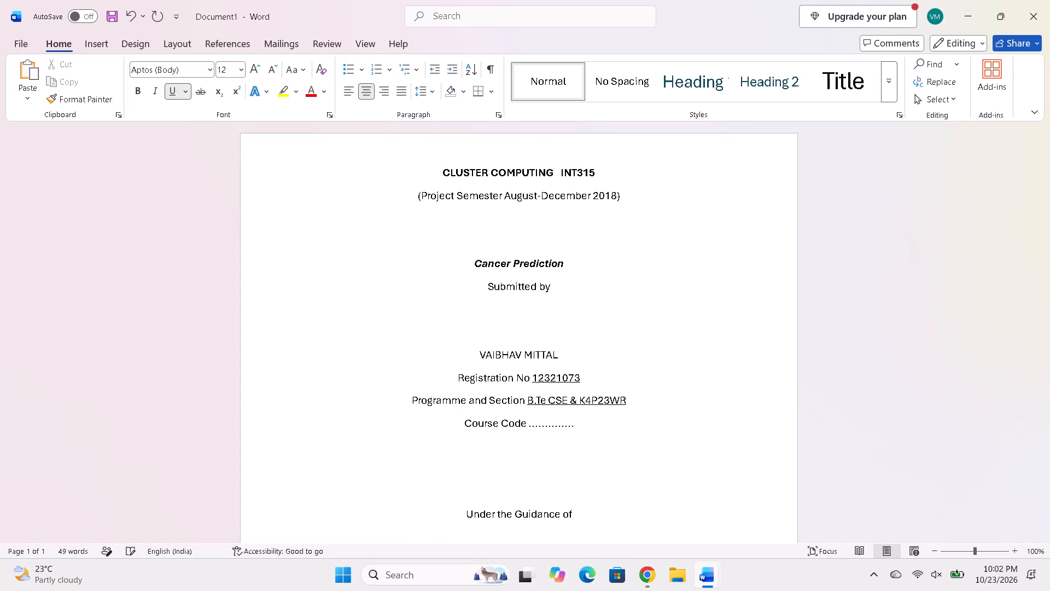
{"action": "key", "text": "BackSpace"}
{"action": "type", "text": "EXH"}
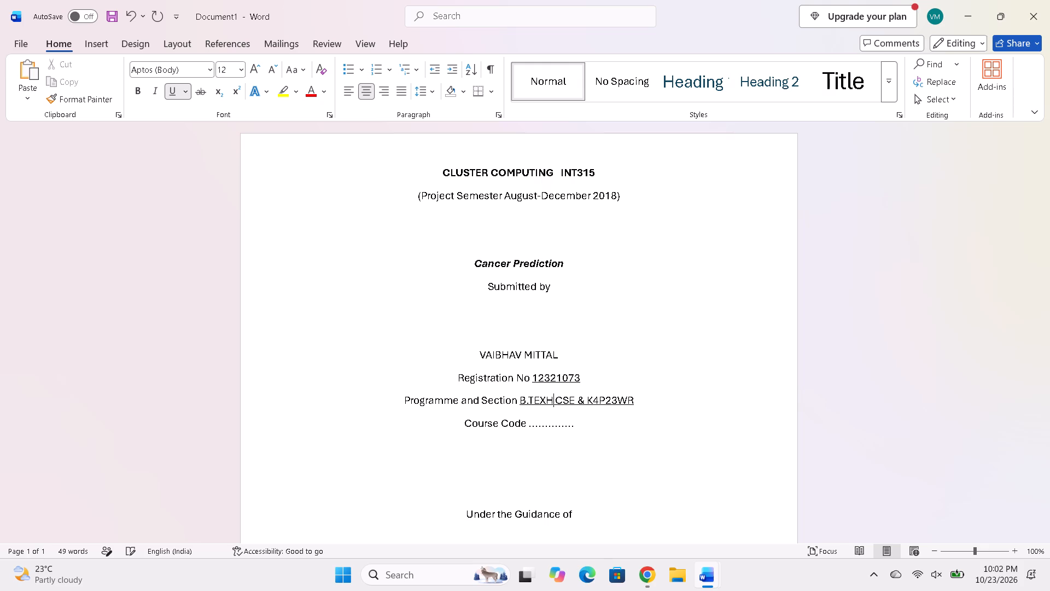
{"action": "key", "text": "shift+BackSpace"}
{"action": "key", "text": "shift+BackSpace"}
{"action": "type", "text": "CH"}
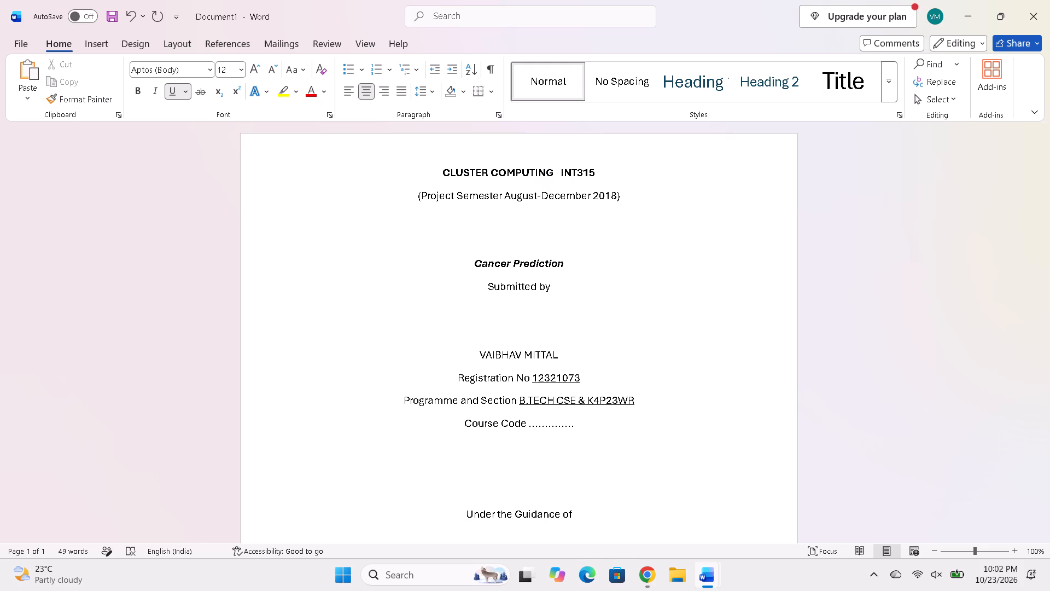
Delete the course code "INT315" from the "CLUSTER COMPUTING" title line of the cover page.
{"action": "left_click", "coordinate": [571, 425]}
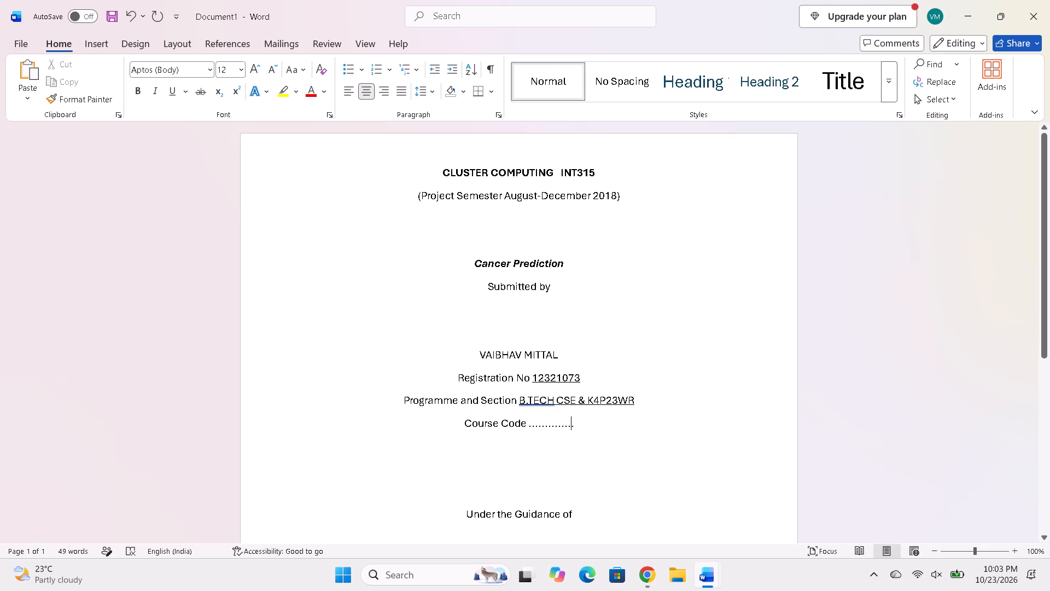
{"action": "left_click", "coordinate": [592, 178]}
{"action": "left_click_drag", "start_coordinate": [599, 171], "coordinate": [591, 171]}
{"action": "left_click_drag", "start_coordinate": [591, 171], "coordinate": [559, 171]}
{"action": "key", "text": "BackSpace"}
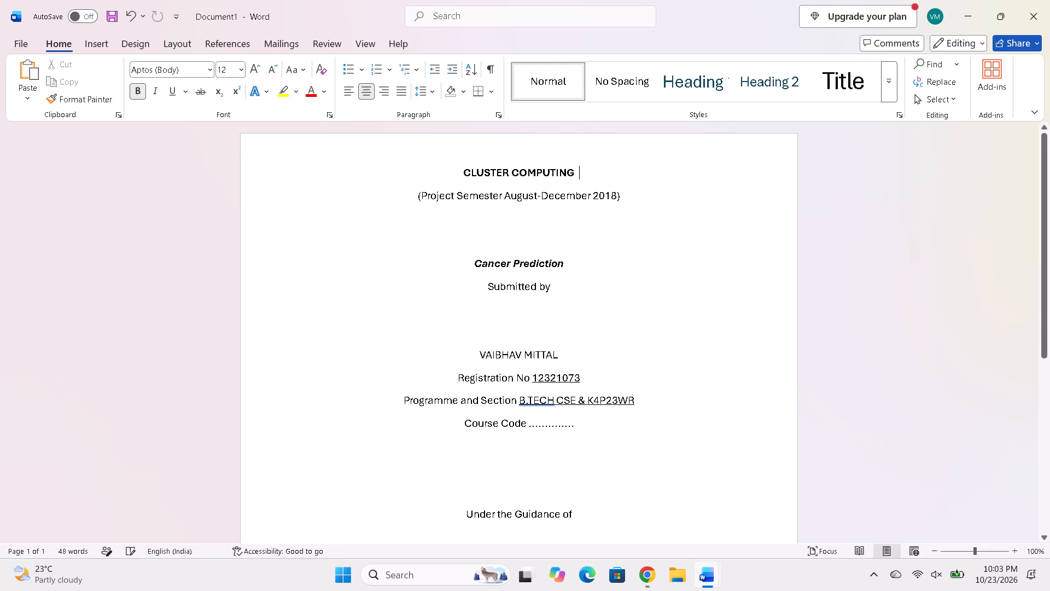
Change the year in the project semester line below the title to 2026.
{"action": "left_click", "coordinate": [616, 197]}
{"action": "key", "text": "BackSpace"}
{"action": "key", "text": "BackSpace"}
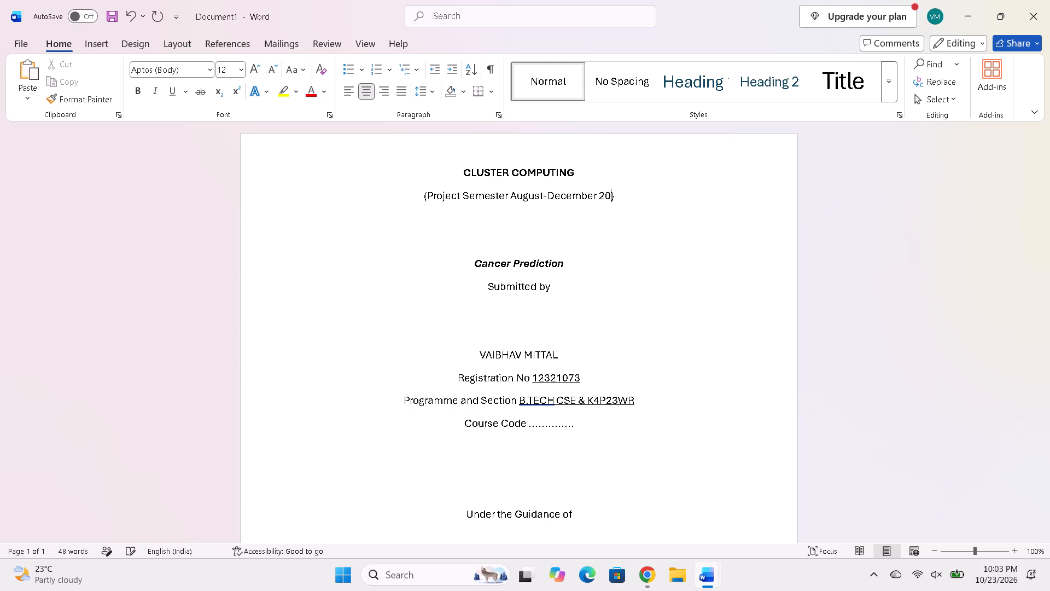
{"action": "type", "text": "26"}
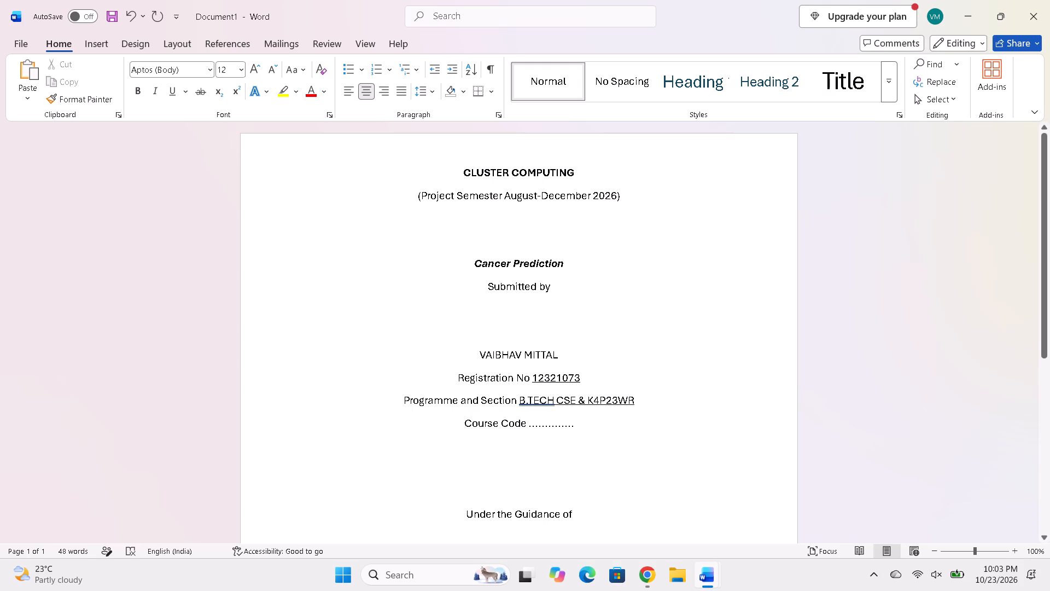
Insert a space between "B." and "TECH" on the "Programme and Section" line.
{"action": "left_click", "coordinate": [527, 403]}
{"action": "key", "text": "space"}
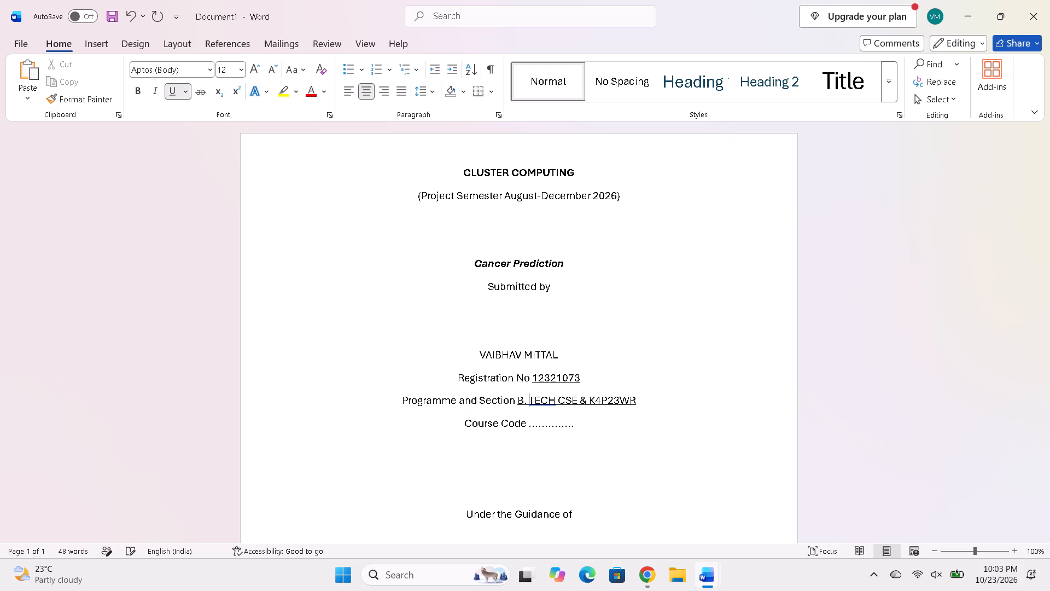
Remove the dotted placeholder after "Course Code" on the cover page.
{"action": "left_click", "coordinate": [570, 426]}
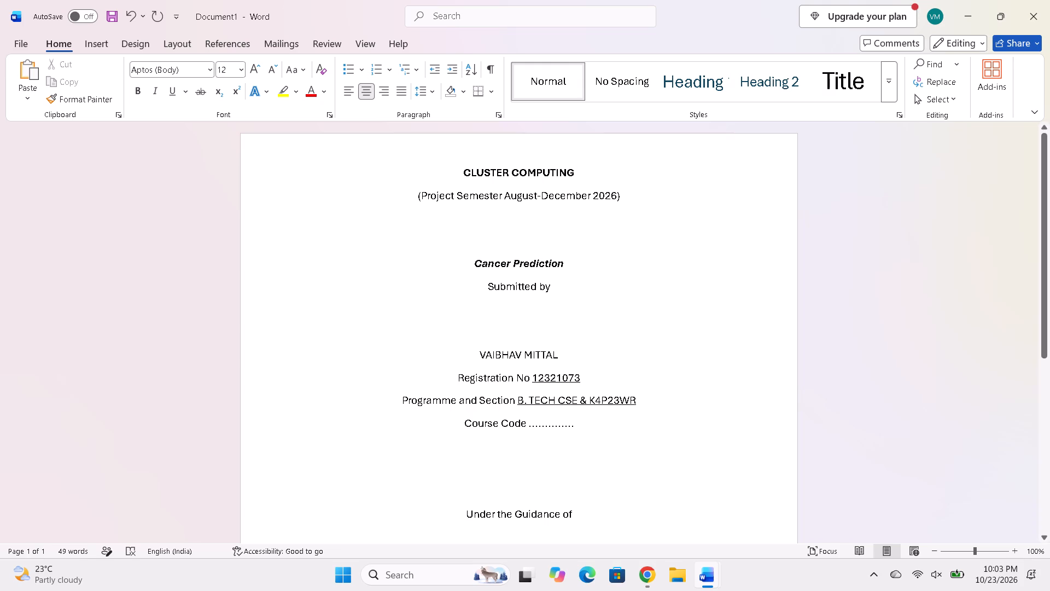
{"action": "key", "text": "BackSpace"}
{"action": "key", "text": "Right"}
{"action": "key", "text": "BackSpace"}
{"action": "key", "text": "BackSpace"}
{"action": "key", "text": "BackSpace"}
{"action": "key", "text": "BackSpace"}
{"action": "key", "text": "BackSpace"}
{"action": "key", "text": "BackSpace"}
{"action": "key", "text": "BackSpace"}
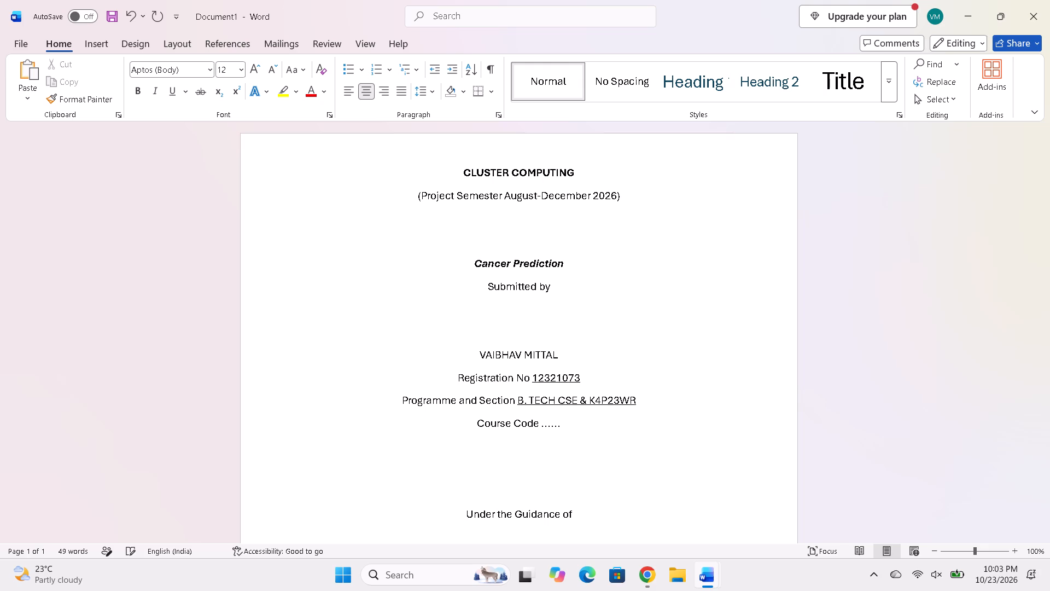
{"action": "key", "text": "BackSpace"}
{"action": "key", "text": "BackSpace"}
{"action": "key", "text": "BackSpace"}
{"action": "key", "text": "BackSpace"}
{"action": "key", "text": "BackSpace"}
{"action": "key", "text": "BackSpace"}
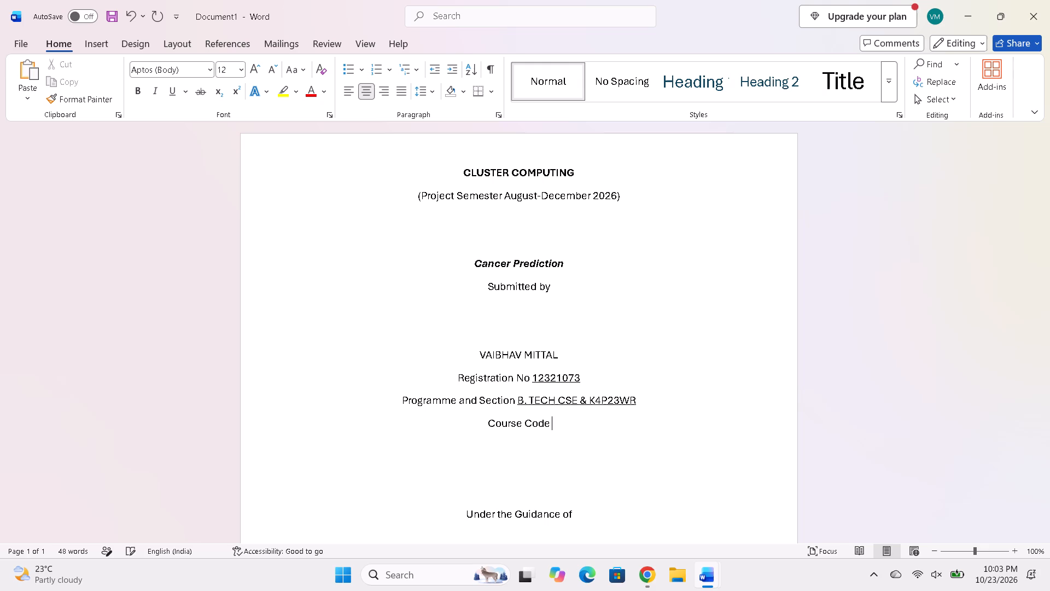
Add a colon directly after each of the labels "Registration No", "Programme and Section" and "Course Code".
{"action": "left_click", "coordinate": [529, 376]}
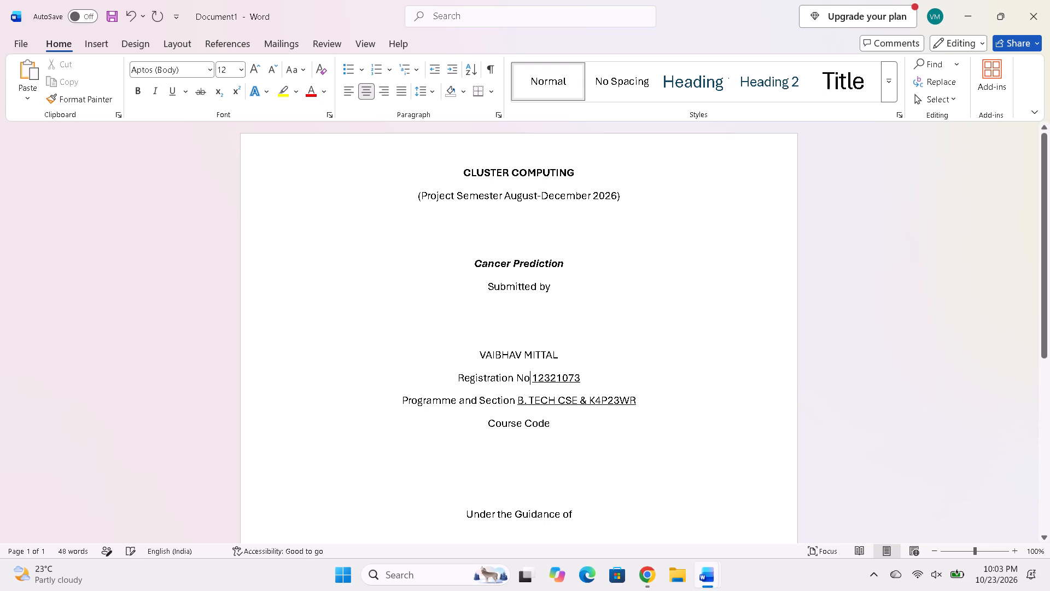
{"action": "key", "text": "shift+colon"}
{"action": "left_click", "coordinate": [516, 402]}
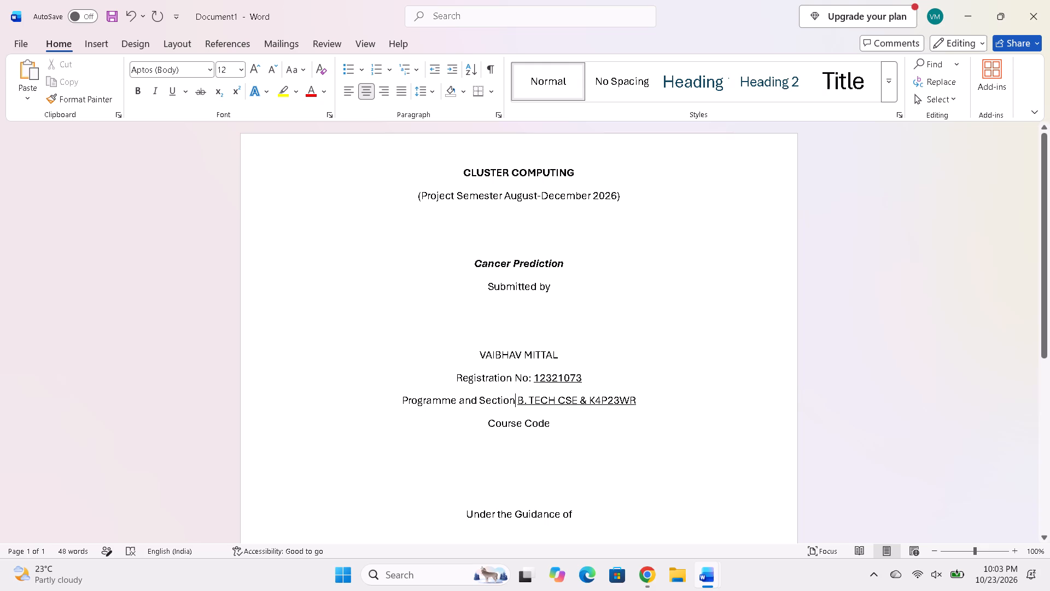
{"action": "key", "text": "shift+colon"}
{"action": "left_click", "coordinate": [552, 423]}
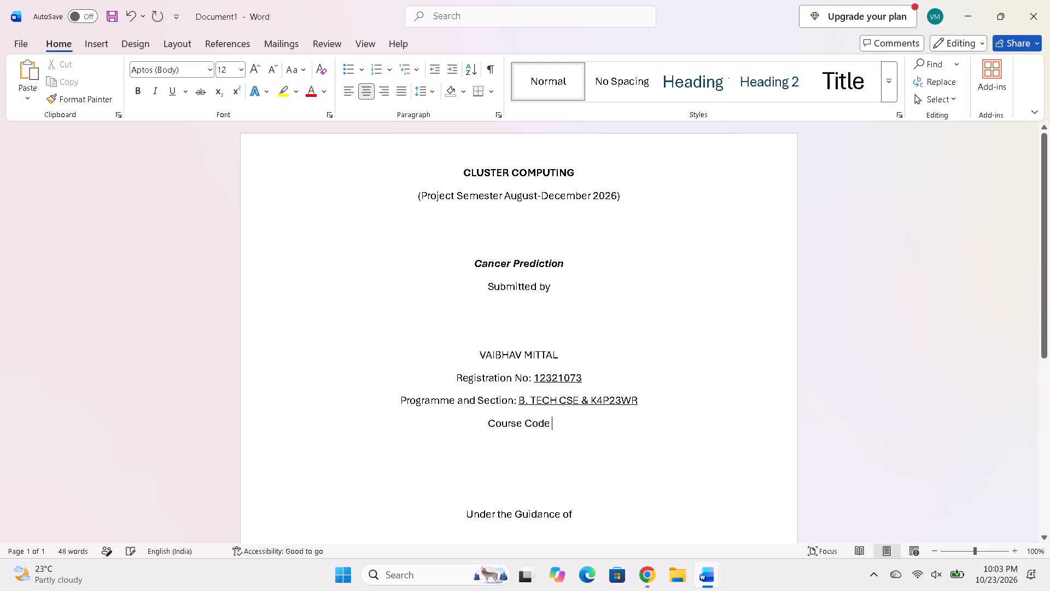
{"action": "key", "text": "Left"}
{"action": "key", "text": "shift+colon"}
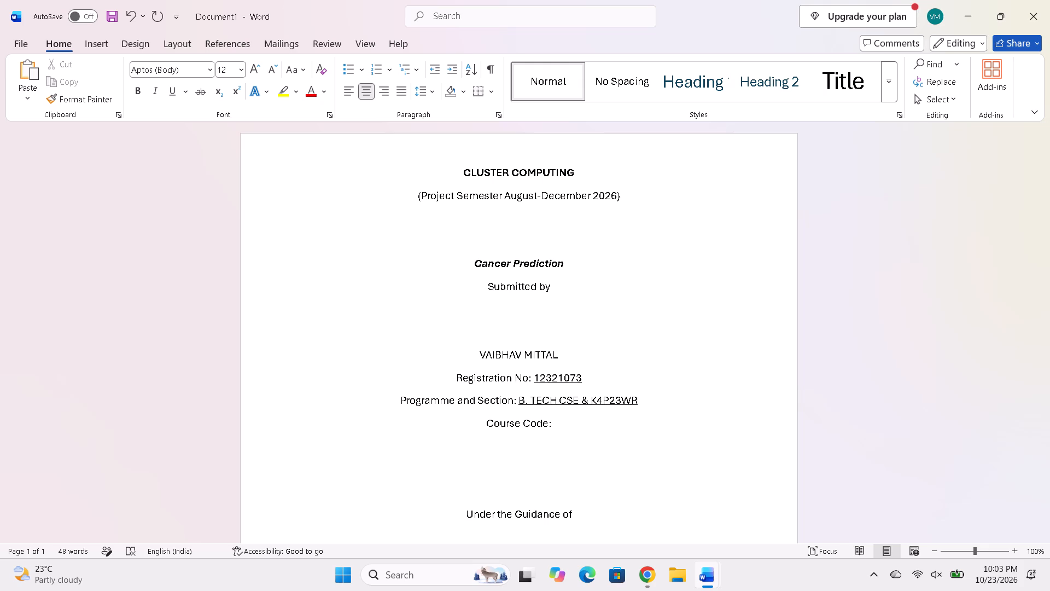
Enter "INT315" after "Course Code:" on the cover page, separated from the label by a space.
{"action": "key", "text": "space"}
{"action": "type", "text": "IN"}
{"action": "key", "text": "shift+t"}
{"action": "type", "text": "315"}
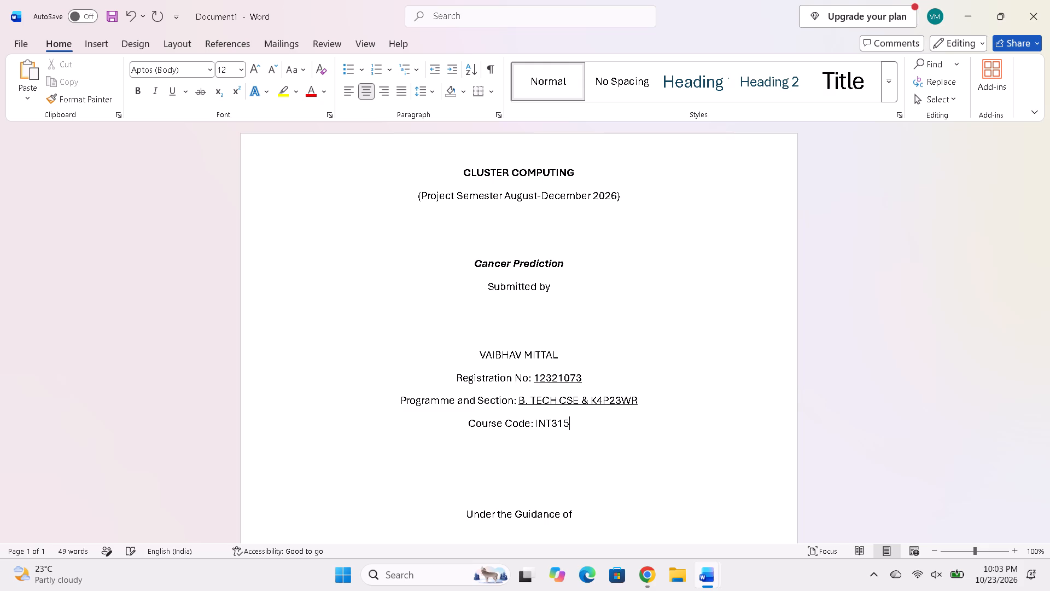
Underline "INT315" on the cover page, leaving its "Course Code:" label plain.
{"action": "left_click_drag", "start_coordinate": [573, 424], "coordinate": [538, 422]}
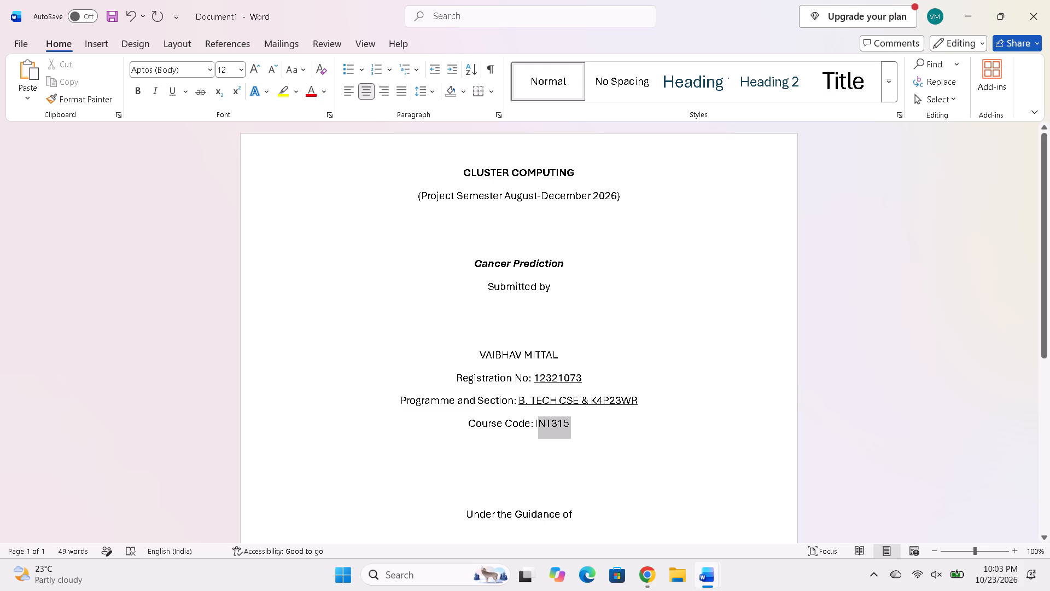
{"action": "left_click_drag", "start_coordinate": [538, 422], "coordinate": [538, 421]}
{"action": "left_click_drag", "start_coordinate": [535, 421], "coordinate": [546, 425]}
{"action": "left_click_drag", "start_coordinate": [546, 425], "coordinate": [571, 425]}
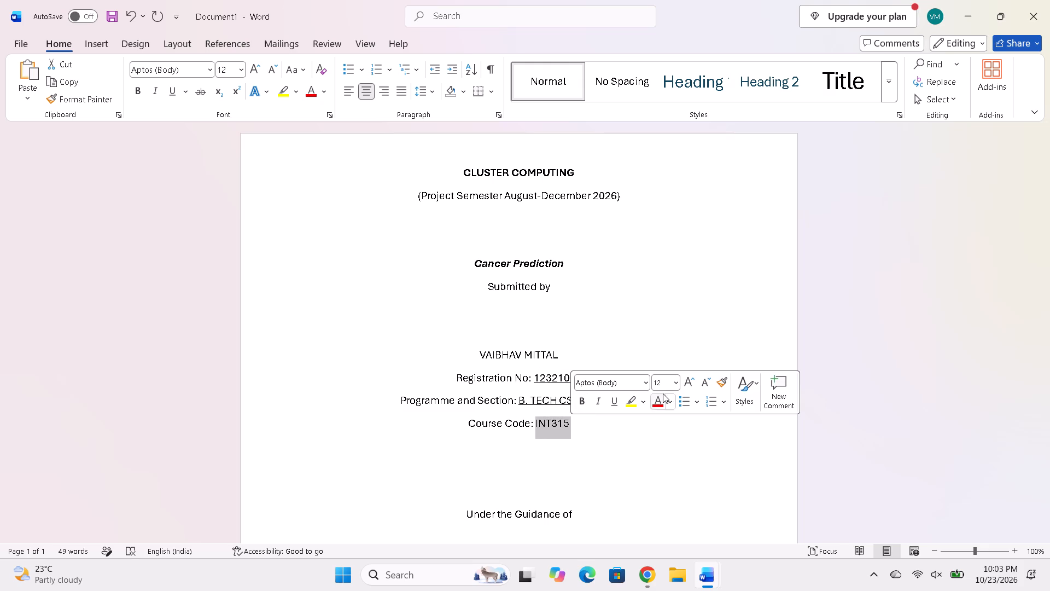
{"action": "left_click", "coordinate": [607, 399]}
{"action": "left_click", "coordinate": [606, 431]}
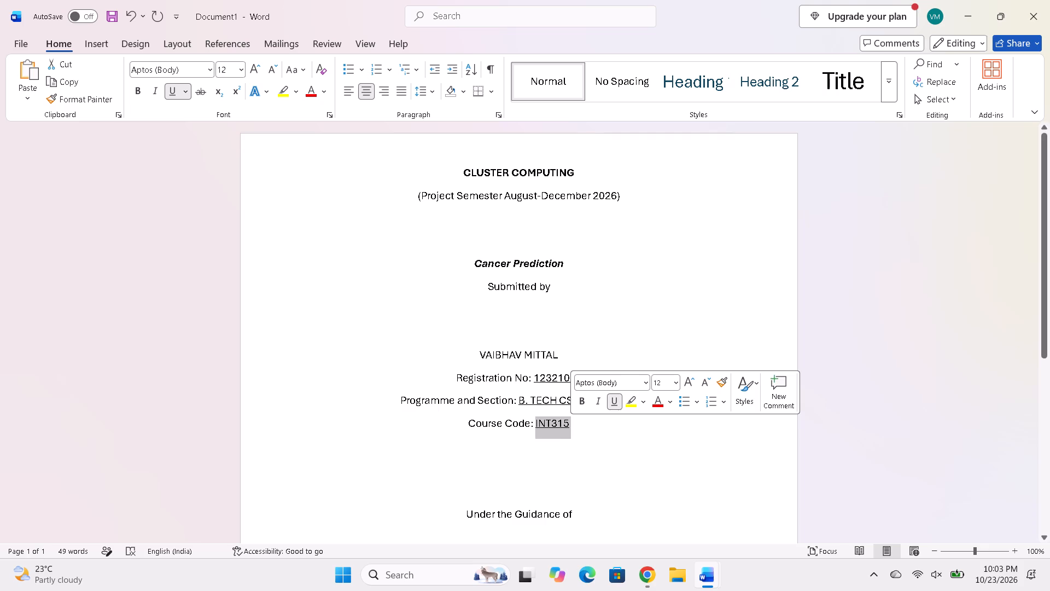
Delete the bold placeholder for the faculty coordinator's name, U.Id and designation, including its parentheses, below "Under the Guidance of".
{"action": "scroll", "coordinate": [606, 431], "scroll_direction": "down", "scroll_amount": 3}
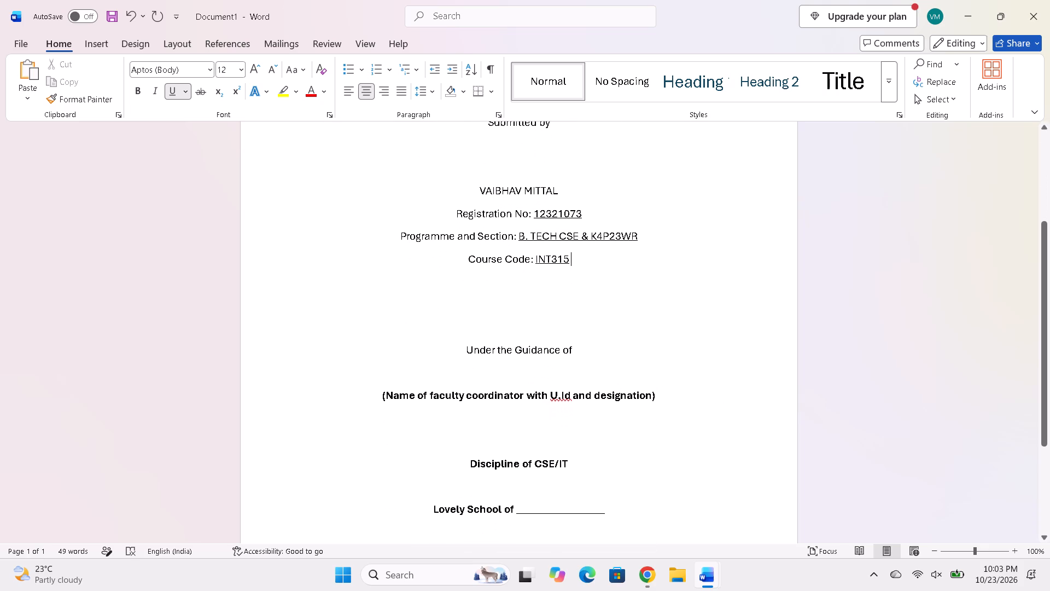
{"action": "scroll", "coordinate": [606, 431], "scroll_direction": "down", "scroll_amount": 1}
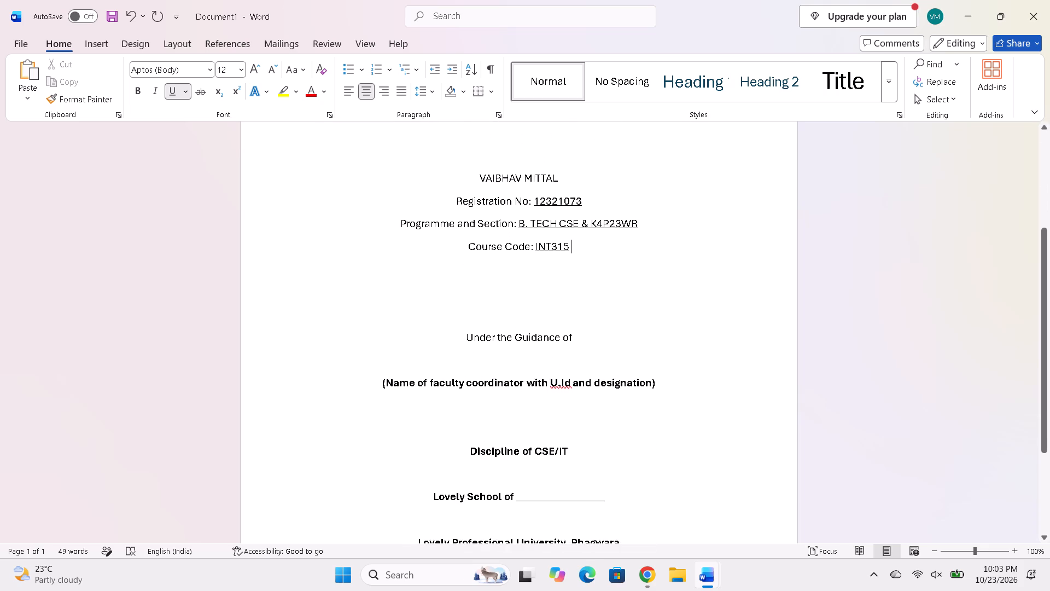
{"action": "left_click_drag", "start_coordinate": [657, 385], "coordinate": [405, 384]}
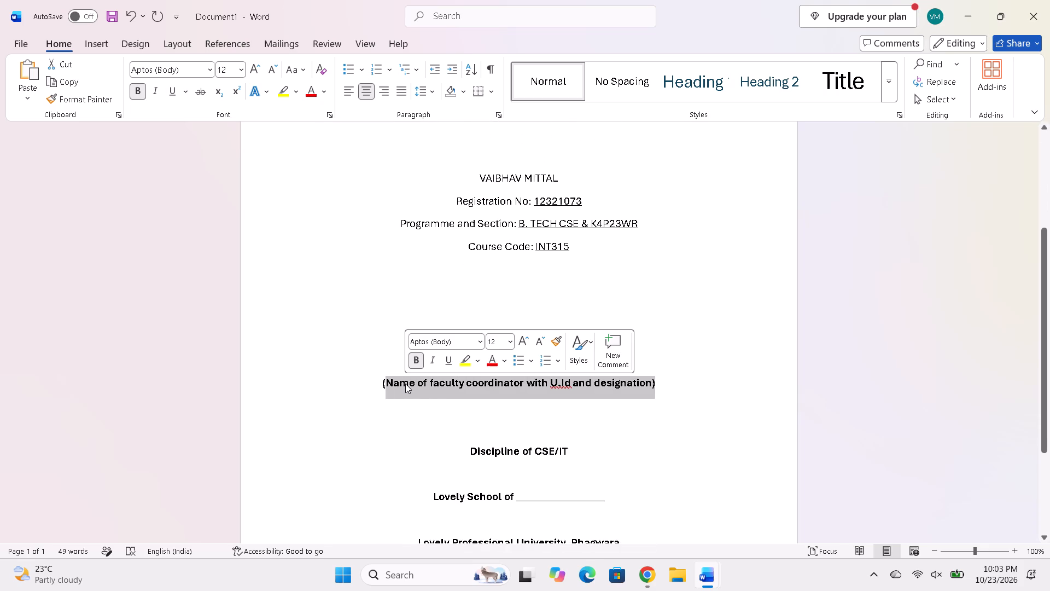
{"action": "key", "text": "BackSpace"}
{"action": "key", "text": "BackSpace"}
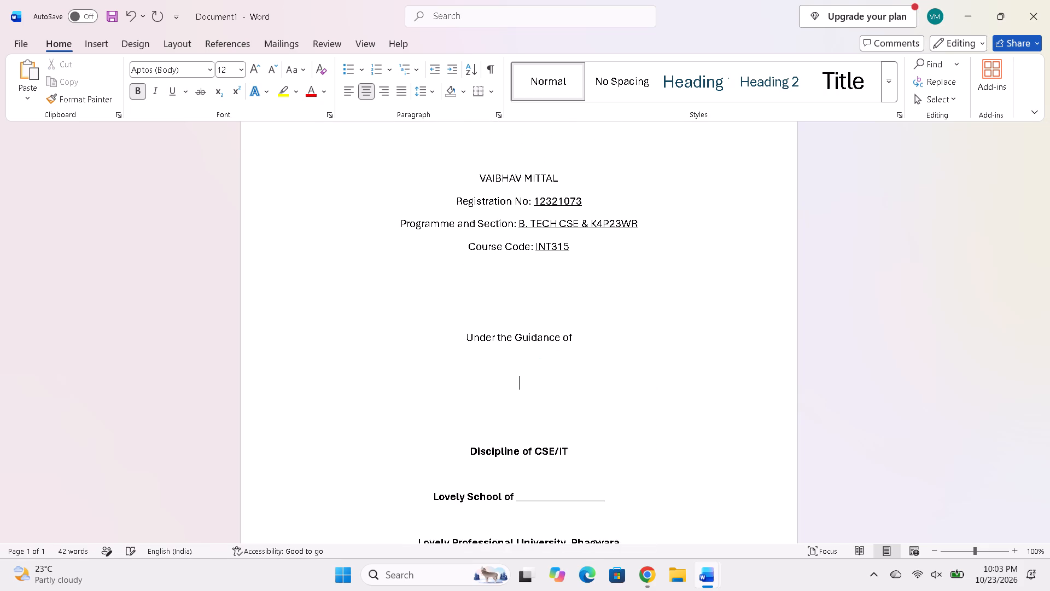
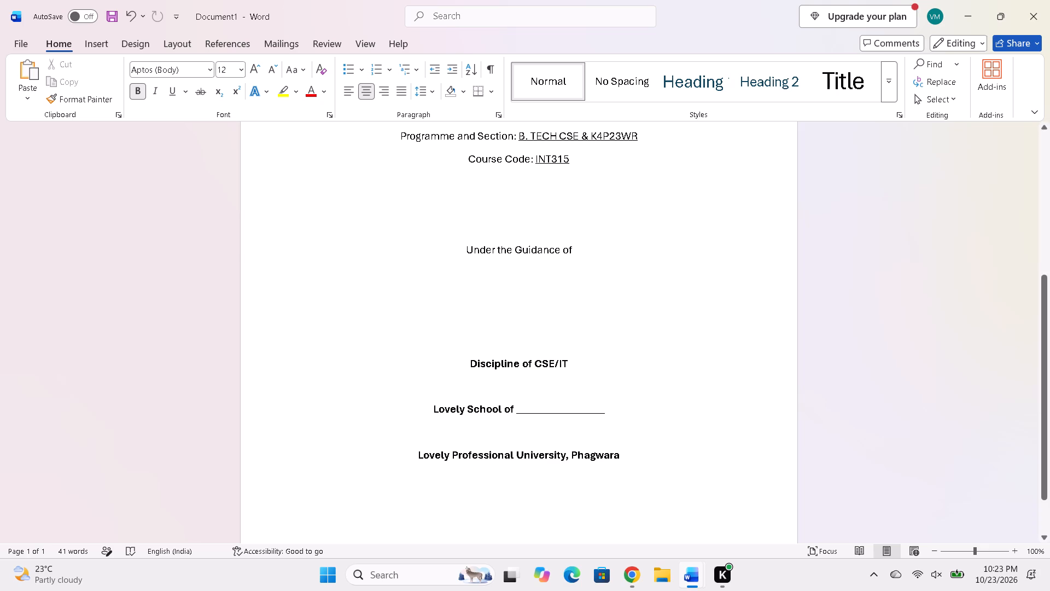
Enter the faculty guide's name with the title "Mr", followed by the UID in parentheses, below "Under the Guidance of".
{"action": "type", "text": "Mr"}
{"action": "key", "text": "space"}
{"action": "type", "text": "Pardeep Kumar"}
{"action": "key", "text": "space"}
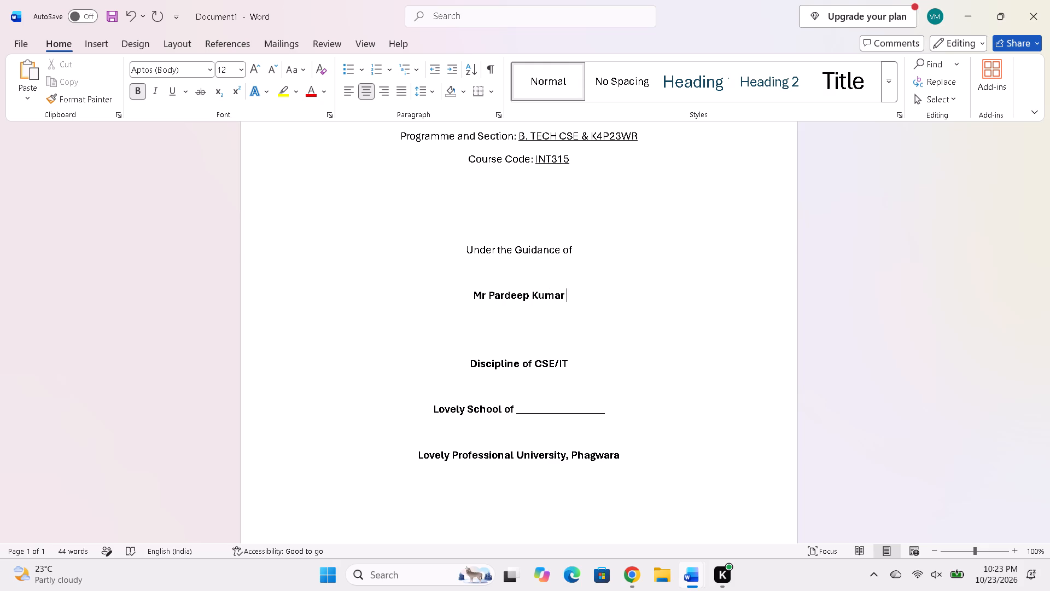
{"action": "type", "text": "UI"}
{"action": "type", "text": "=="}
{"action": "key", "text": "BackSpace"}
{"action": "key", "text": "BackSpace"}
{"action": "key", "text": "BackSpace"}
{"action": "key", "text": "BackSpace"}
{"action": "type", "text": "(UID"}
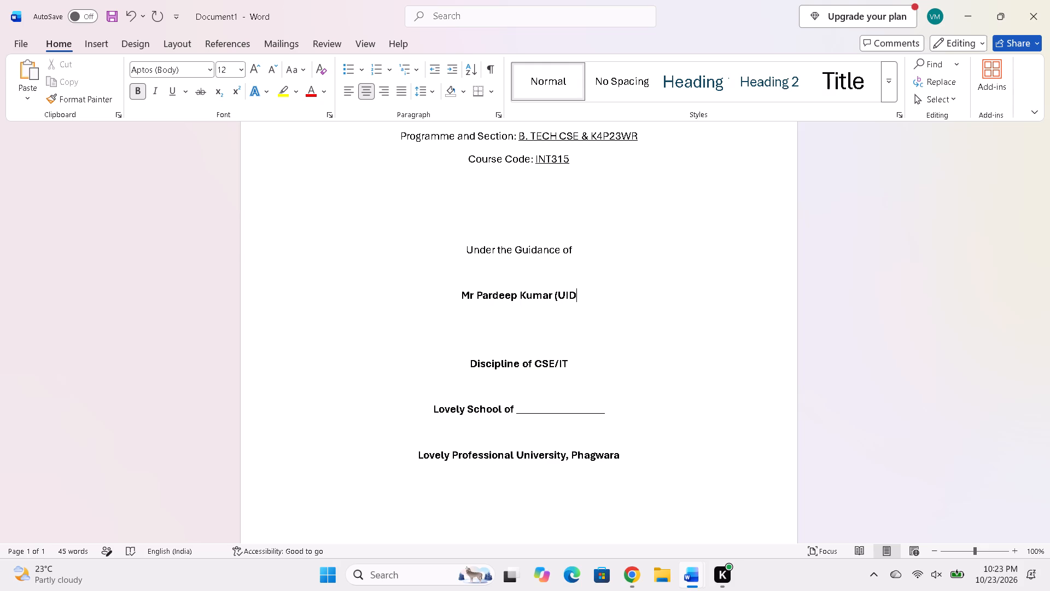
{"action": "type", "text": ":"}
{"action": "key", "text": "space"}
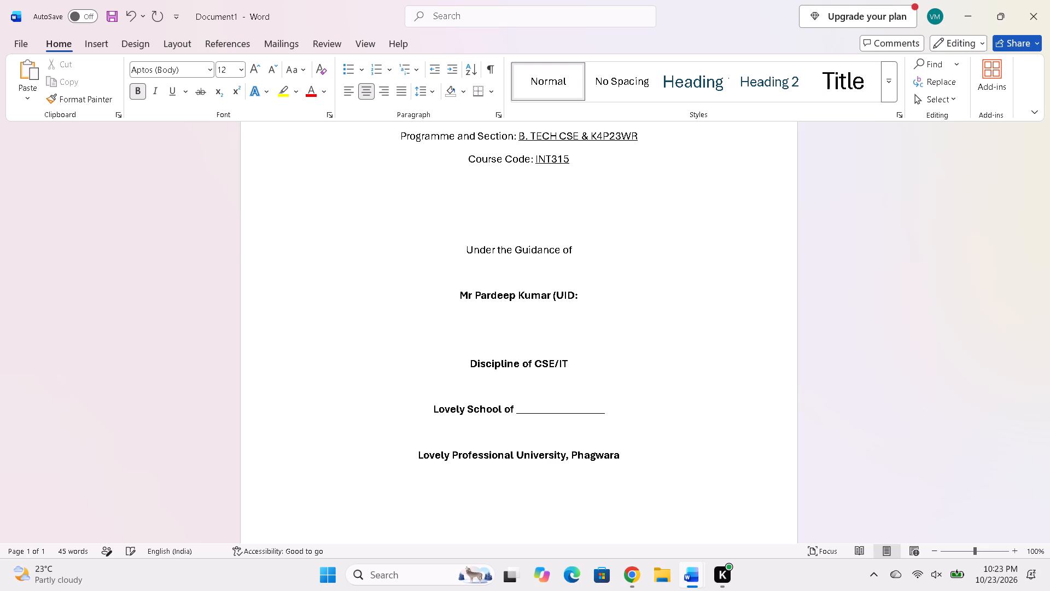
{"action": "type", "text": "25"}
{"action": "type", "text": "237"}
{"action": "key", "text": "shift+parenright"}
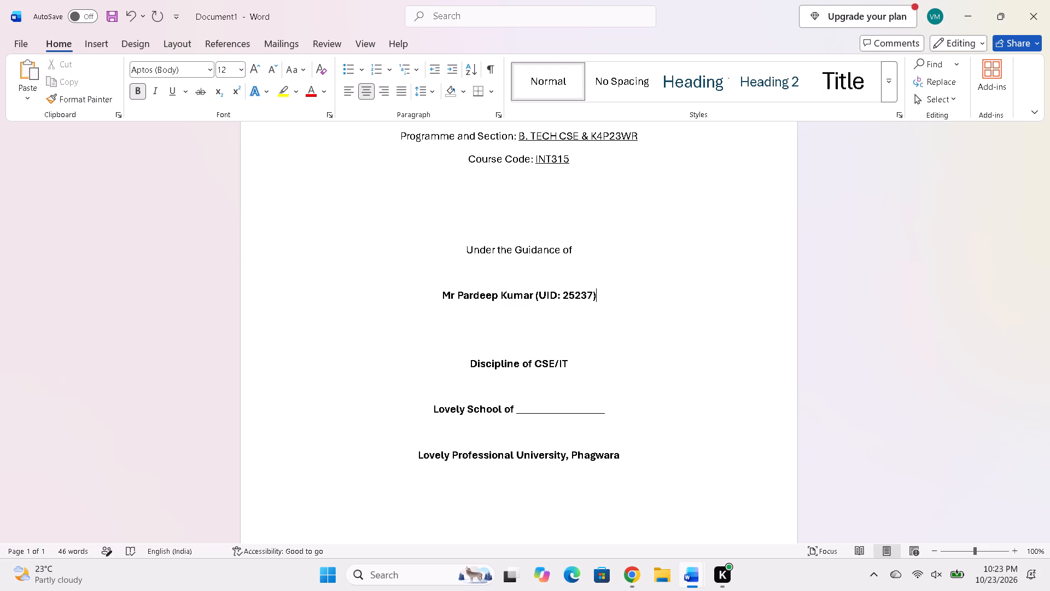
Replace the blank line after "Lovely School of" with "Computer Science", correcting the spelling.
{"action": "left_click", "coordinate": [585, 401]}
{"action": "left_click", "coordinate": [593, 411]}
{"action": "left_click", "coordinate": [603, 413]}
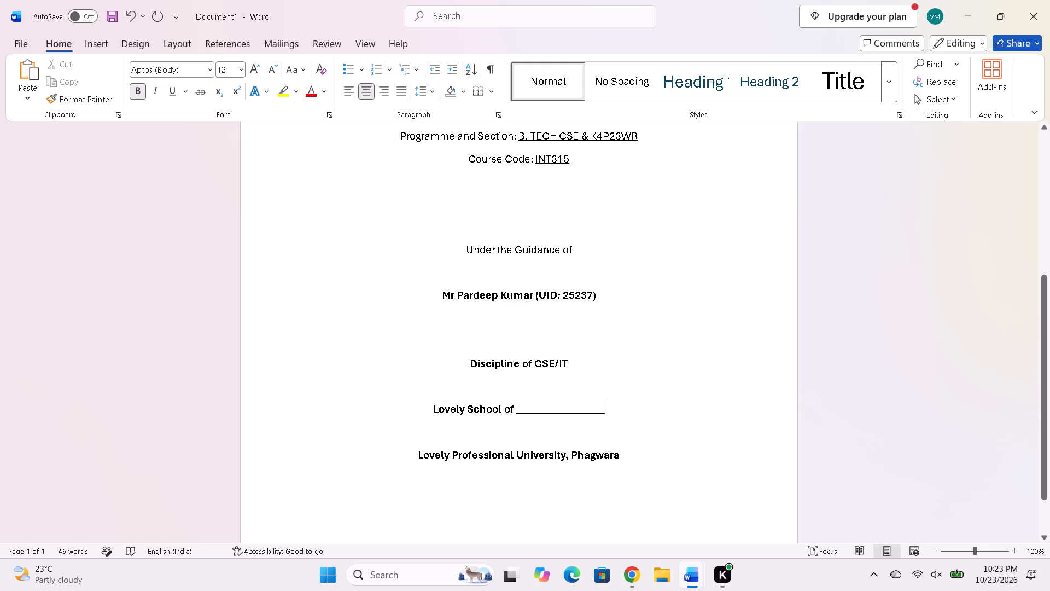
{"action": "left_click_drag", "start_coordinate": [610, 409], "coordinate": [516, 412]}
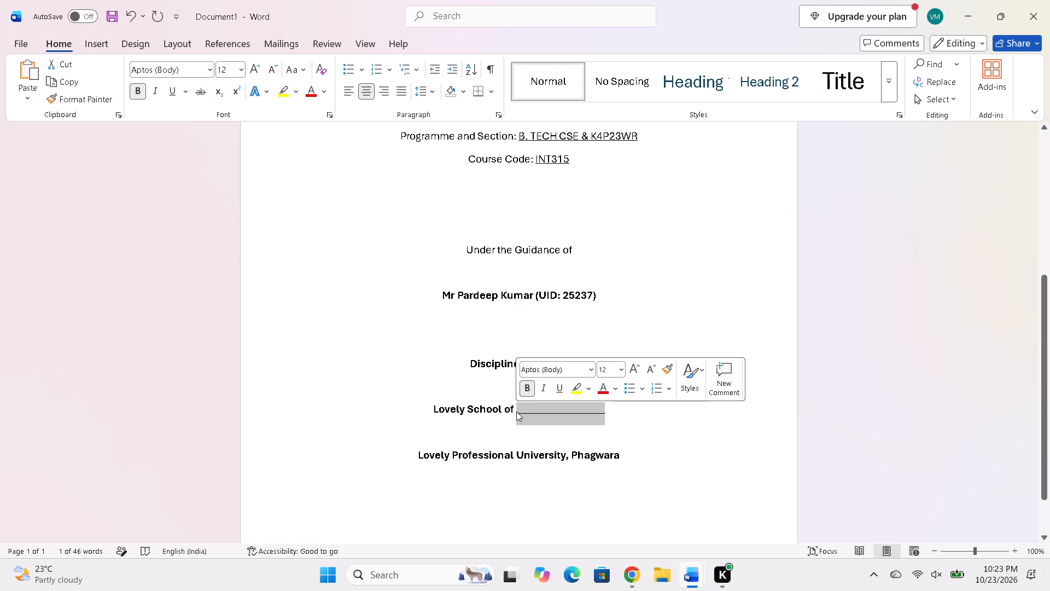
{"action": "key", "text": "BackSpace"}
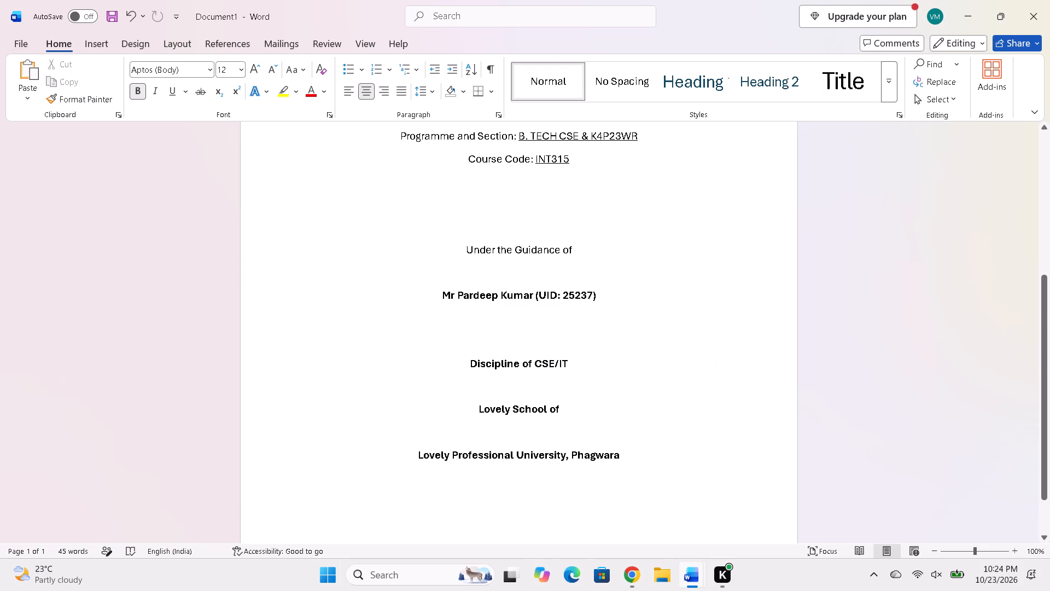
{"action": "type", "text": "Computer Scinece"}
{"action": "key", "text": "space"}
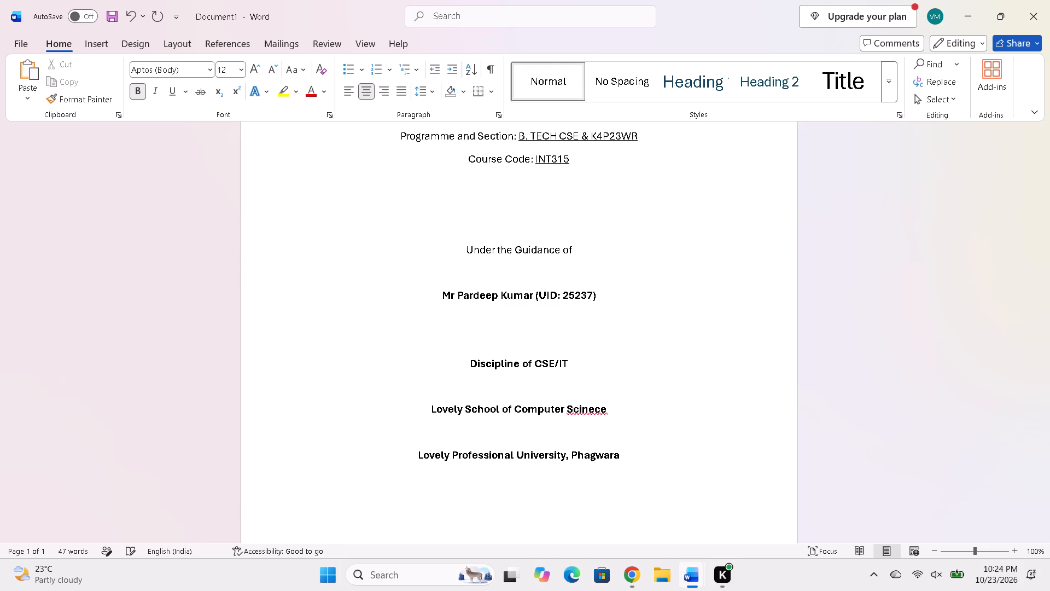
{"action": "left_click", "coordinate": [592, 413]}
{"action": "right_click", "coordinate": [591, 412]}
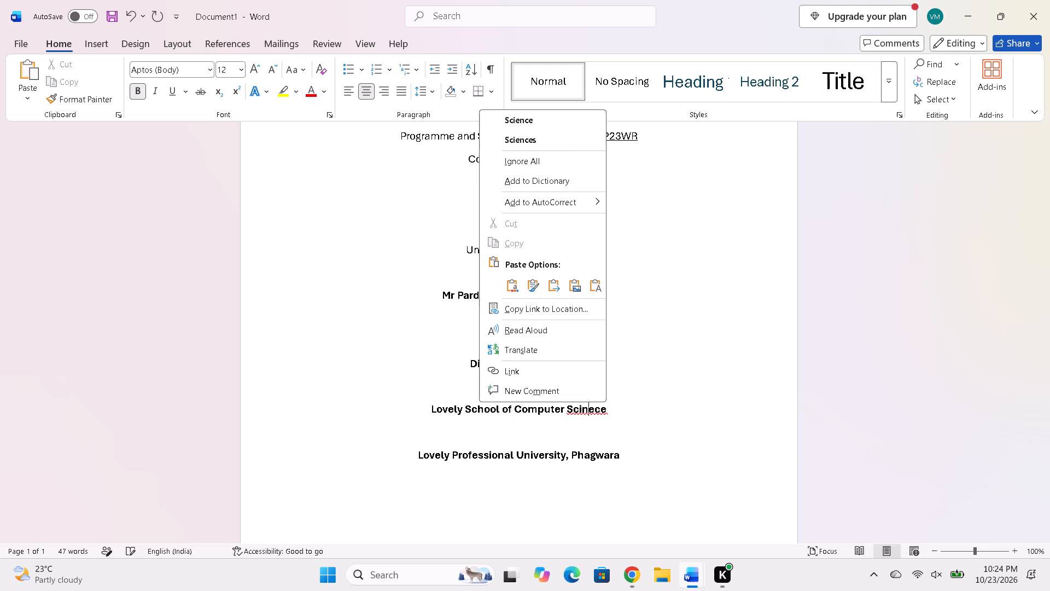
{"action": "left_click", "coordinate": [532, 124]}
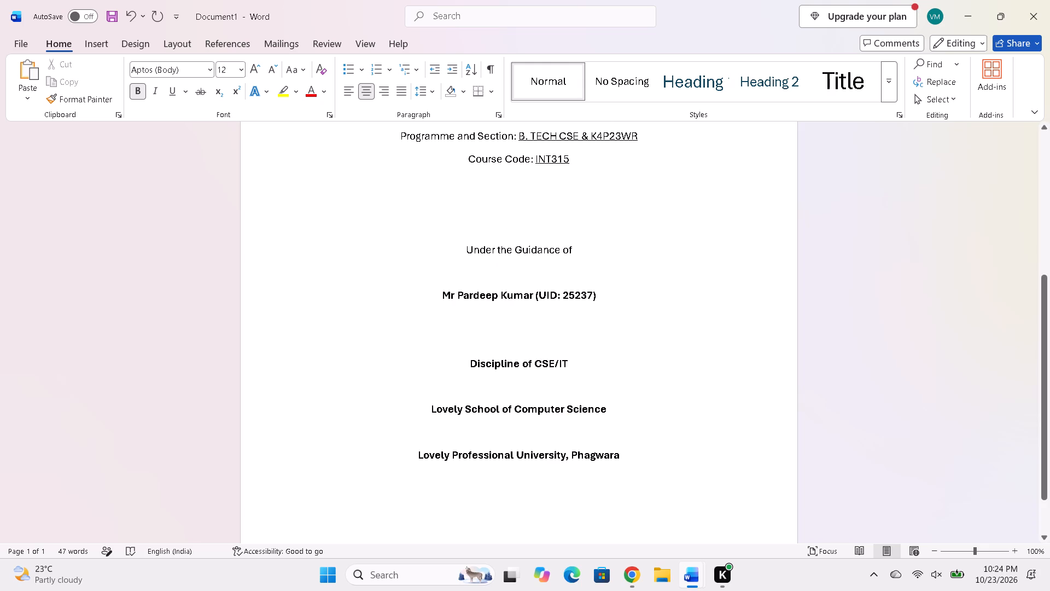
Make the cover page's student block bold, from the student's name through the registration, programme and course code lines.
{"action": "scroll", "coordinate": [616, 412], "scroll_direction": "down", "scroll_amount": 2}
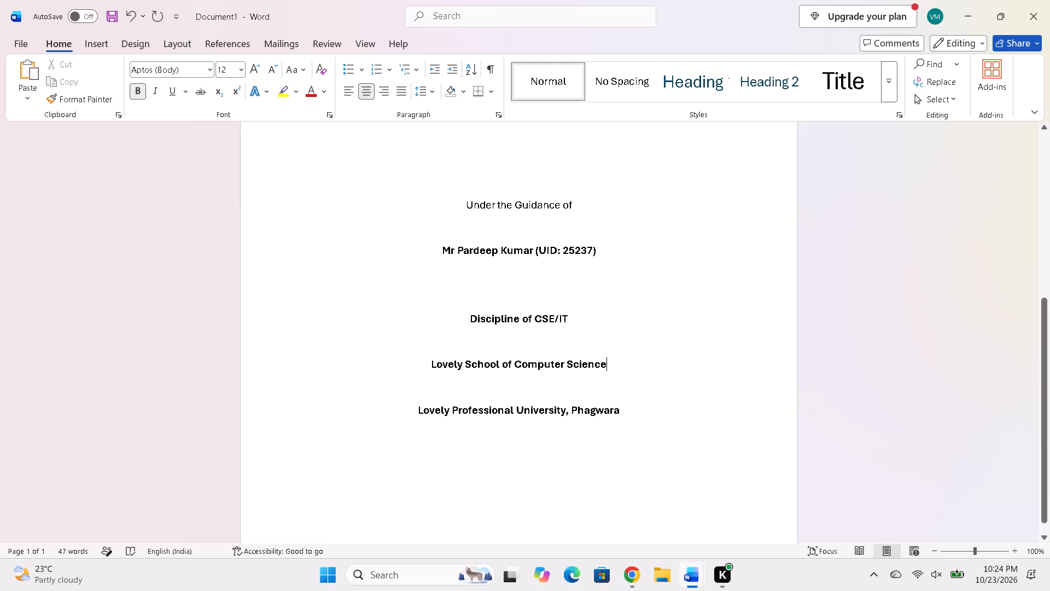
{"action": "scroll", "coordinate": [616, 412], "scroll_direction": "down", "scroll_amount": 1}
{"action": "scroll", "coordinate": [616, 412], "scroll_direction": "up", "scroll_amount": 2}
{"action": "scroll", "coordinate": [616, 412], "scroll_direction": "down", "scroll_amount": 1}
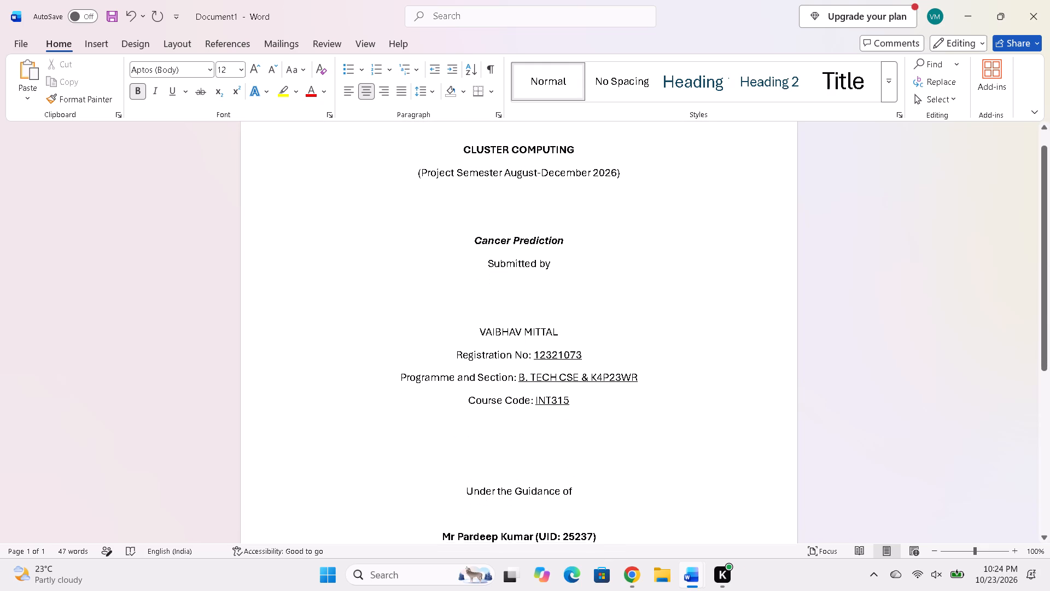
{"action": "left_click_drag", "start_coordinate": [598, 408], "coordinate": [469, 338]}
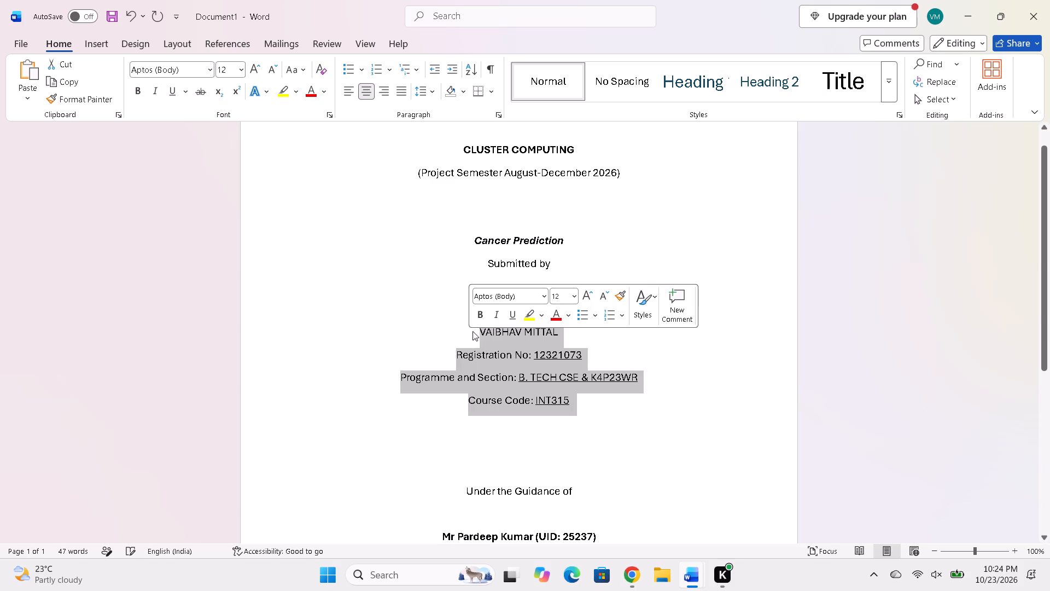
{"action": "left_click", "coordinate": [476, 319]}
{"action": "left_click", "coordinate": [592, 417]}
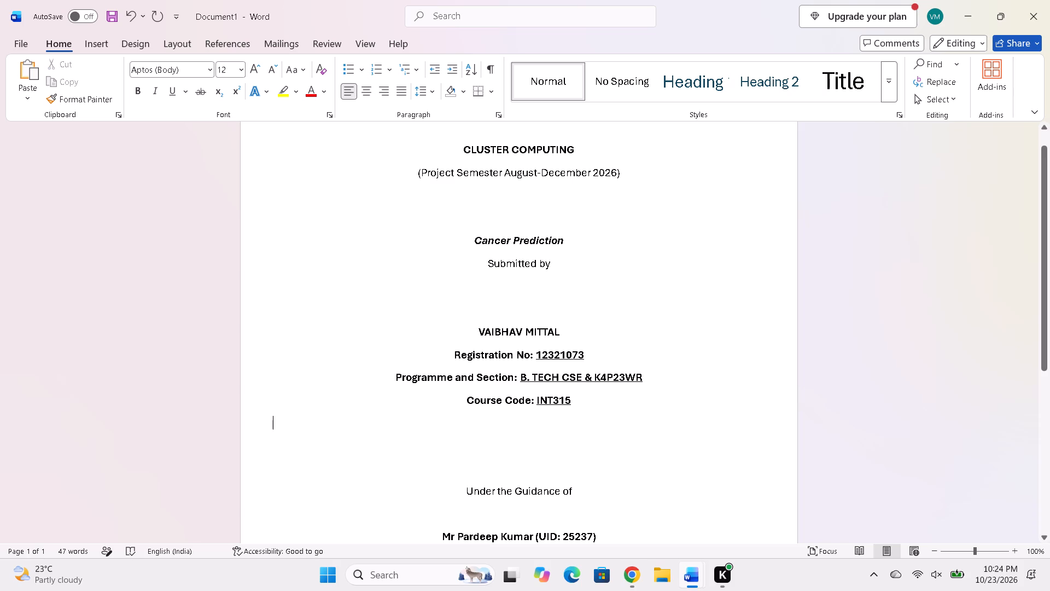
Extend the project title on the cover page to read "Cancer Prediction Model".
{"action": "left_click", "coordinate": [574, 236]}
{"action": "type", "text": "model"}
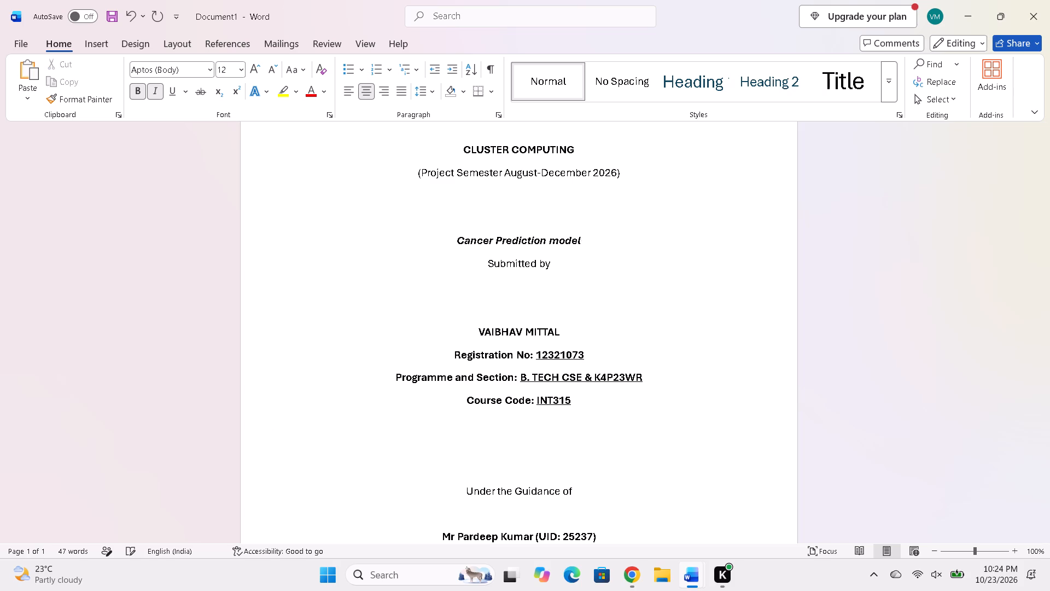
{"action": "left_click", "coordinate": [561, 237]}
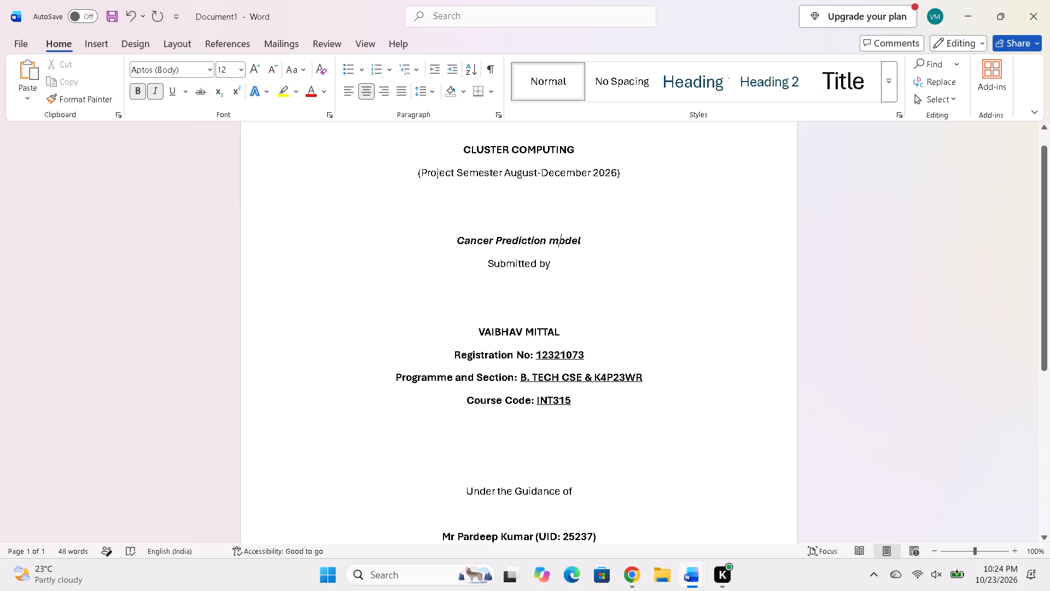
{"action": "key", "text": "BackSpace"}
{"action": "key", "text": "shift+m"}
Add blank lines below "Lovely Professional University, Phagwara" until a second page starts.
{"action": "scroll", "coordinate": [580, 288], "scroll_direction": "down", "scroll_amount": 1}
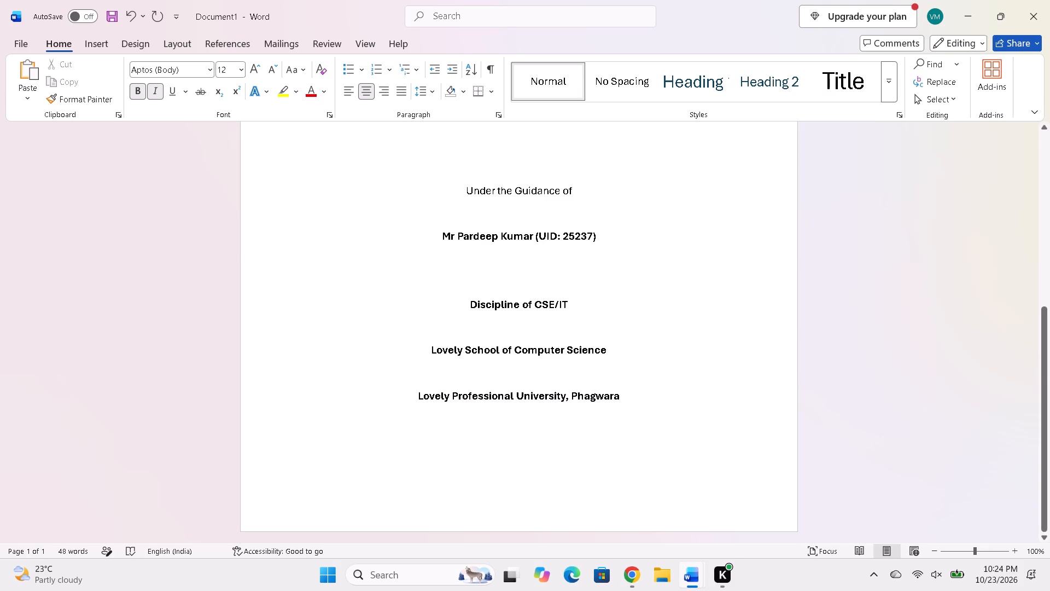
{"action": "scroll", "coordinate": [580, 288], "scroll_direction": "down", "scroll_amount": 2}
{"action": "scroll", "coordinate": [580, 288], "scroll_direction": "up", "scroll_amount": 12}
{"action": "scroll", "coordinate": [580, 288], "scroll_direction": "down", "scroll_amount": 3}
{"action": "left_click", "coordinate": [641, 426]}
{"action": "key", "text": "Return"}
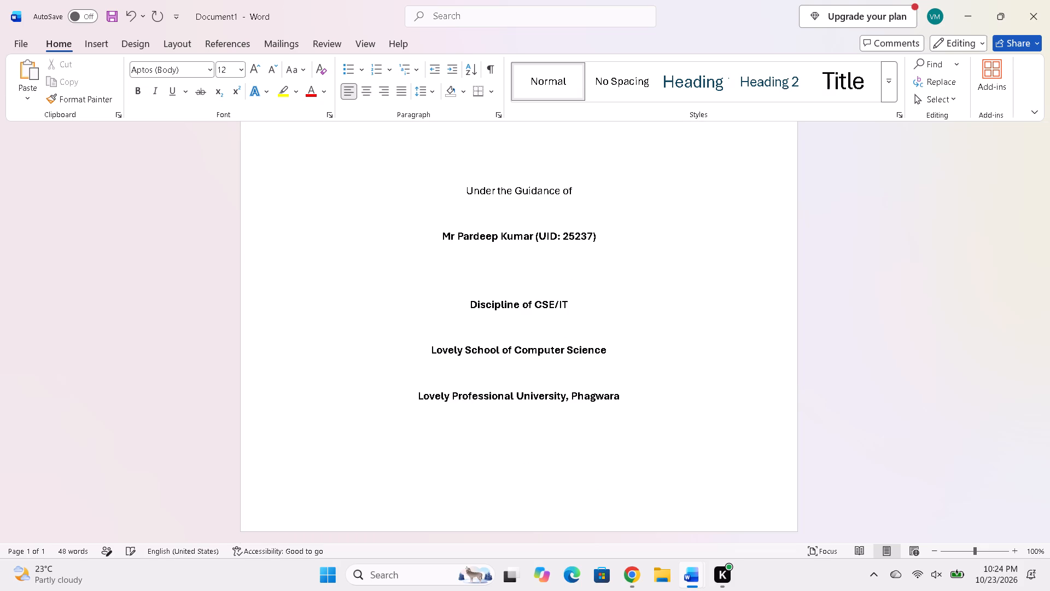
{"action": "key", "text": "Return"}
{"action": "key", "text": "Return"}
{"action": "key", "text": "Return"}
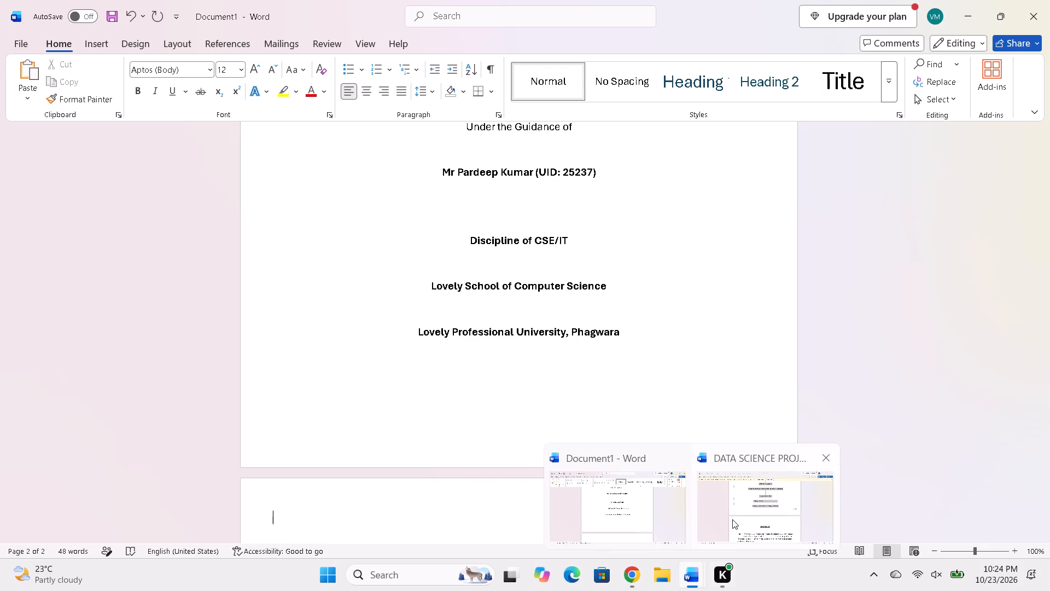
Copy the whole CERTIFICATE section through "Date:" from the DATA SCIENCE PROJECT REPORT template and paste it onto Document1's second page.
{"action": "left_click", "coordinate": [732, 519]}
{"action": "scroll", "coordinate": [606, 386], "scroll_direction": "down", "scroll_amount": 4}
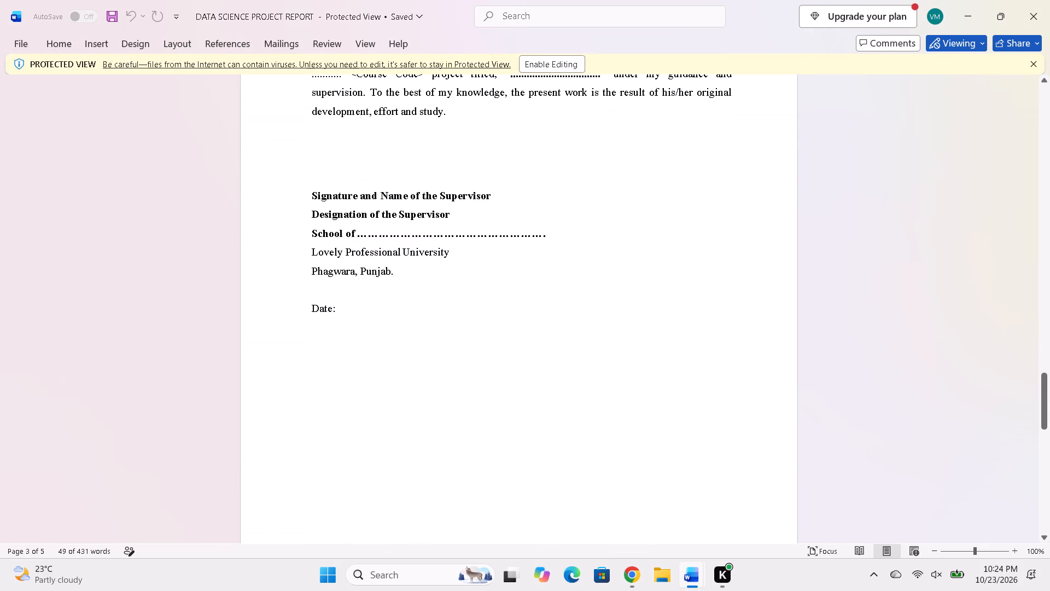
{"action": "scroll", "coordinate": [606, 386], "scroll_direction": "down", "scroll_amount": 2}
{"action": "scroll", "coordinate": [606, 386], "scroll_direction": "up", "scroll_amount": 1}
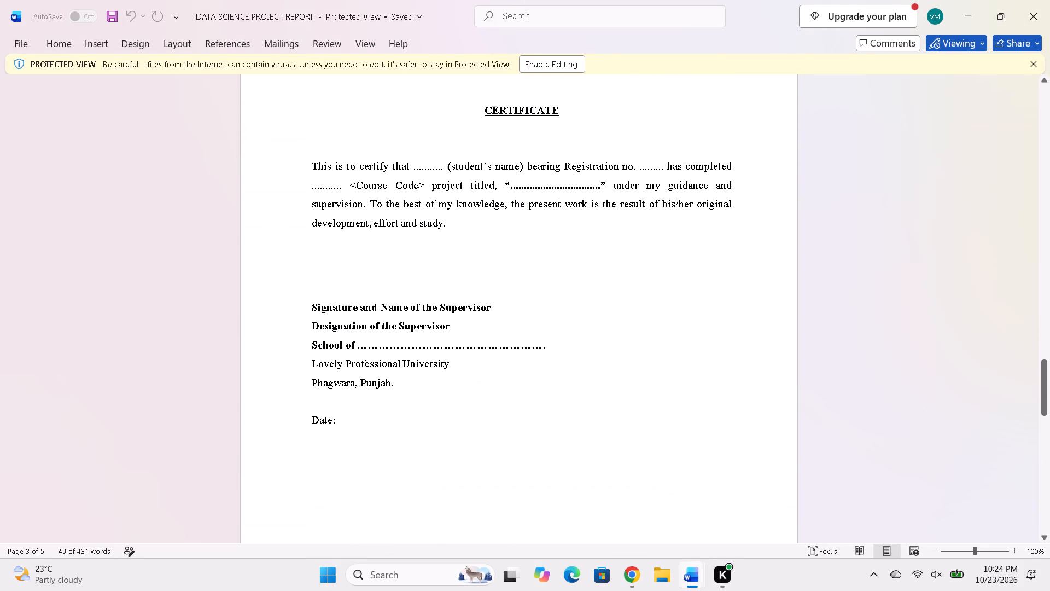
{"action": "scroll", "coordinate": [606, 386], "scroll_direction": "up", "scroll_amount": 1}
{"action": "scroll", "coordinate": [606, 386], "scroll_direction": "left", "scroll_amount": 1}
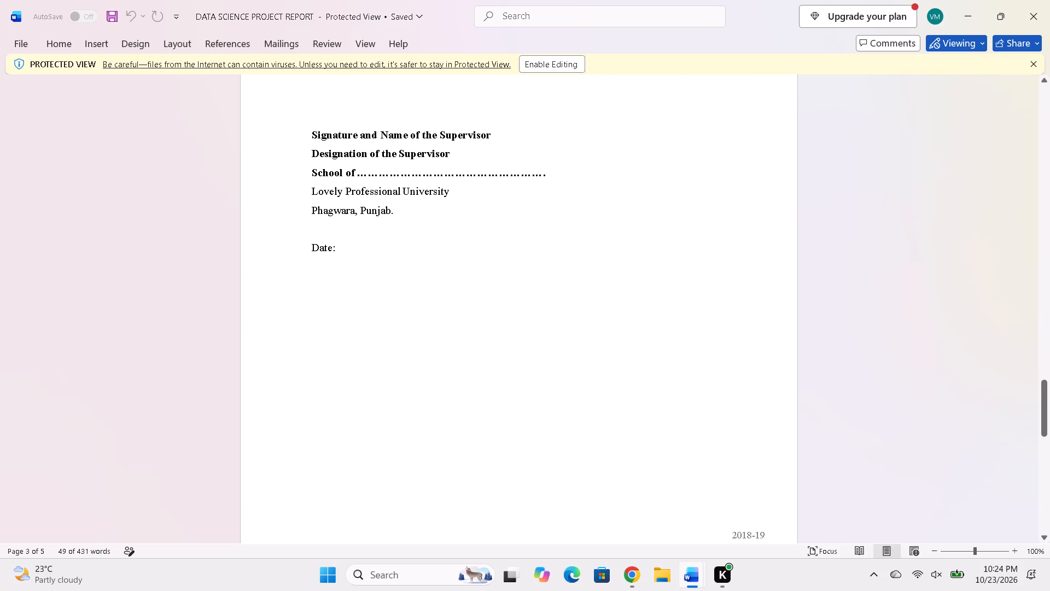
{"action": "scroll", "coordinate": [606, 386], "scroll_direction": "left", "scroll_amount": 1}
{"action": "left_click_drag", "start_coordinate": [304, 107], "coordinate": [311, 120]}
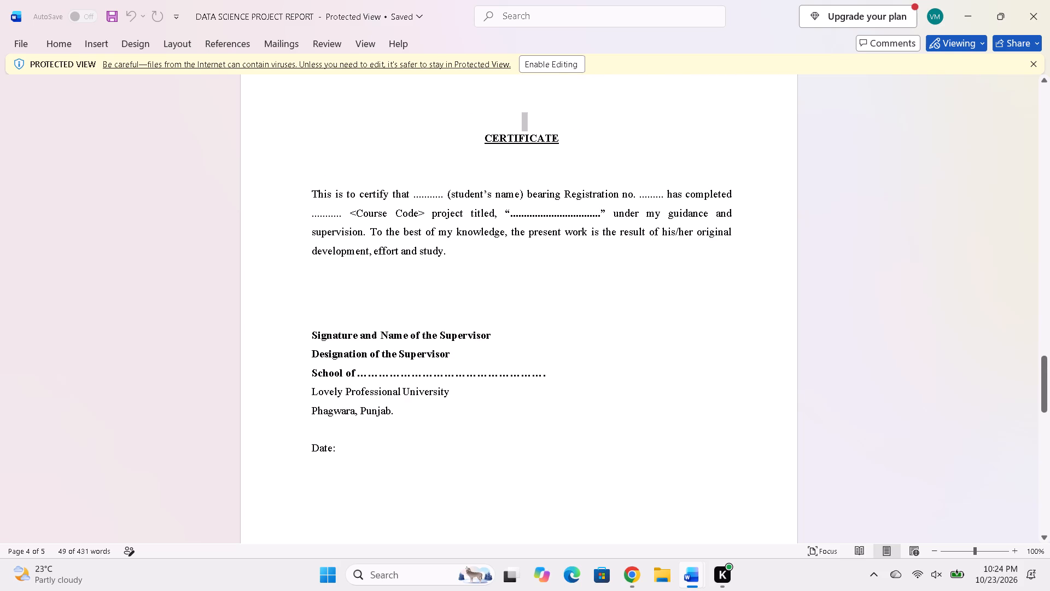
{"action": "left_click_drag", "start_coordinate": [311, 120], "coordinate": [427, 450]}
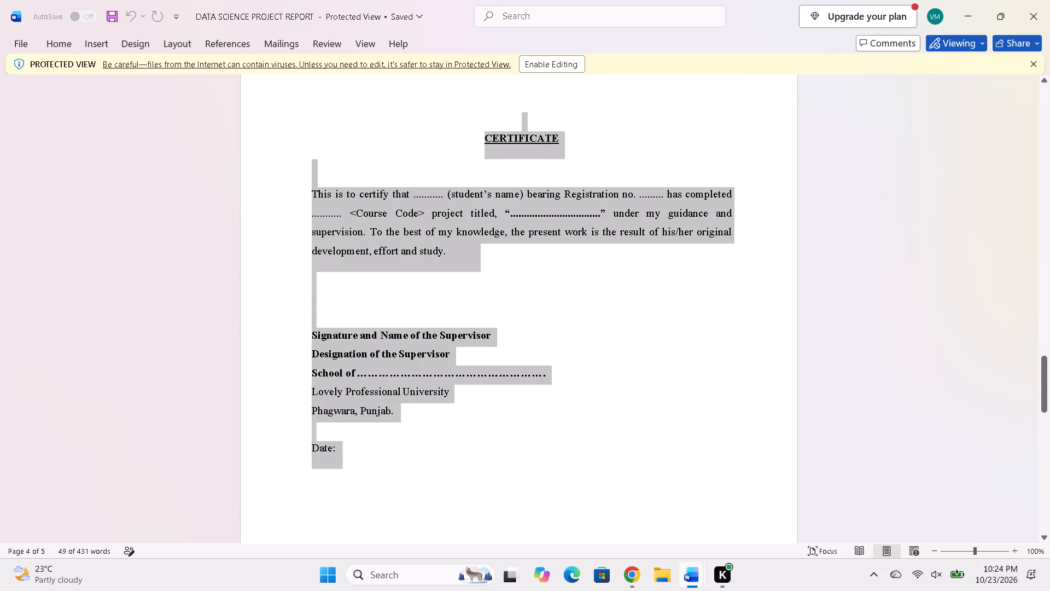
{"action": "left_click_drag", "start_coordinate": [427, 450], "coordinate": [427, 450]}
{"action": "key", "text": "ctrl+c"}
{"action": "left_click", "coordinate": [696, 574]}
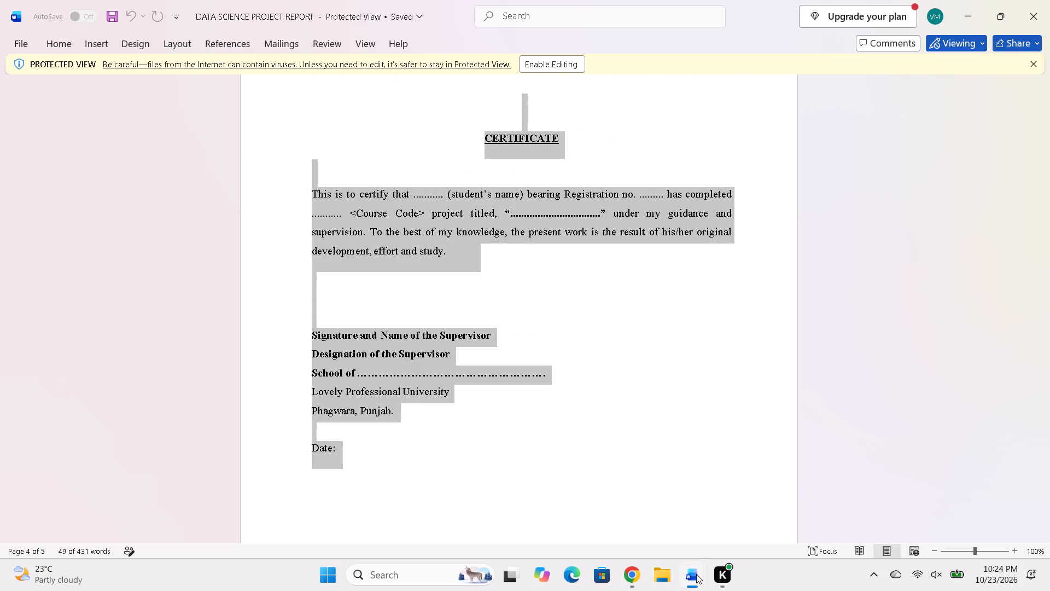
{"action": "left_click", "coordinate": [651, 517]}
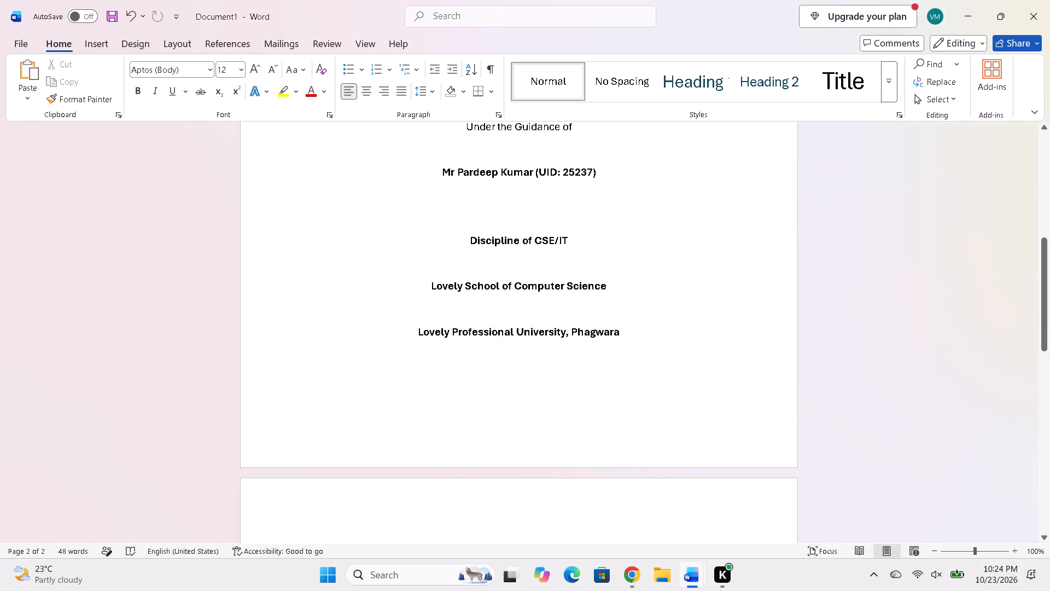
{"action": "key", "text": "ctrl+v"}
Centre the whole pasted certificate text, from the "CERTIFICATE" heading down to "Date:".
{"action": "scroll", "coordinate": [391, 490], "scroll_direction": "down", "scroll_amount": 1}
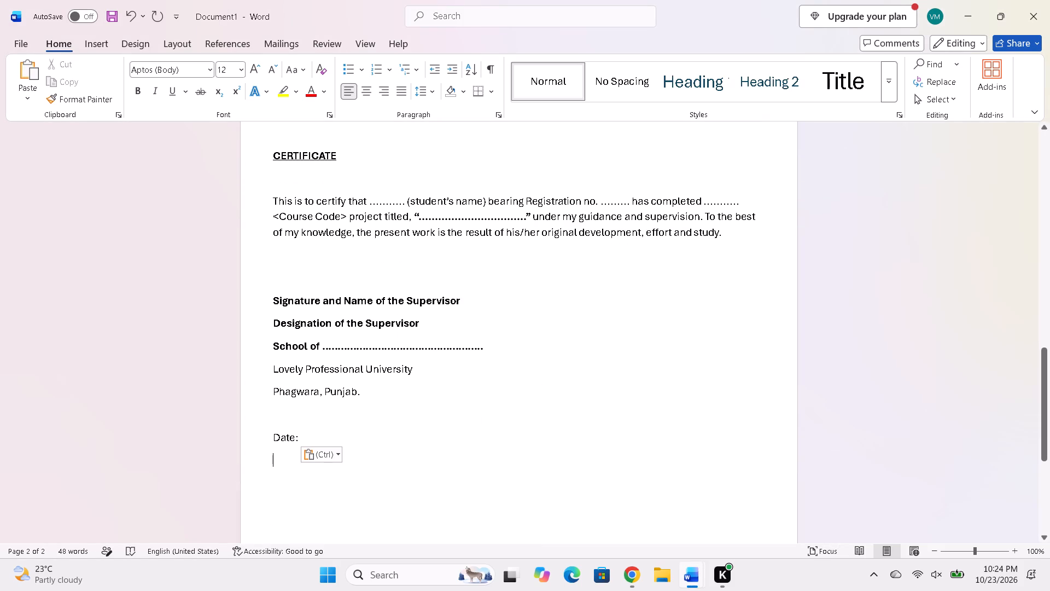
{"action": "left_click_drag", "start_coordinate": [319, 433], "coordinate": [264, 156]}
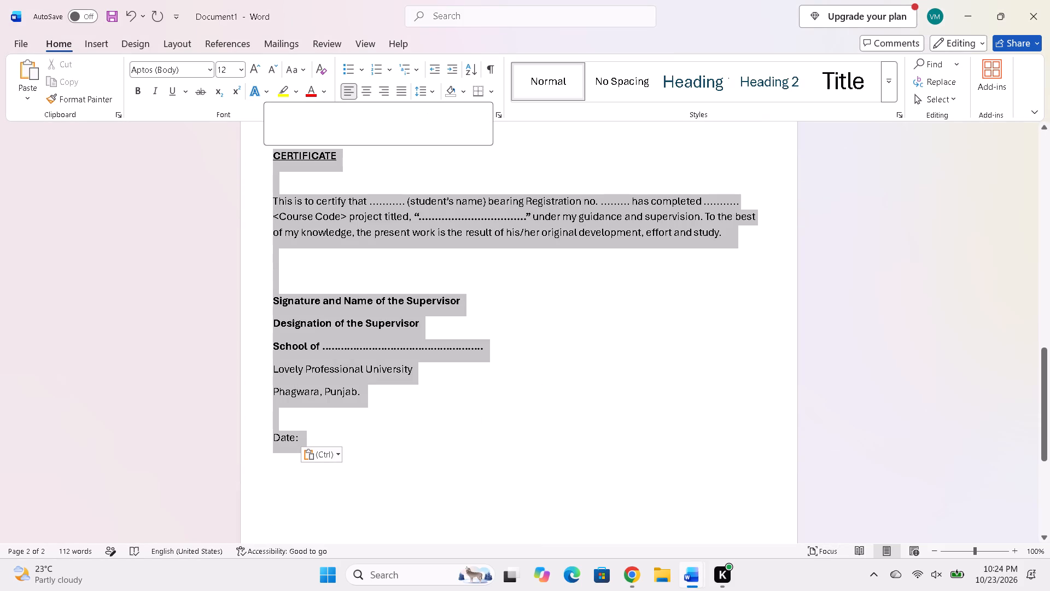
{"action": "left_click", "coordinate": [365, 95]}
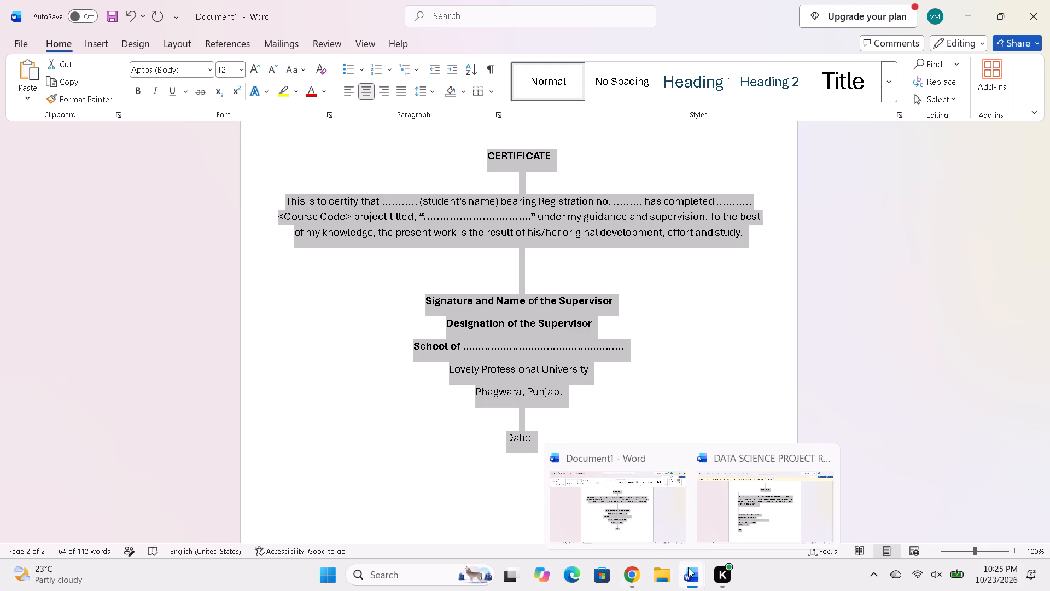
Check the template's certificate layout and left-align everything below the "CERTIFICATE" heading, from the certification paragraph to "Date:".
{"action": "left_click", "coordinate": [740, 512]}
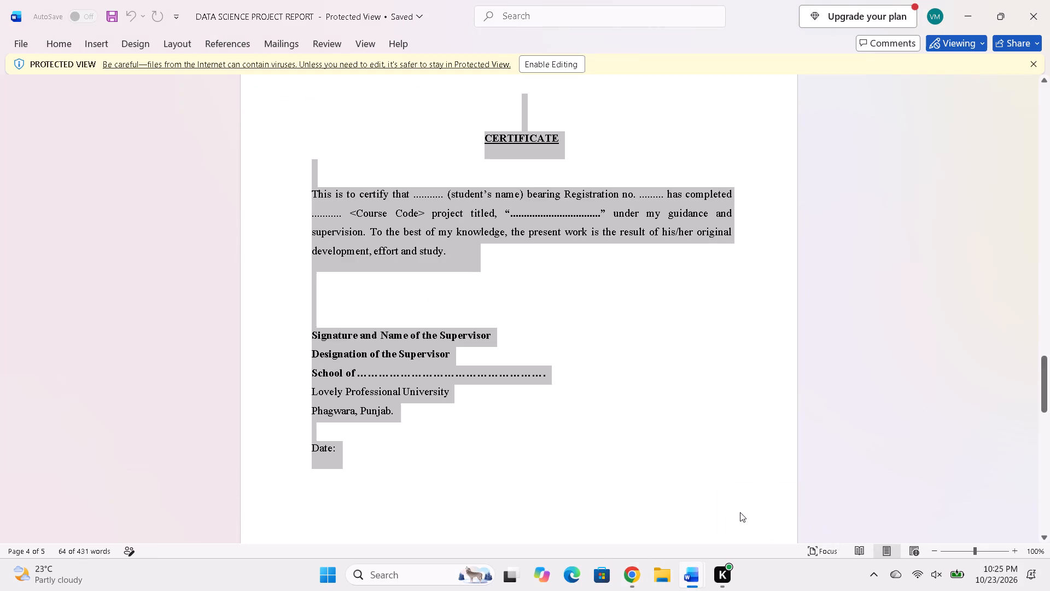
{"action": "left_click", "coordinate": [698, 588]}
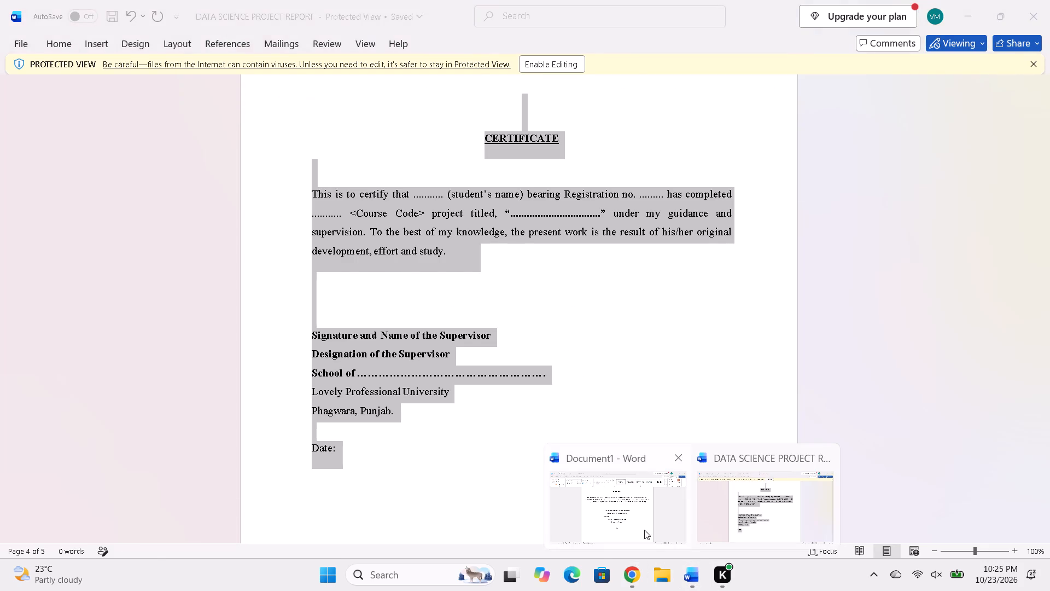
{"action": "left_click", "coordinate": [632, 515]}
{"action": "left_click", "coordinate": [660, 292]}
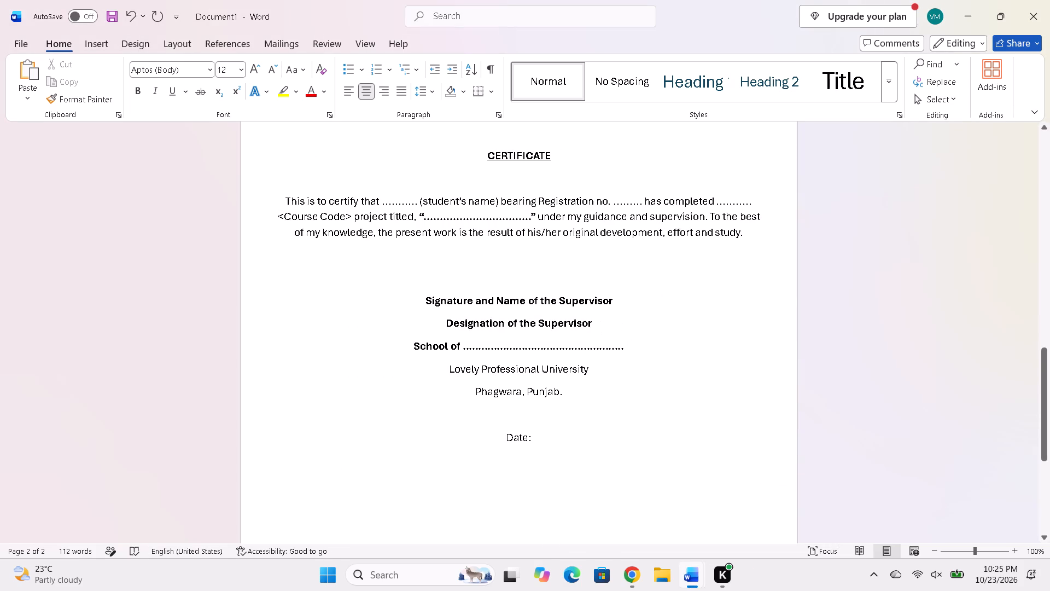
{"action": "left_click_drag", "start_coordinate": [549, 438], "coordinate": [283, 190]}
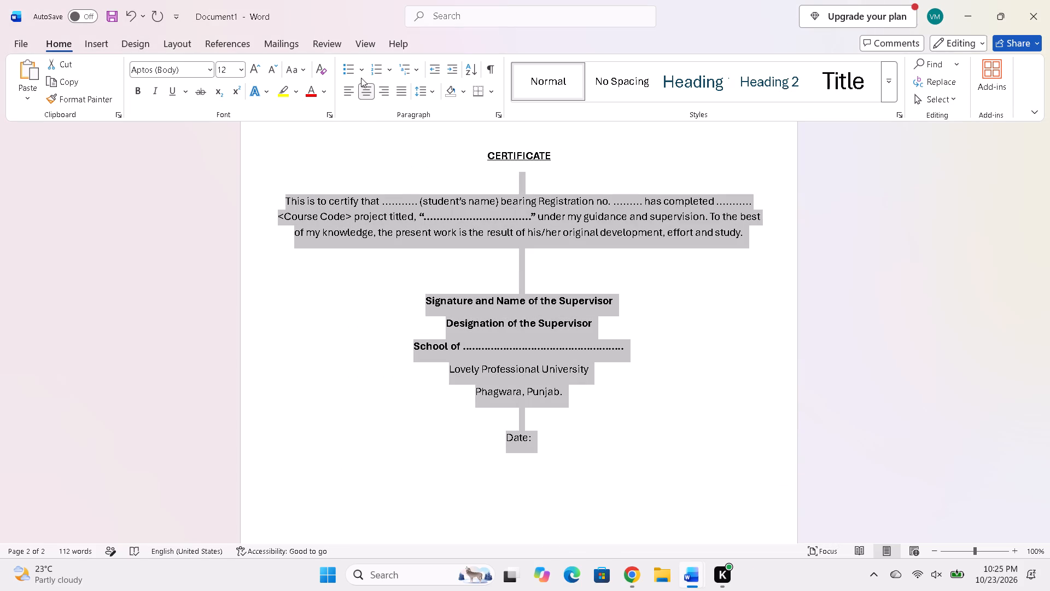
{"action": "left_click", "coordinate": [351, 90]}
{"action": "left_click", "coordinate": [388, 262]}
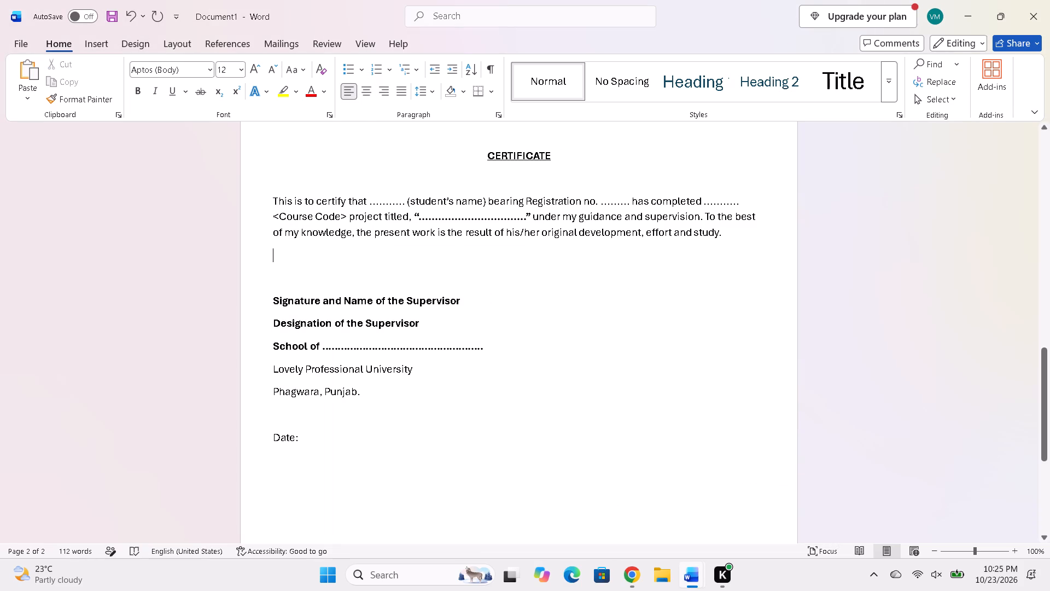
Replace the dotted blank and "(student's name)" placeholder in the certificate paragraph with the student's name.
{"action": "left_click", "coordinate": [407, 202]}
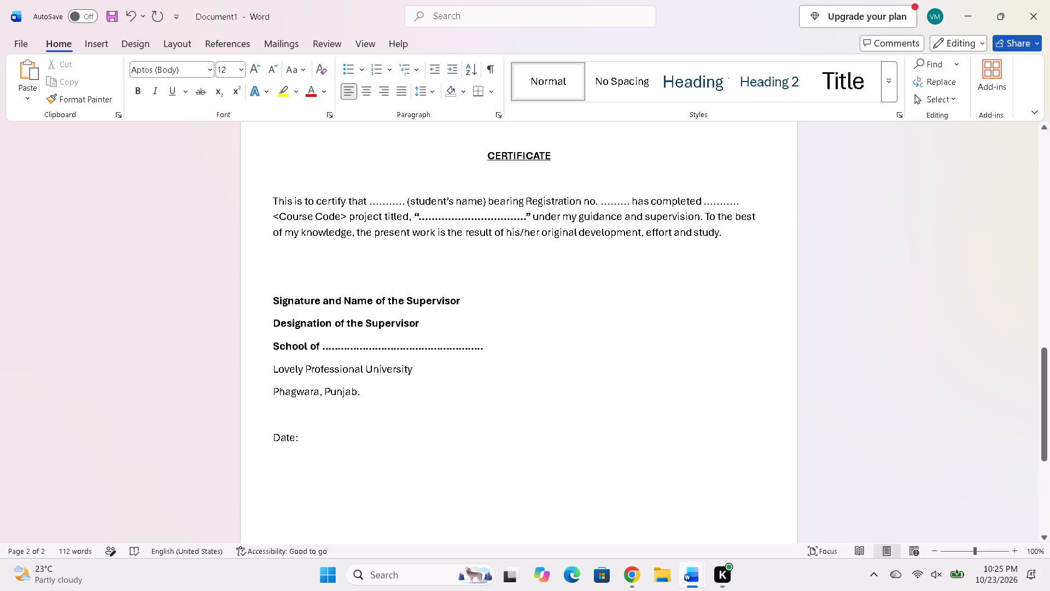
{"action": "left_click", "coordinate": [486, 203]}
{"action": "key", "text": "BackSpace"}
{"action": "key", "text": "BackSpace"}
{"action": "key", "text": "BackSpace"}
{"action": "key", "text": "BackSpace"}
{"action": "key", "text": "BackSpace"}
{"action": "key", "text": "BackSpace"}
{"action": "key", "text": "BackSpace"}
{"action": "key", "text": "BackSpace"}
{"action": "key", "text": "BackSpace"}
{"action": "key", "text": "BackSpace"}
{"action": "key", "text": "BackSpace"}
{"action": "key", "text": "BackSpace"}
{"action": "key", "text": "BackSpace"}
{"action": "key", "text": "BackSpace"}
{"action": "key", "text": "BackSpace"}
{"action": "key", "text": "BackSpace"}
{"action": "key", "text": "BackSpace"}
{"action": "key", "text": "BackSpace"}
{"action": "key", "text": "BackSpace"}
{"action": "key", "text": "BackSpace"}
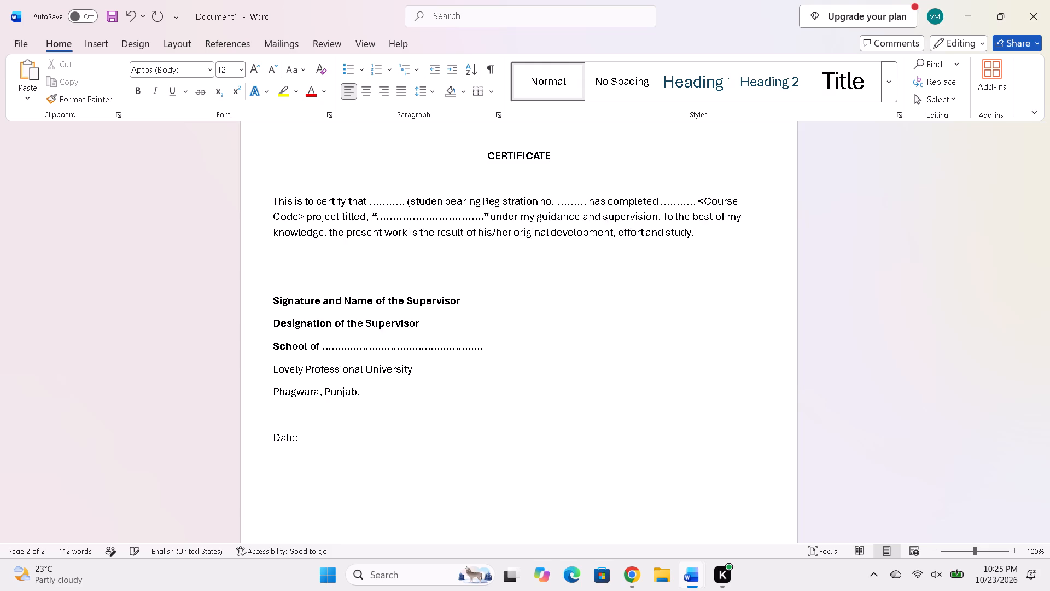
{"action": "key", "text": "BackSpace"}
{"action": "key", "text": "BackSpace"}
{"action": "key", "text": "BackSpace"}
{"action": "key", "text": "BackSpace"}
{"action": "key", "text": "BackSpace"}
{"action": "key", "text": "BackSpace"}
{"action": "key", "text": "BackSpace"}
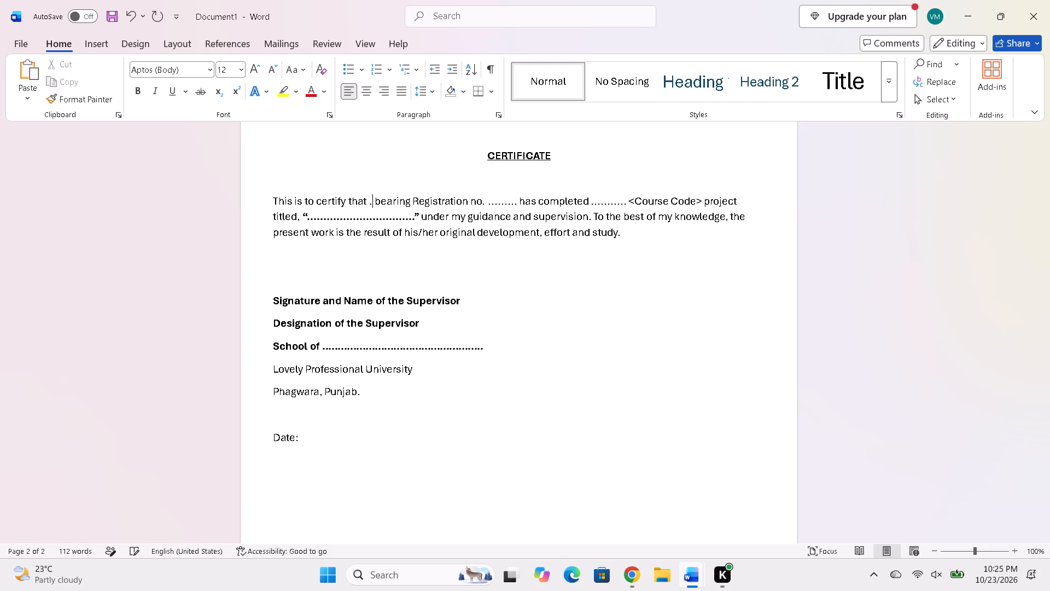
{"action": "key", "text": "BackSpace"}
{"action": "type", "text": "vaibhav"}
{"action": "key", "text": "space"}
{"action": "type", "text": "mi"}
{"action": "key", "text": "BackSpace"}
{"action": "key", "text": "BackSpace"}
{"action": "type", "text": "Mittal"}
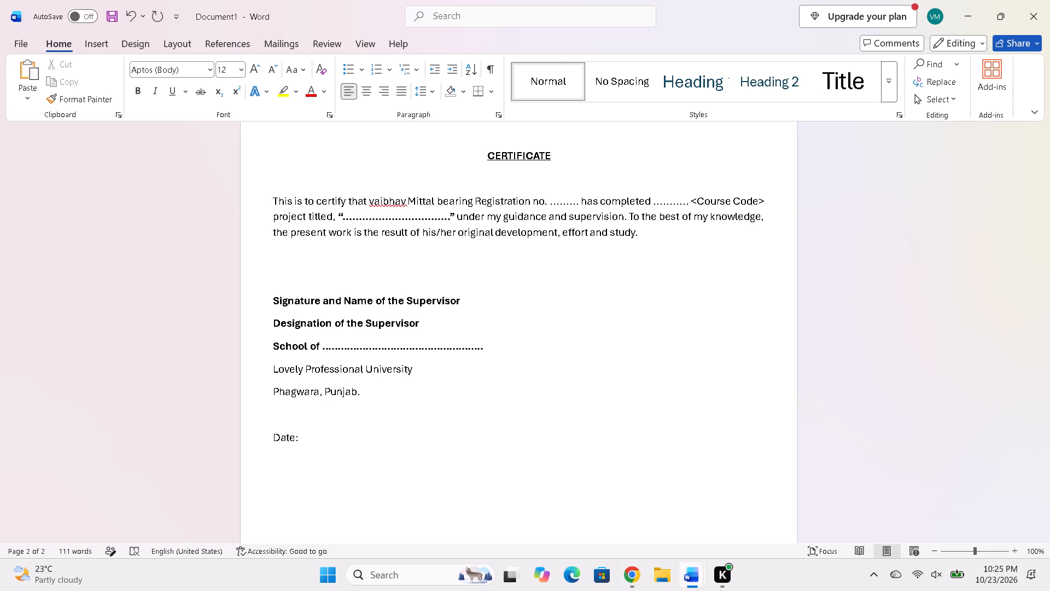
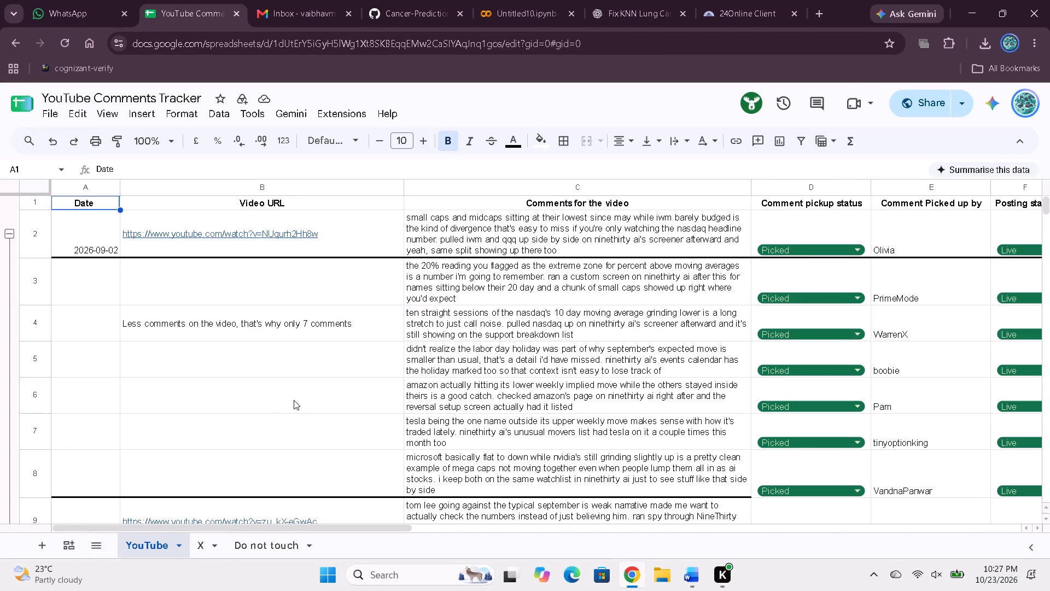
Look through the YouTube sheet of the YouTube Comments Tracker, checking the dated video links and comments down to row 233.
{"action": "scroll", "coordinate": [294, 400], "scroll_direction": "up", "scroll_amount": 1}
{"action": "scroll", "coordinate": [294, 400], "scroll_direction": "right", "scroll_amount": 1}
{"action": "scroll", "coordinate": [294, 400], "scroll_direction": "left", "scroll_amount": 2}
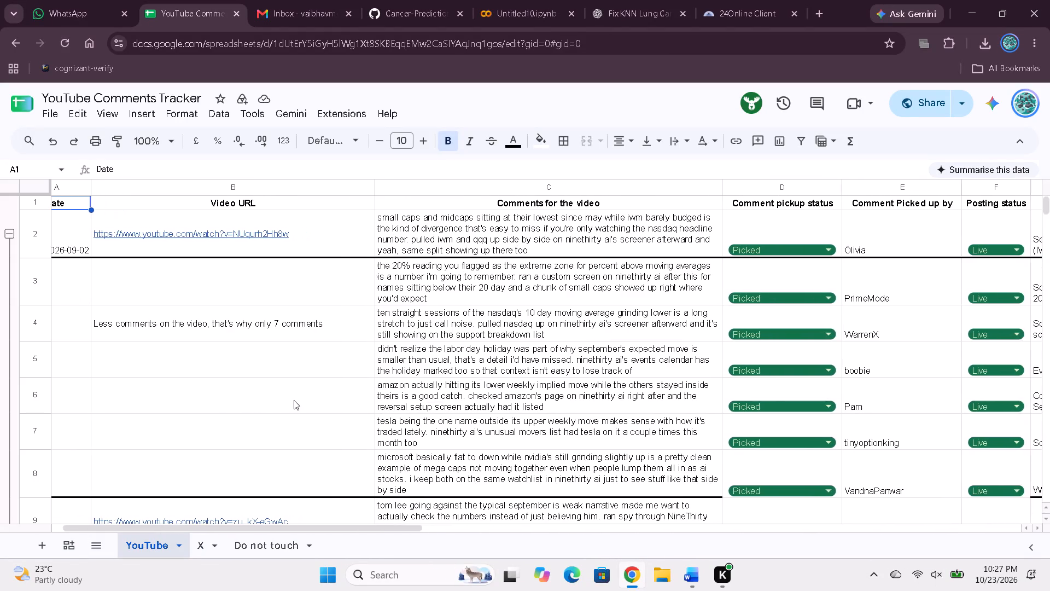
{"action": "scroll", "coordinate": [294, 400], "scroll_direction": "left", "scroll_amount": 3}
{"action": "scroll", "coordinate": [294, 400], "scroll_direction": "right", "scroll_amount": 4}
{"action": "scroll", "coordinate": [294, 400], "scroll_direction": "down", "scroll_amount": 1}
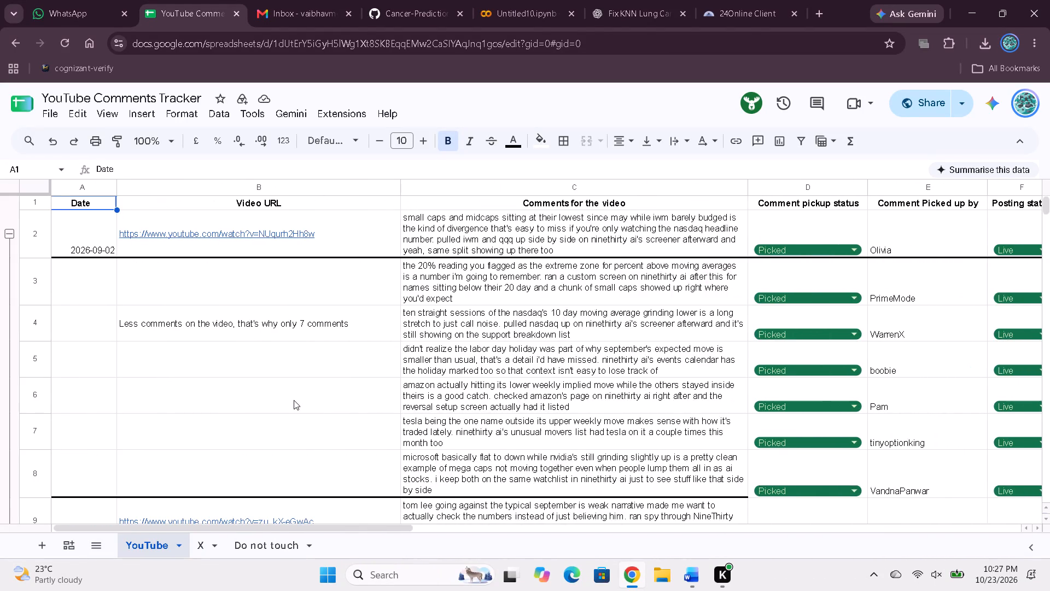
{"action": "scroll", "coordinate": [294, 400], "scroll_direction": "down", "scroll_amount": 11}
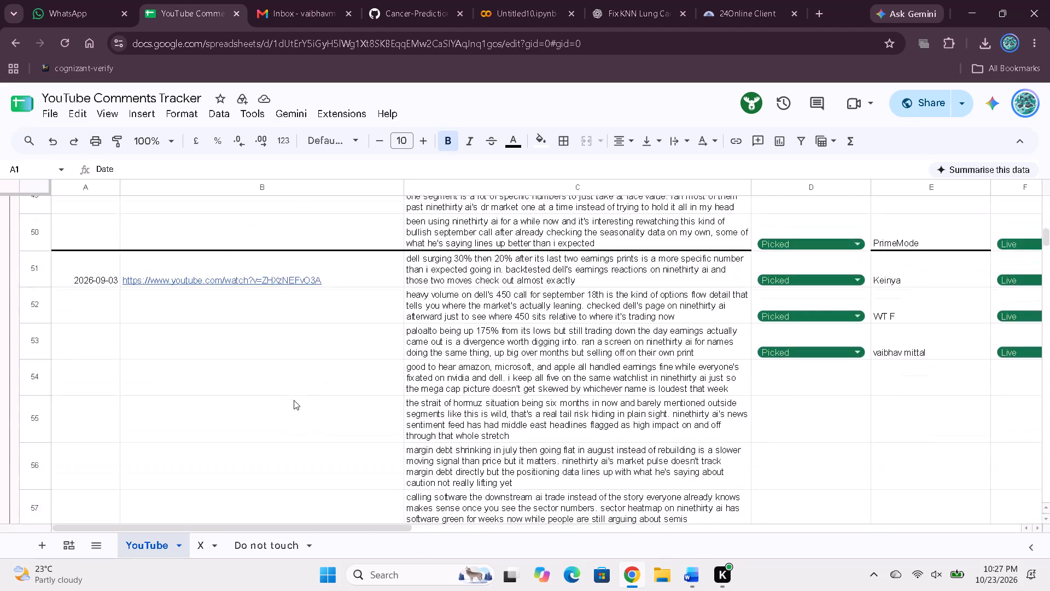
{"action": "scroll", "coordinate": [294, 400], "scroll_direction": "down", "scroll_amount": 5}
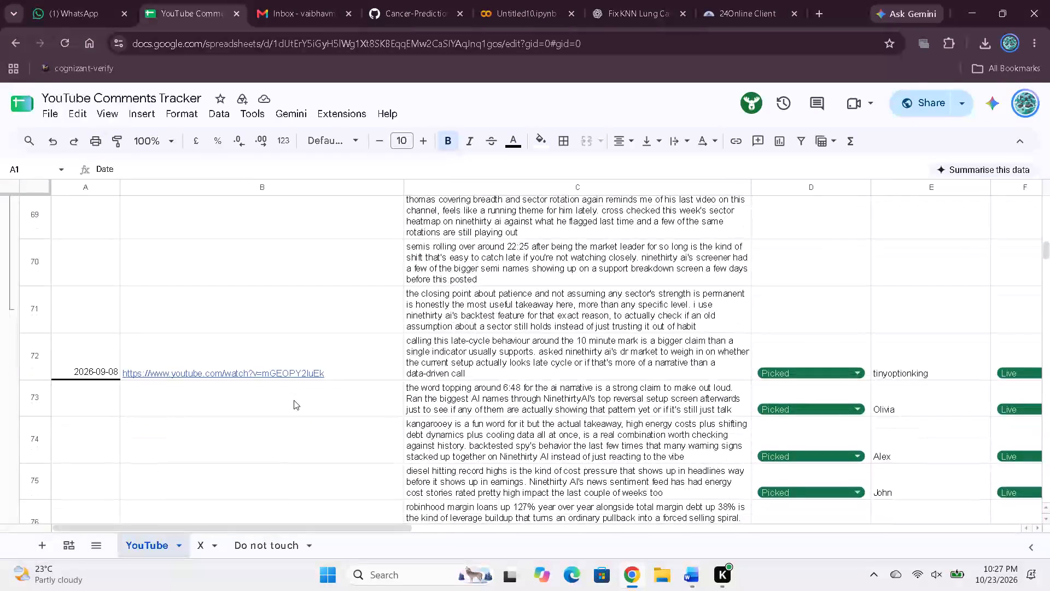
{"action": "scroll", "coordinate": [294, 400], "scroll_direction": "down", "scroll_amount": 9}
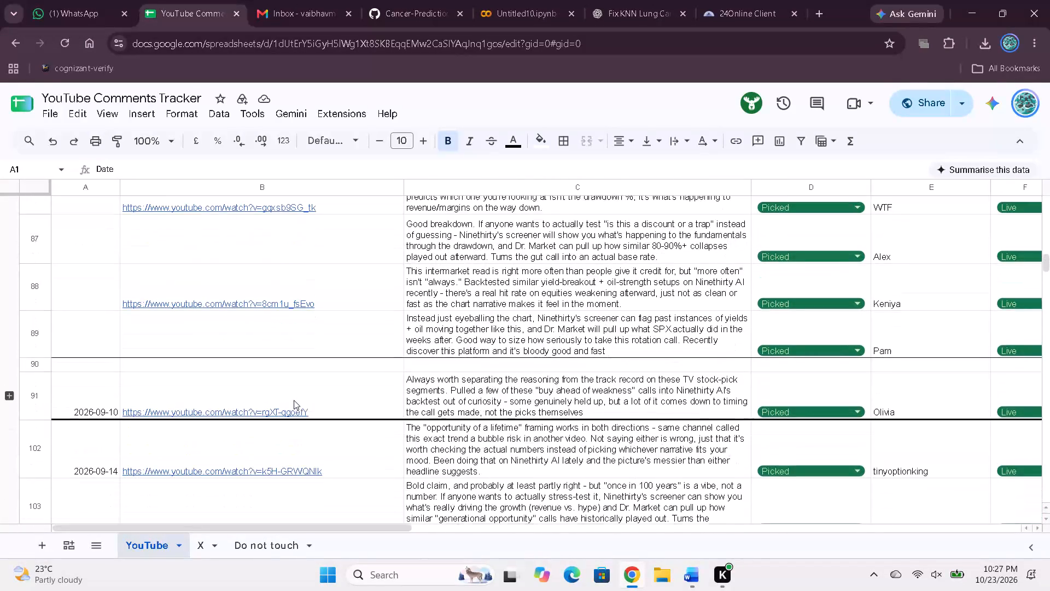
{"action": "scroll", "coordinate": [294, 400], "scroll_direction": "down", "scroll_amount": 8}
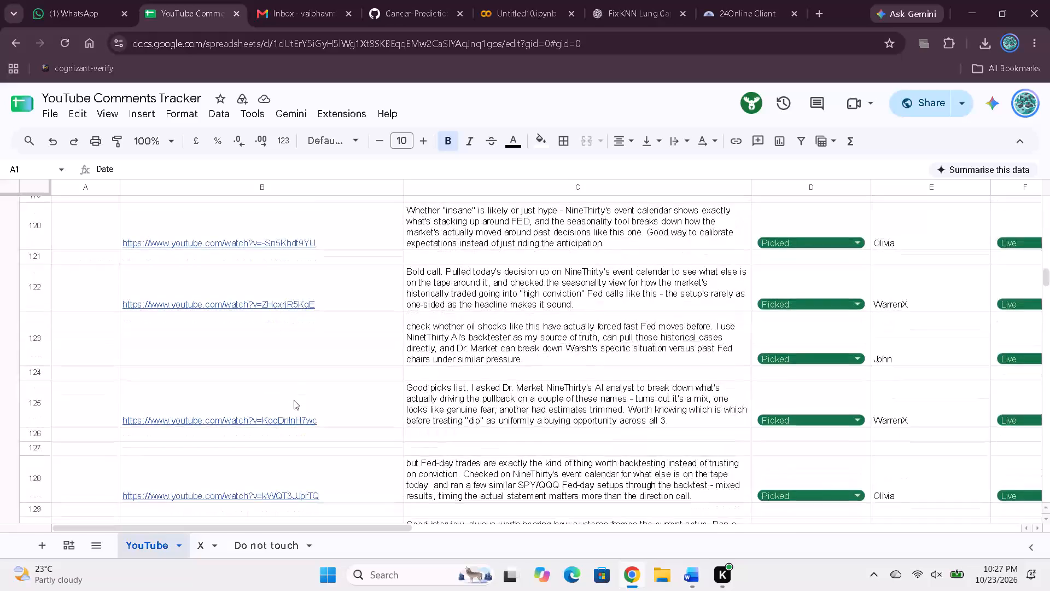
{"action": "scroll", "coordinate": [294, 400], "scroll_direction": "down", "scroll_amount": 8}
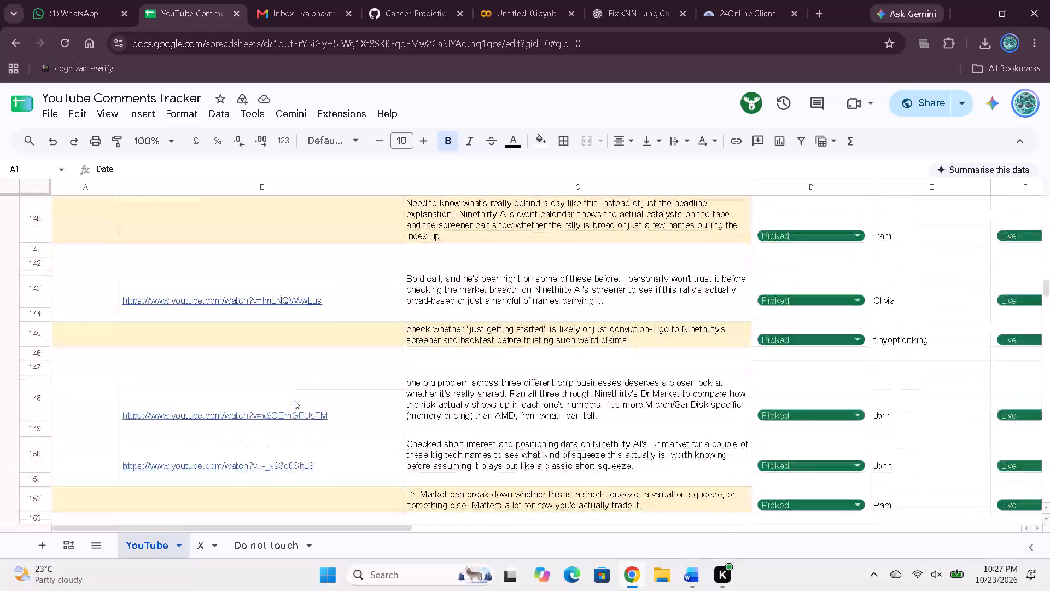
{"action": "scroll", "coordinate": [294, 400], "scroll_direction": "down", "scroll_amount": 7}
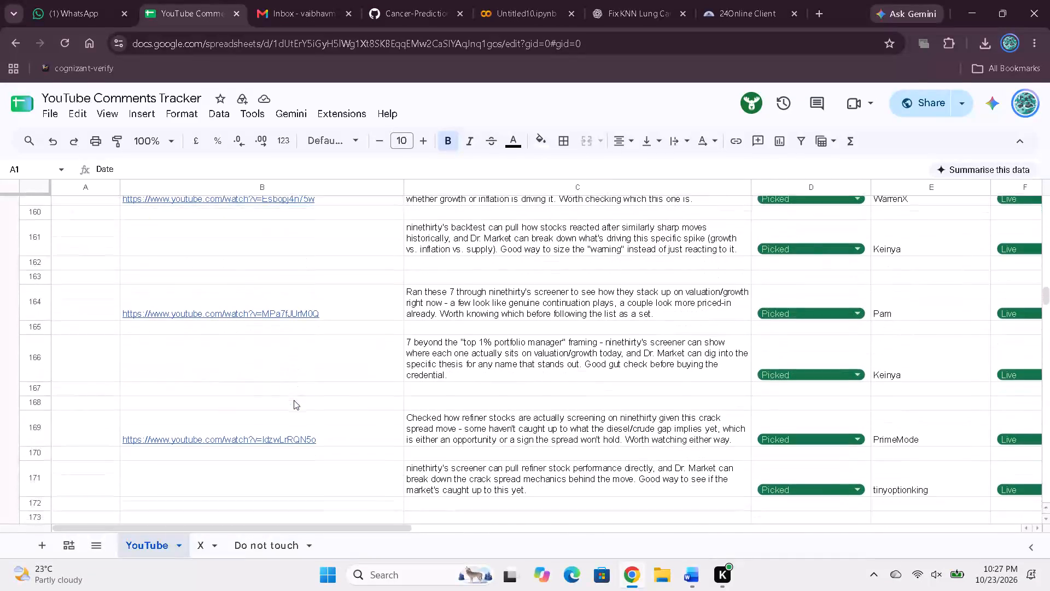
{"action": "scroll", "coordinate": [294, 400], "scroll_direction": "down", "scroll_amount": 7}
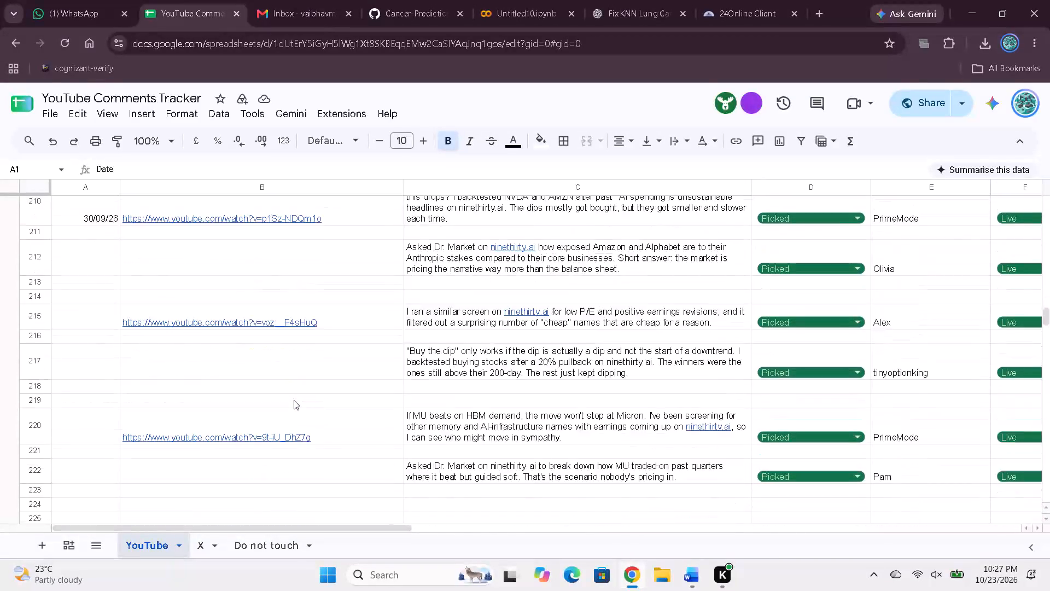
{"action": "scroll", "coordinate": [294, 400], "scroll_direction": "down", "scroll_amount": 2}
{"action": "scroll", "coordinate": [294, 400], "scroll_direction": "up", "scroll_amount": 1}
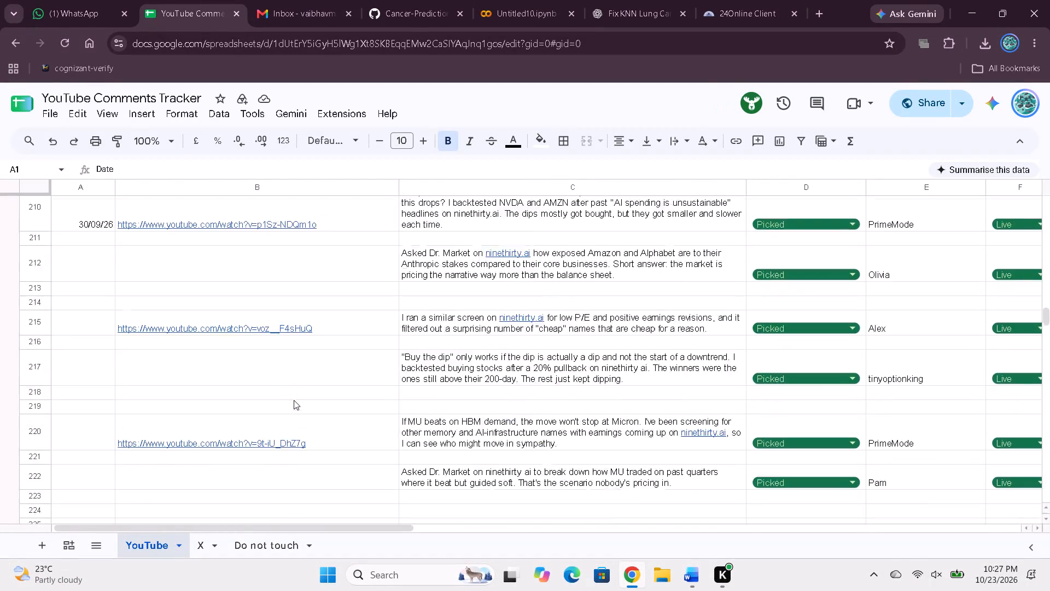
{"action": "left_click", "coordinate": [236, 419]}
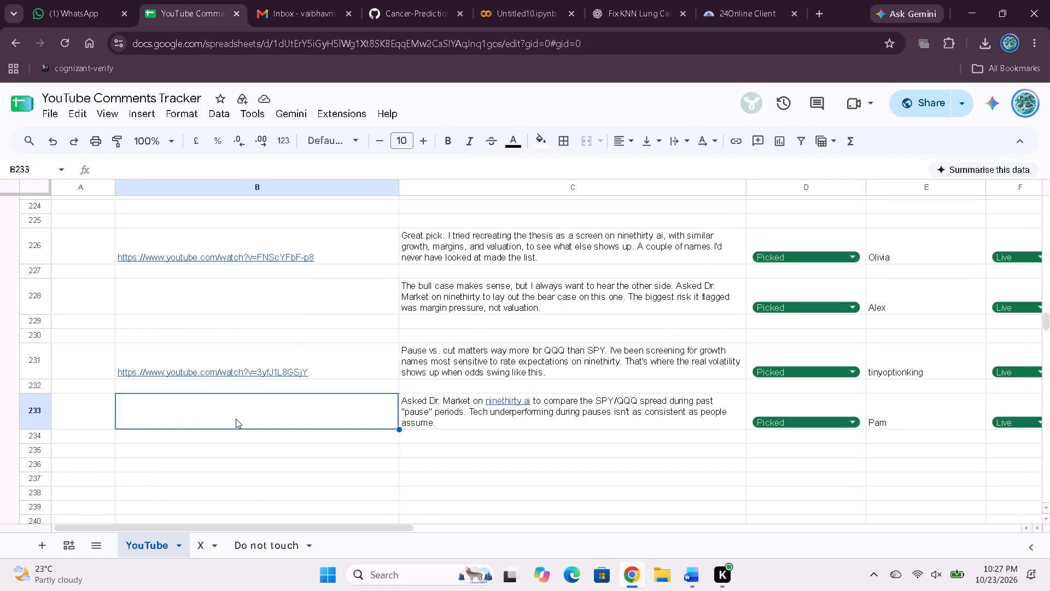
{"action": "left_click", "coordinate": [89, 375]}
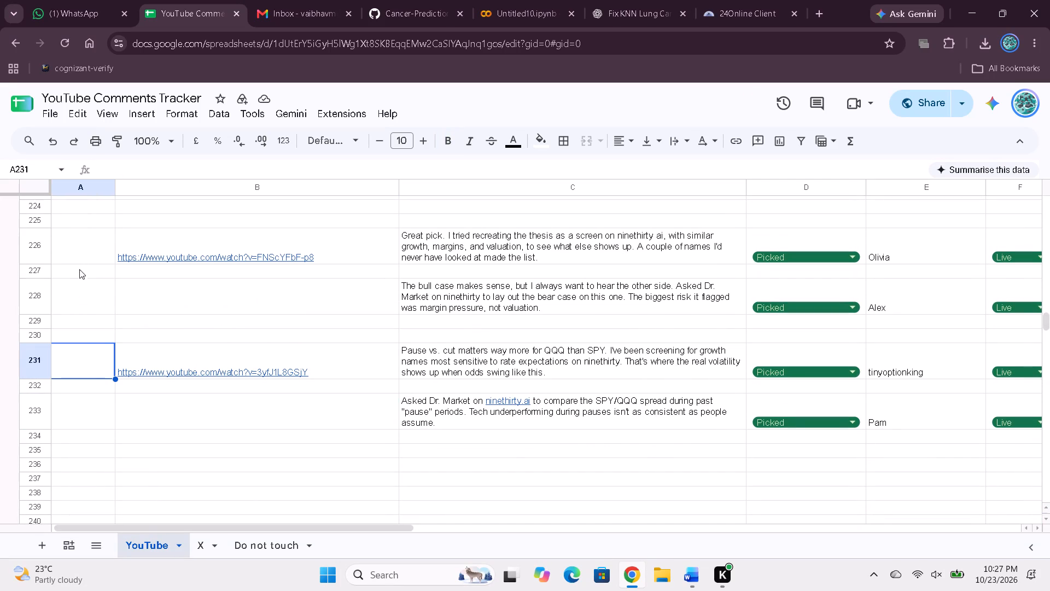
{"action": "scroll", "coordinate": [81, 276], "scroll_direction": "up", "scroll_amount": 10}
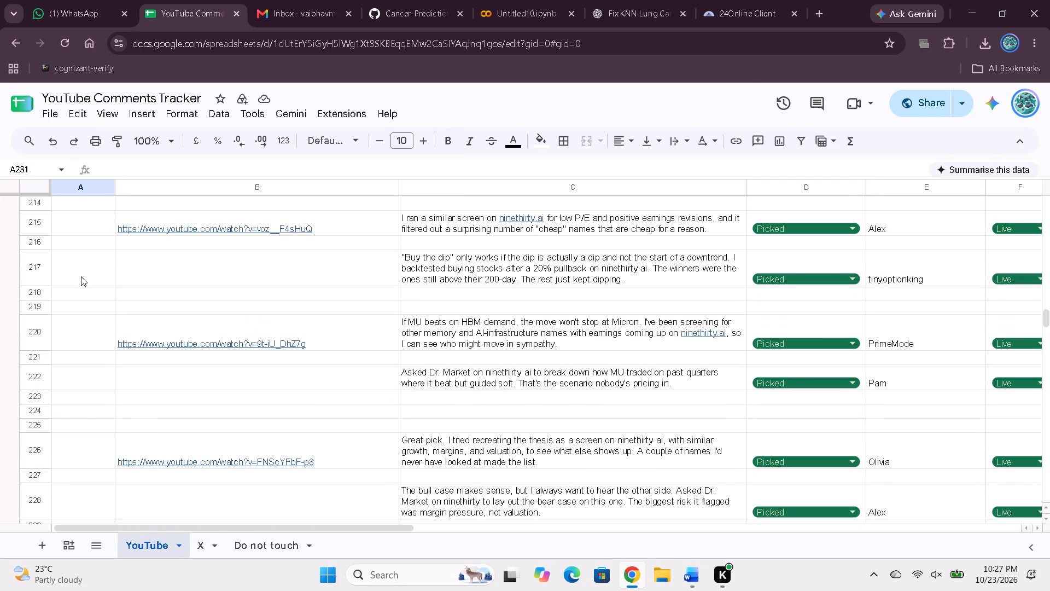
{"action": "scroll", "coordinate": [81, 276], "scroll_direction": "up", "scroll_amount": 14}
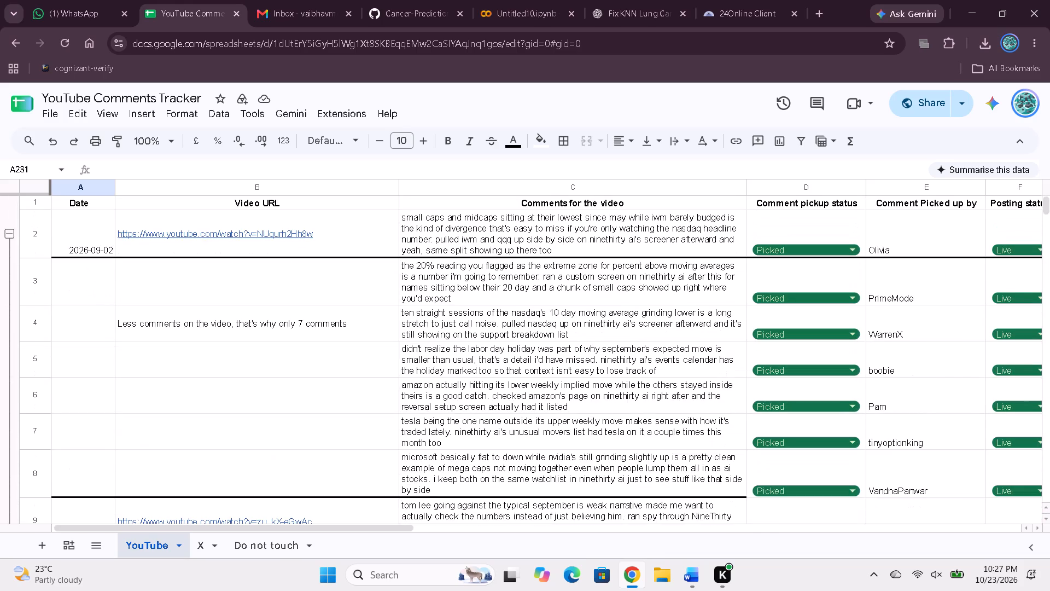
Examine comment rows 2 to 8 of the YouTube sheet one by one.
{"action": "left_click", "coordinate": [22, 240]}
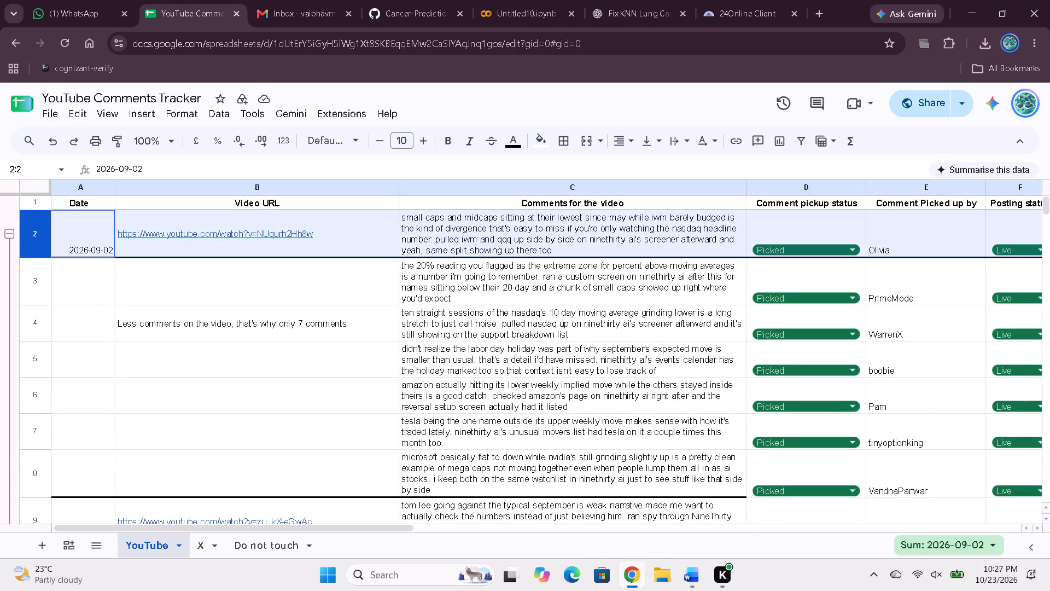
{"action": "left_click", "coordinate": [35, 277]}
{"action": "left_click", "coordinate": [37, 332]}
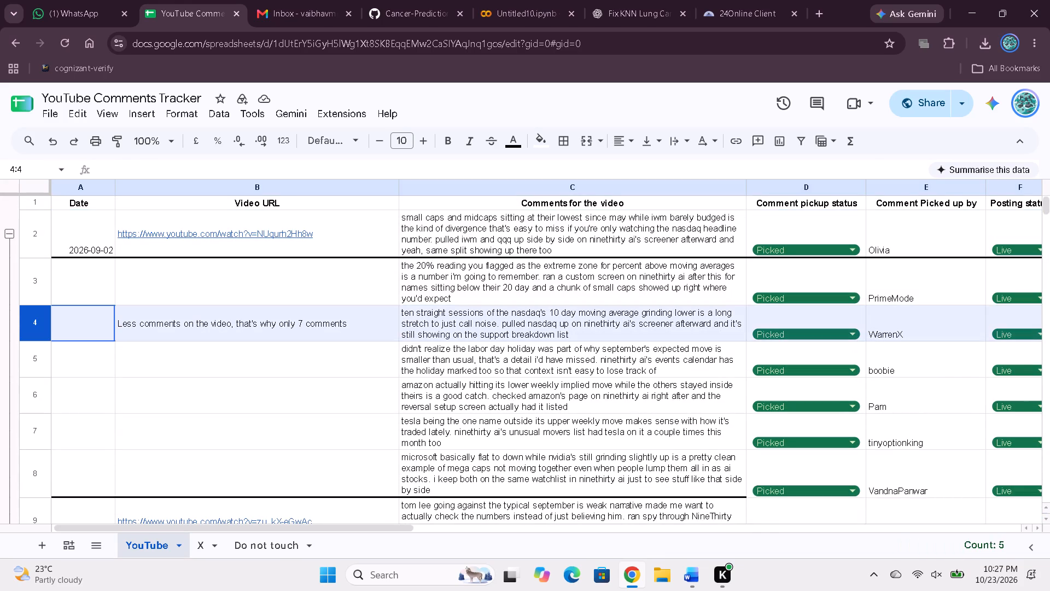
{"action": "left_click", "coordinate": [40, 361]}
{"action": "left_click", "coordinate": [42, 391]}
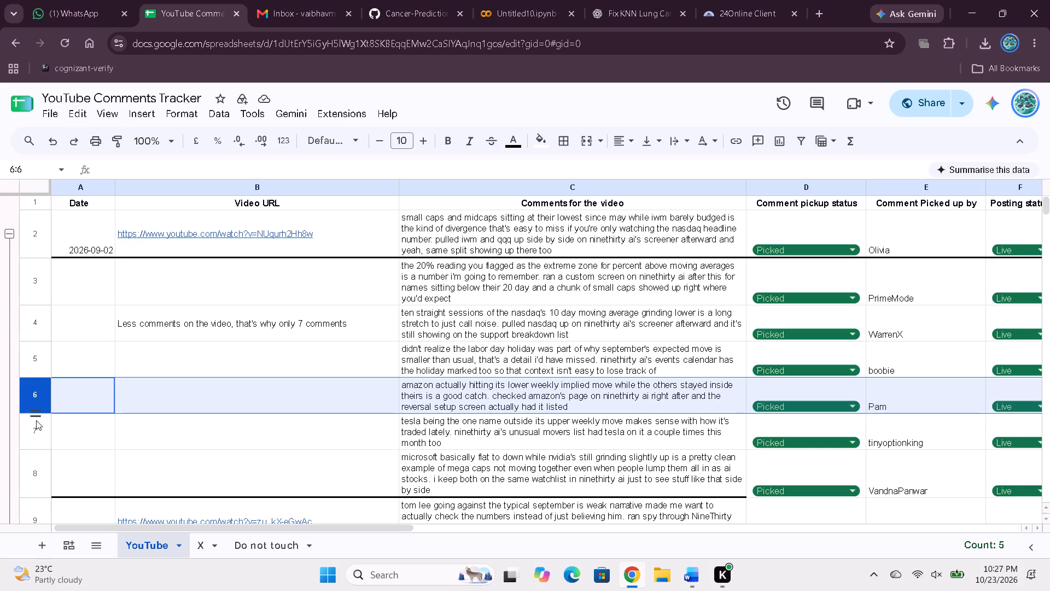
{"action": "left_click", "coordinate": [37, 429]}
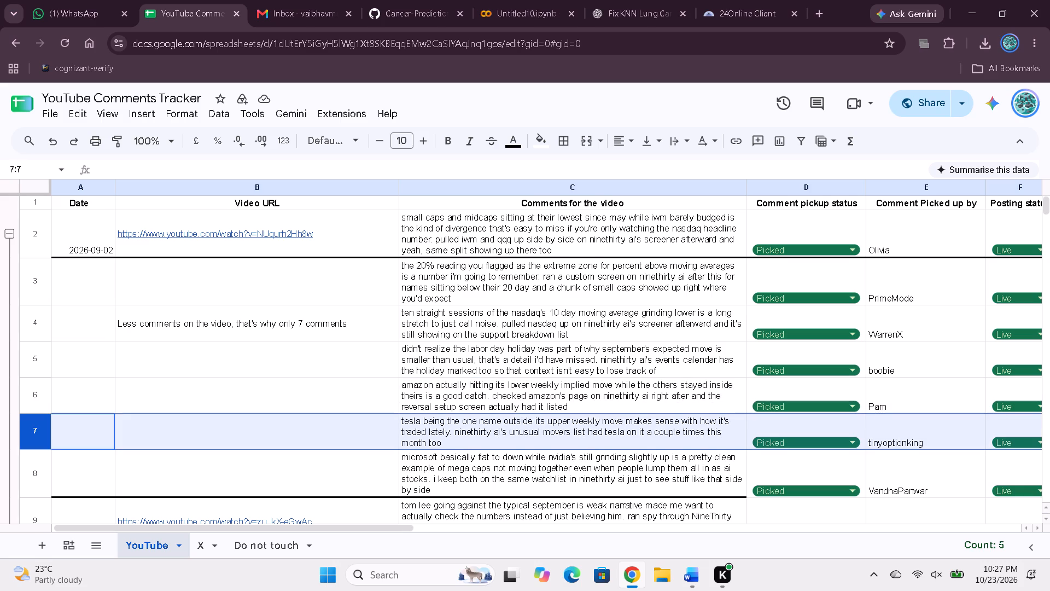
{"action": "scroll", "coordinate": [37, 429], "scroll_direction": "down", "scroll_amount": 1}
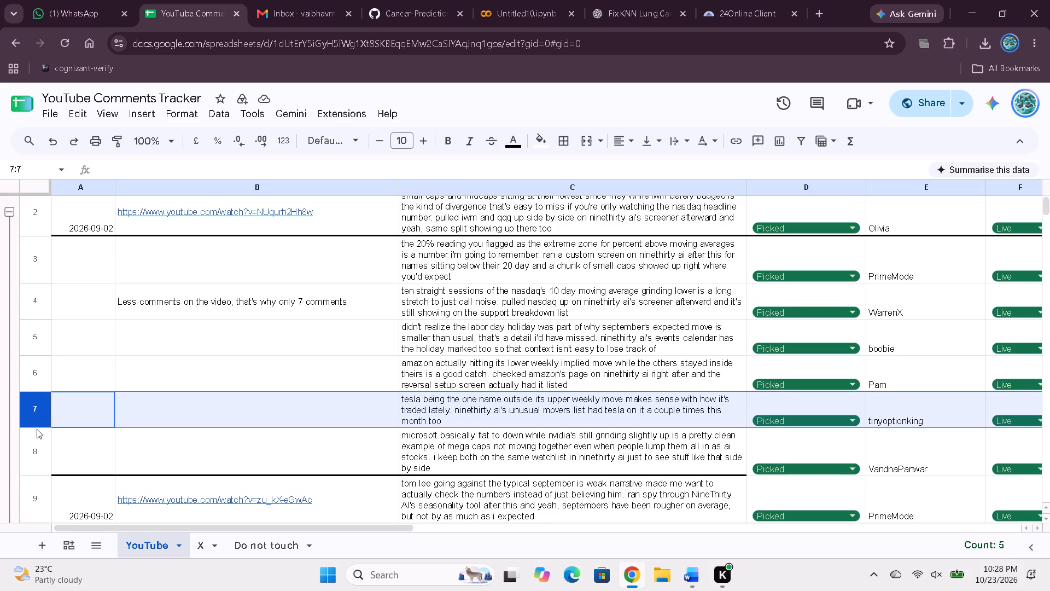
{"action": "left_click", "coordinate": [39, 447]}
Switch to Document1 in Word and capitalise the first letter of the student's name in the certificate paragraph.
{"action": "left_click", "coordinate": [693, 580]}
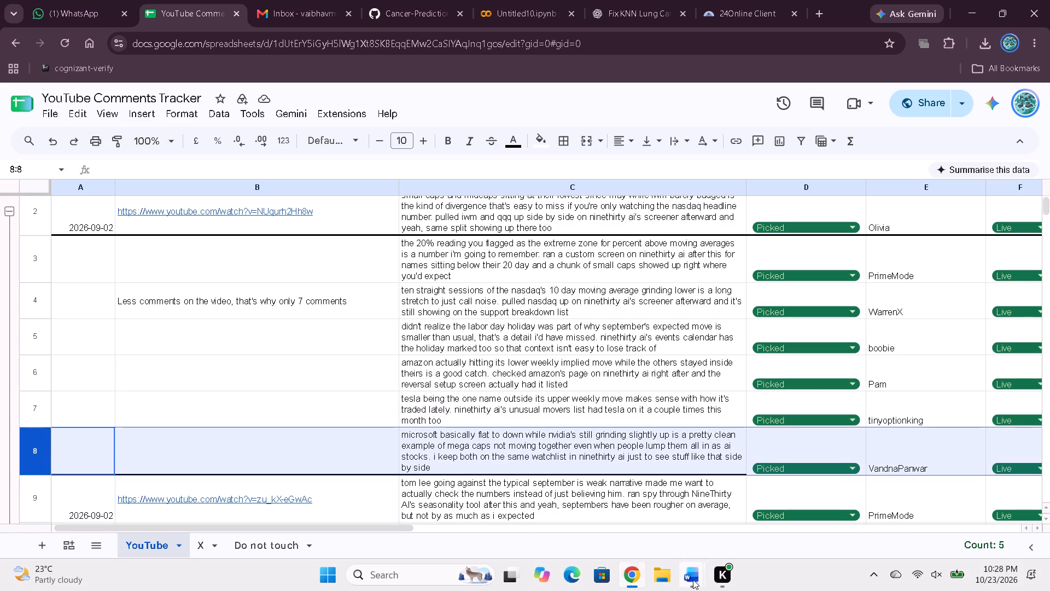
{"action": "left_click", "coordinate": [736, 503]}
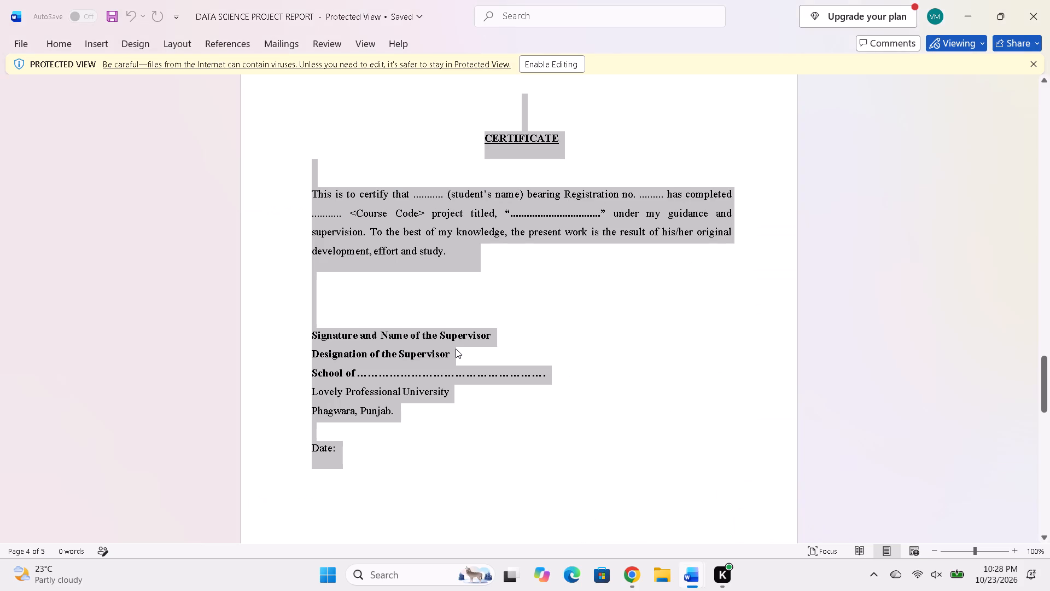
{"action": "scroll", "coordinate": [456, 349], "scroll_direction": "down", "scroll_amount": 1}
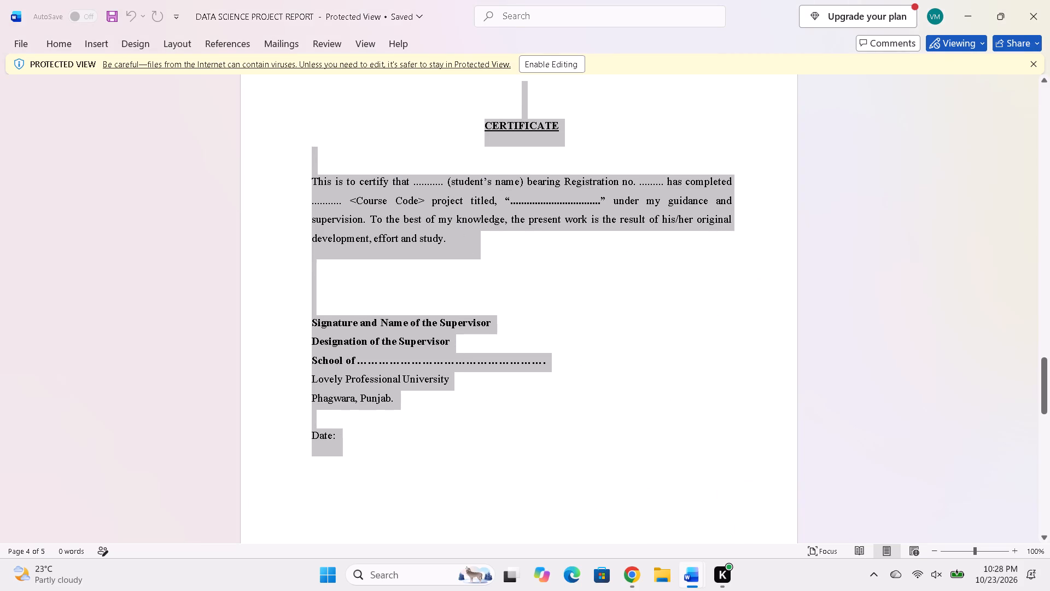
{"action": "left_click", "coordinate": [686, 567]}
{"action": "left_click", "coordinate": [629, 521]}
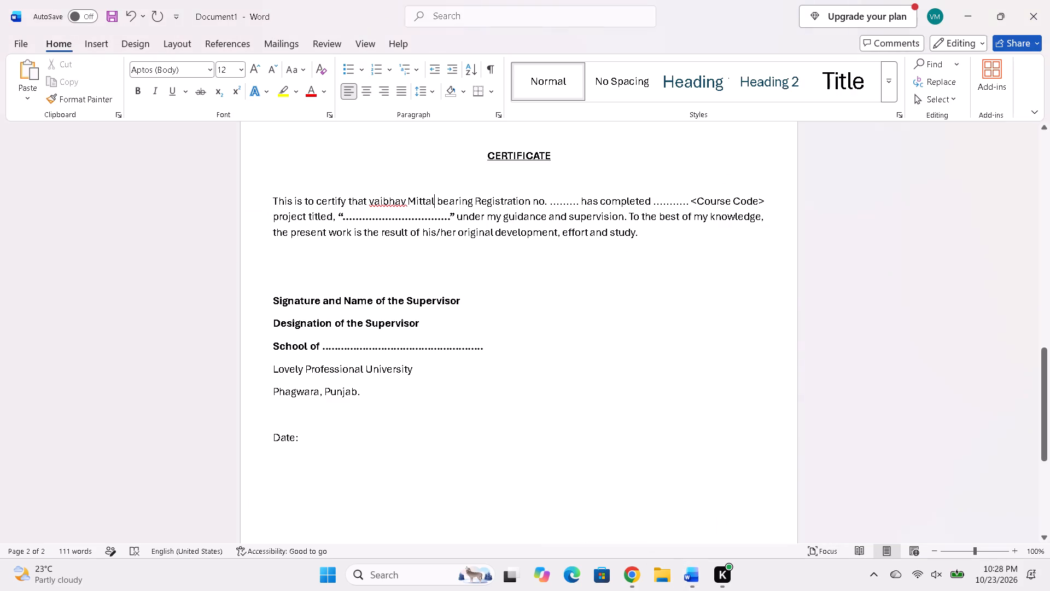
{"action": "left_click", "coordinate": [376, 201]}
{"action": "key", "text": "BackSpace"}
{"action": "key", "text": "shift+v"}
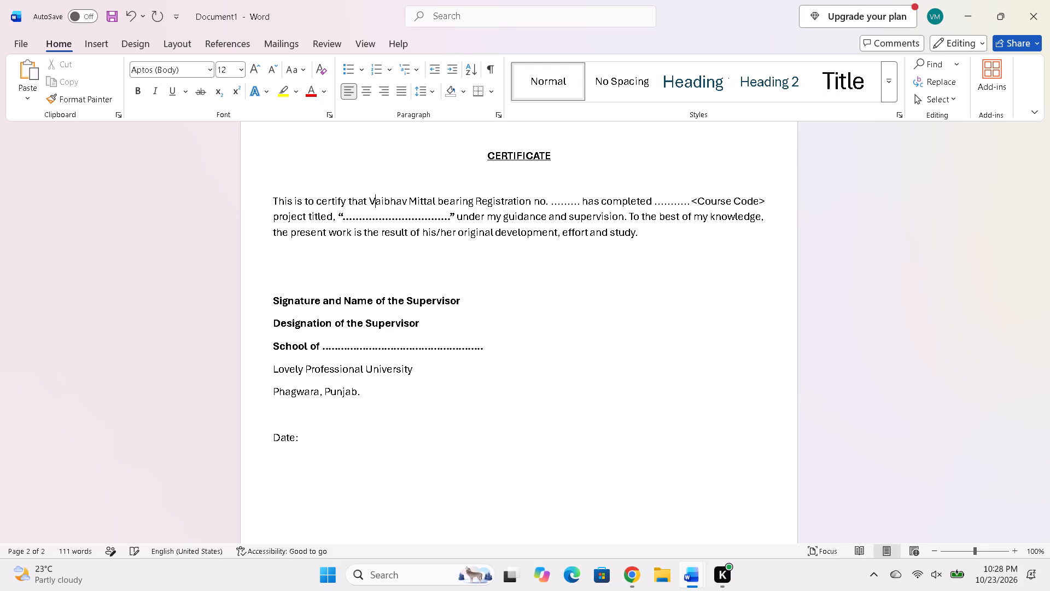
Replace the dotted blank after "Registration no" in the certificate paragraph with the student's registration number, dropping the full stop after "no".
{"action": "left_click", "coordinate": [580, 202]}
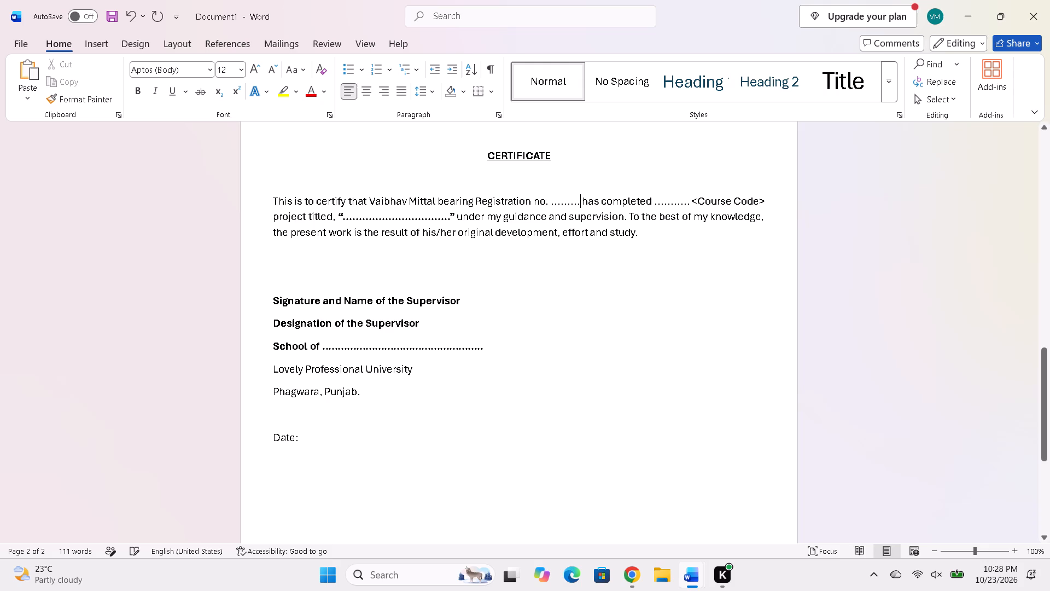
{"action": "key", "text": "BackSpace"}
{"action": "key", "text": "BackSpace"}
{"action": "key", "text": "BackSpace"}
{"action": "key", "text": "BackSpace"}
{"action": "key", "text": "BackSpace"}
{"action": "key", "text": "BackSpace"}
{"action": "key", "text": "BackSpace"}
{"action": "key", "text": "BackSpace"}
{"action": "key", "text": "BackSpace"}
{"action": "key", "text": "BackSpace"}
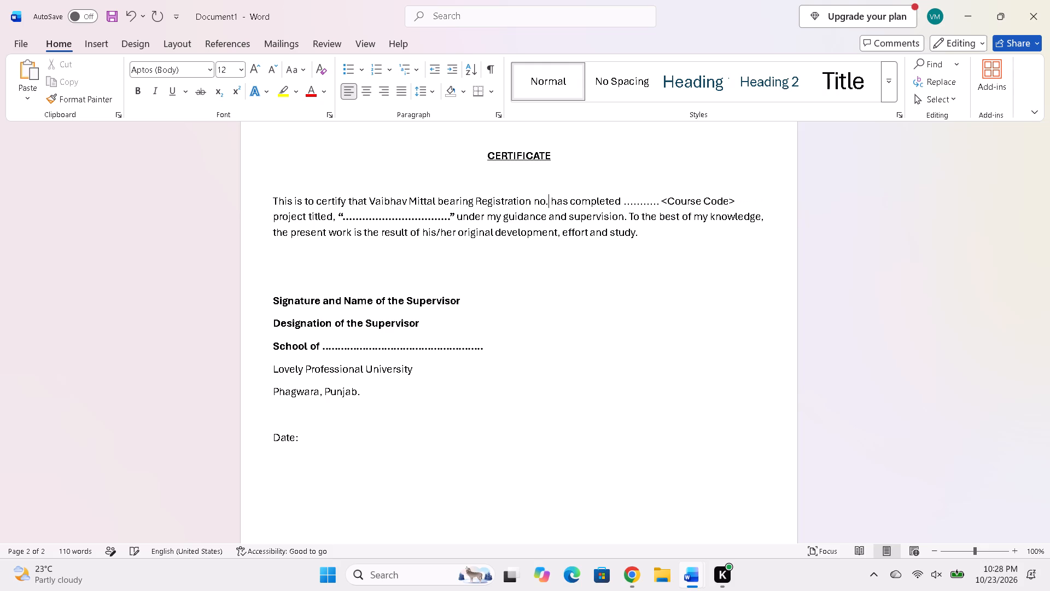
{"action": "key", "text": "BackSpace"}
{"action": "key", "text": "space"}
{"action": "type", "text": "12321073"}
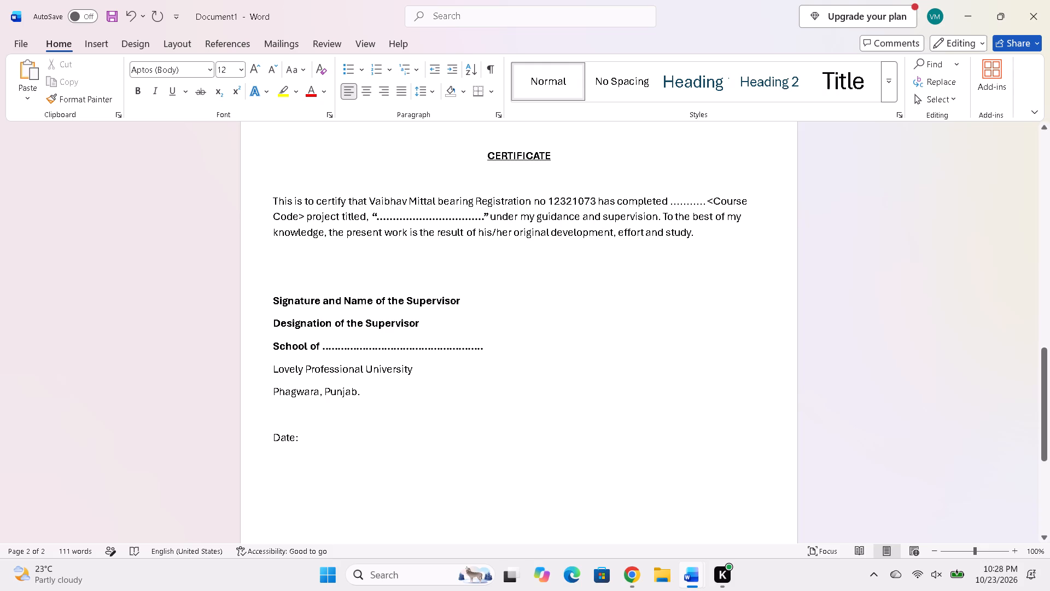
Underline the student's name in the certificate paragraph, leaving it neither bold nor italic.
{"action": "left_click_drag", "start_coordinate": [434, 198], "coordinate": [384, 200]}
{"action": "left_click", "coordinate": [418, 176]}
{"action": "left_click", "coordinate": [423, 175]}
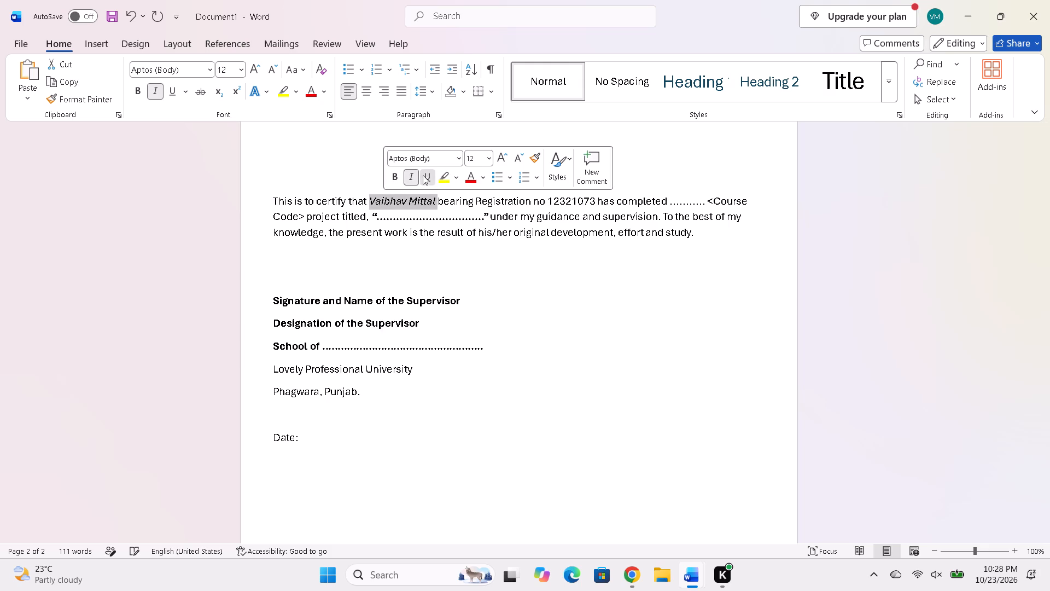
{"action": "left_click", "coordinate": [406, 176]}
{"action": "left_click", "coordinate": [390, 177]}
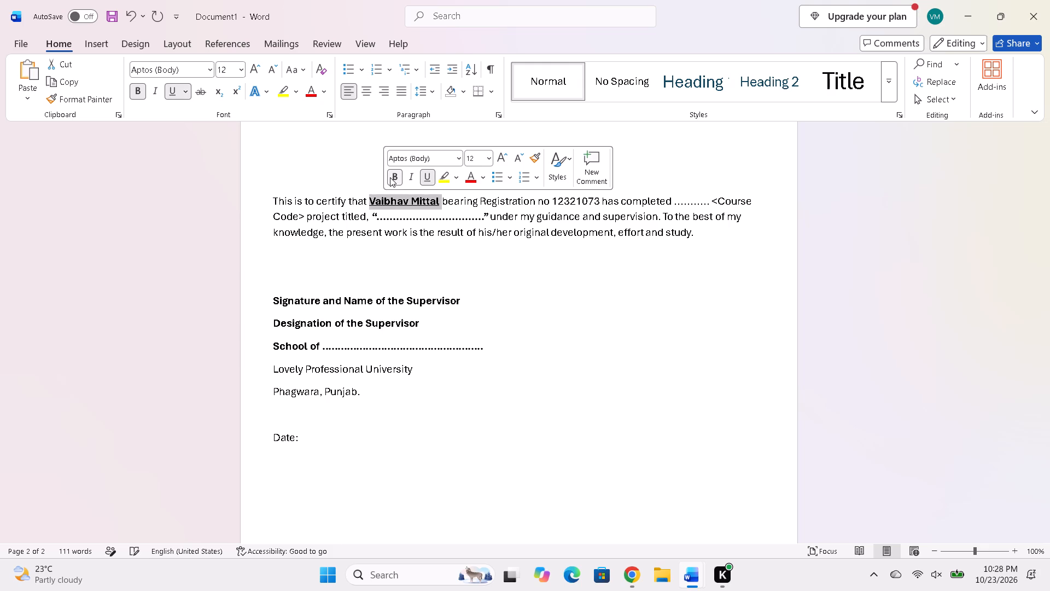
{"action": "left_click", "coordinate": [392, 176]}
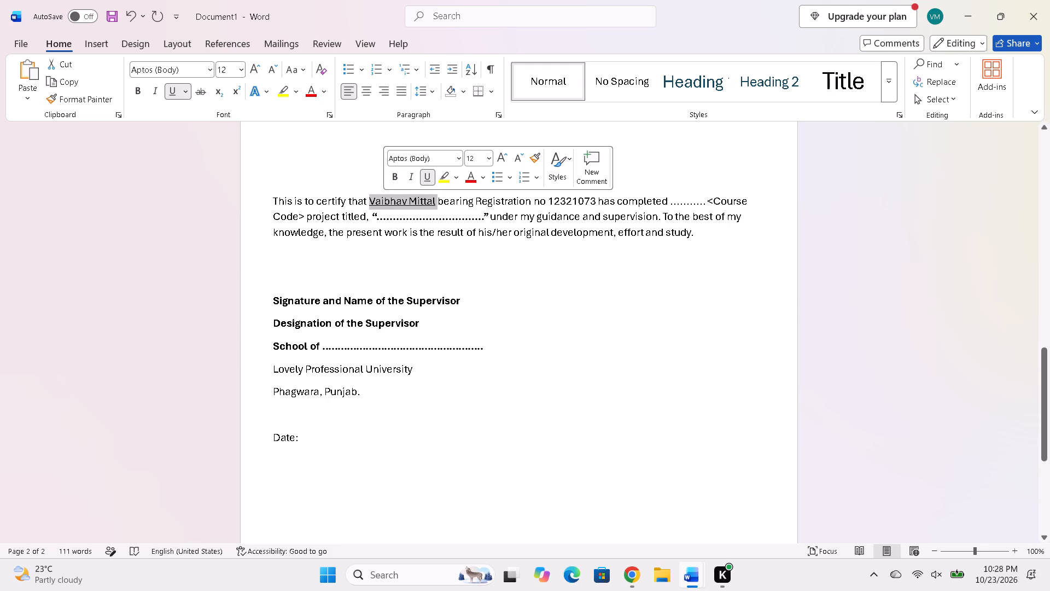
Underline the registration number in the certificate paragraph.
{"action": "left_click_drag", "start_coordinate": [596, 200], "coordinate": [548, 200]}
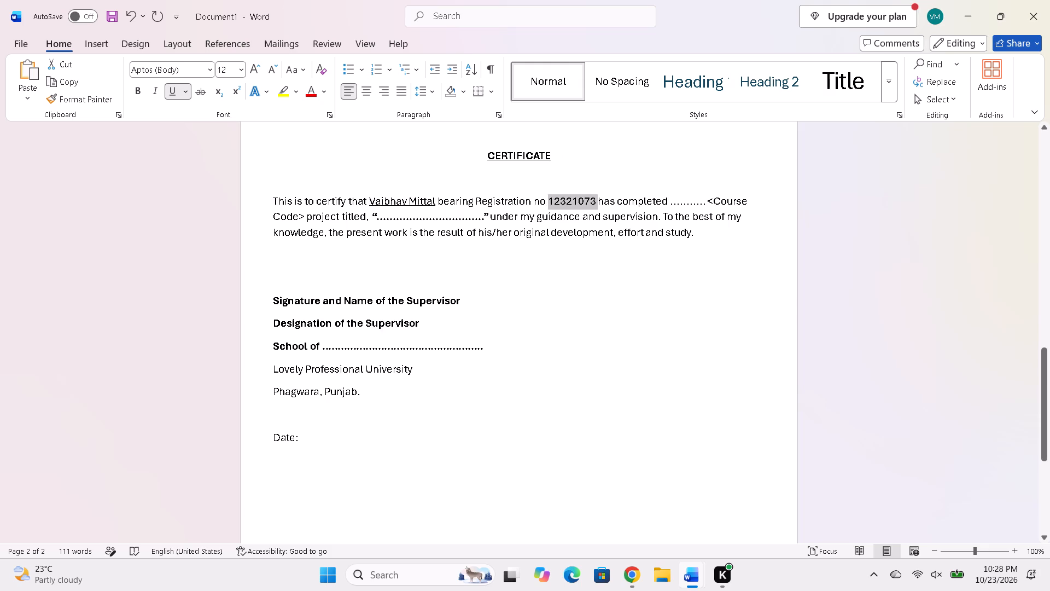
{"action": "left_click_drag", "start_coordinate": [548, 200], "coordinate": [549, 200]}
{"action": "left_click", "coordinate": [596, 176]}
{"action": "left_click", "coordinate": [626, 260]}
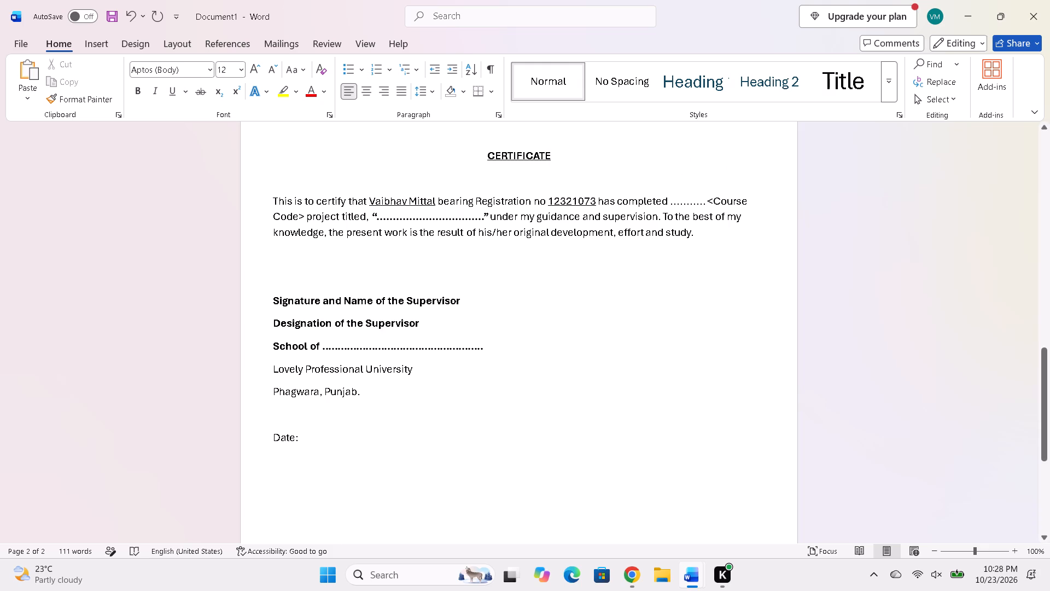
Remove the dotted blank and the "<Course Code>" placeholder between "has completed" and "project titled" in the certificate paragraph.
{"action": "left_click_drag", "start_coordinate": [707, 200], "coordinate": [456, 246]}
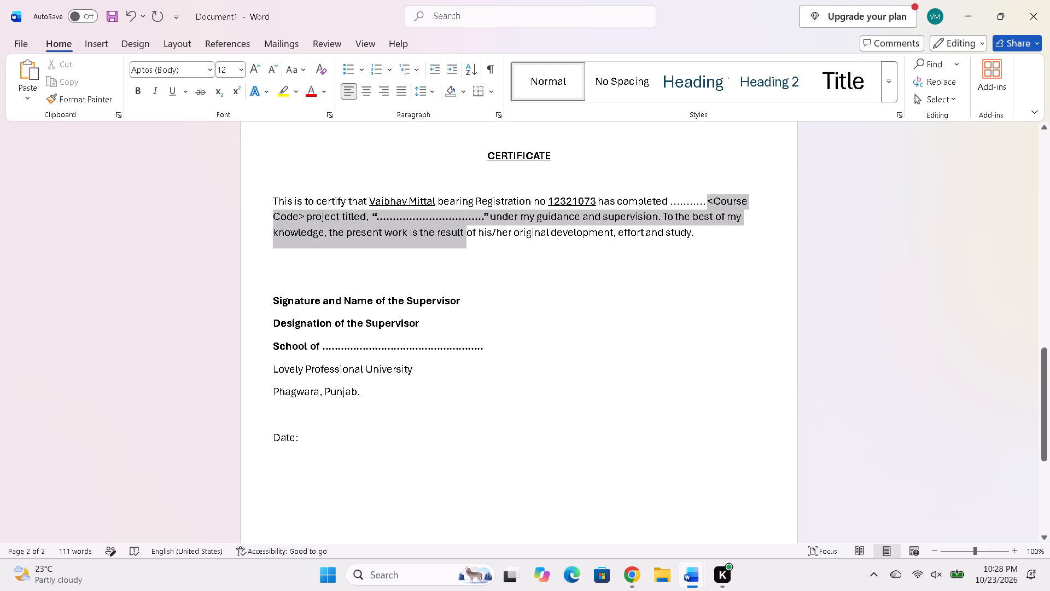
{"action": "left_click_drag", "start_coordinate": [456, 246], "coordinate": [305, 220]}
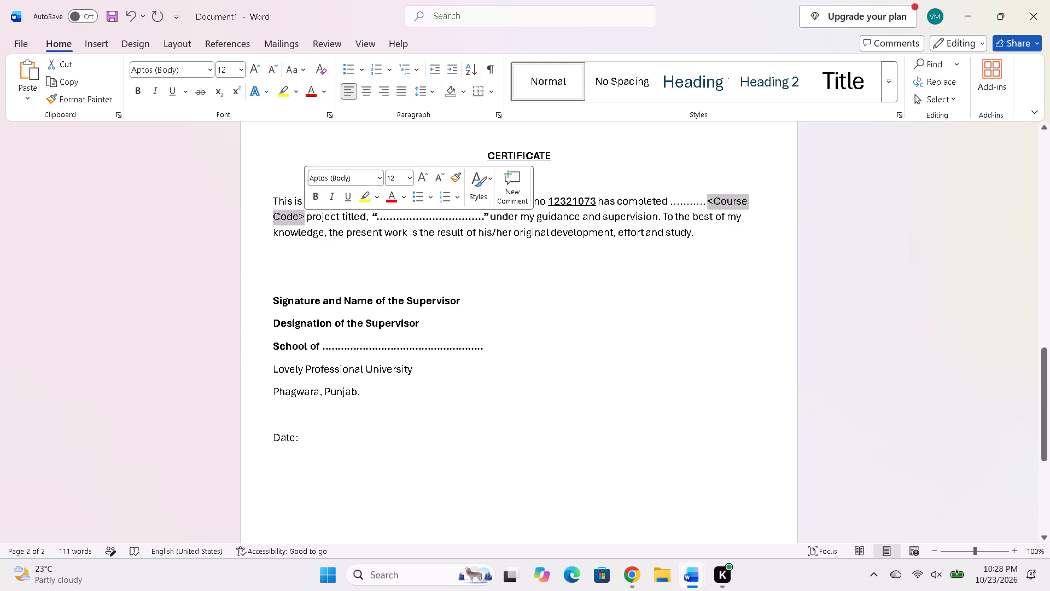
{"action": "key", "text": "BackSpace"}
{"action": "key", "text": "BackSpace"}
{"action": "key", "text": "BackSpace"}
{"action": "key", "text": "BackSpace"}
{"action": "key", "text": "BackSpace"}
{"action": "key", "text": "BackSpace"}
{"action": "key", "text": "BackSpace"}
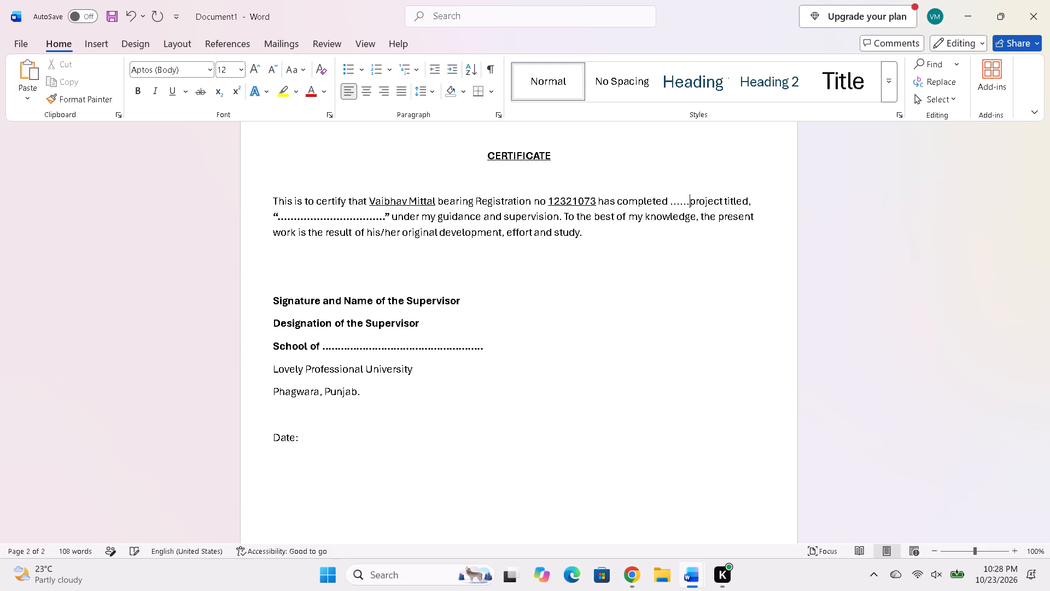
{"action": "key", "text": "BackSpace"}
{"action": "key", "text": "BackSpace"}
{"action": "key", "text": "BackSpace"}
{"action": "key", "text": "BackSpace"}
{"action": "key", "text": "BackSpace"}
{"action": "key", "text": "BackSpace"}
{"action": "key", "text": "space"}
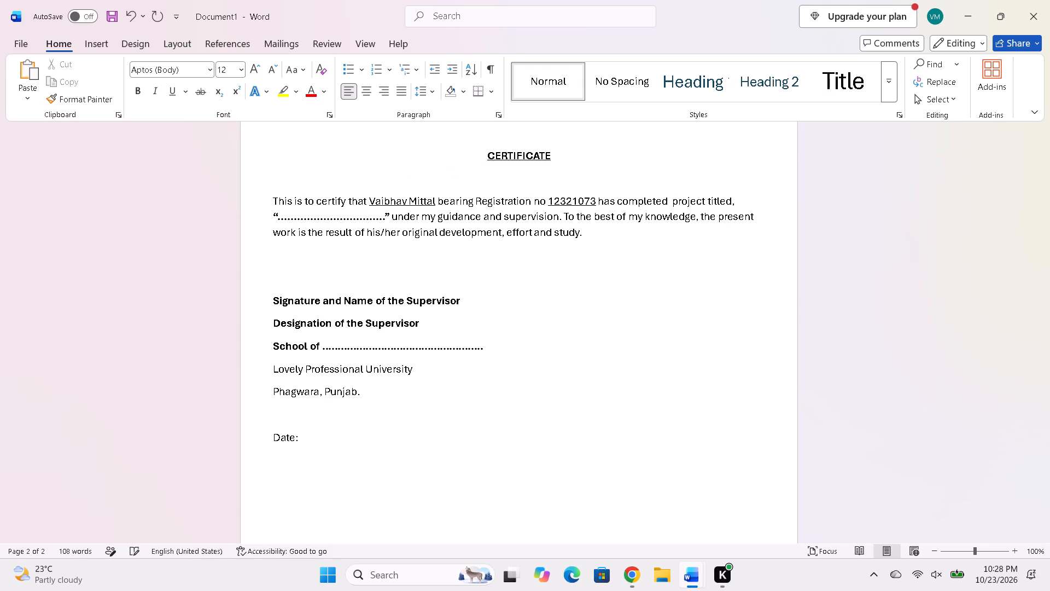
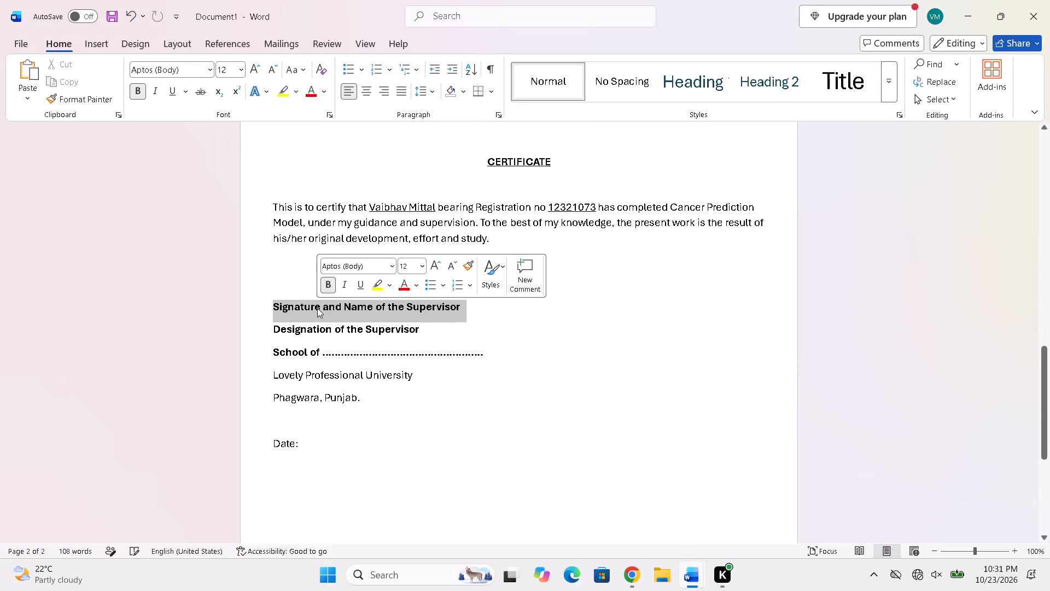
Delete the "Designation of the Supervisor" line from the certificate's signature block.
{"action": "left_click", "coordinate": [471, 309]}
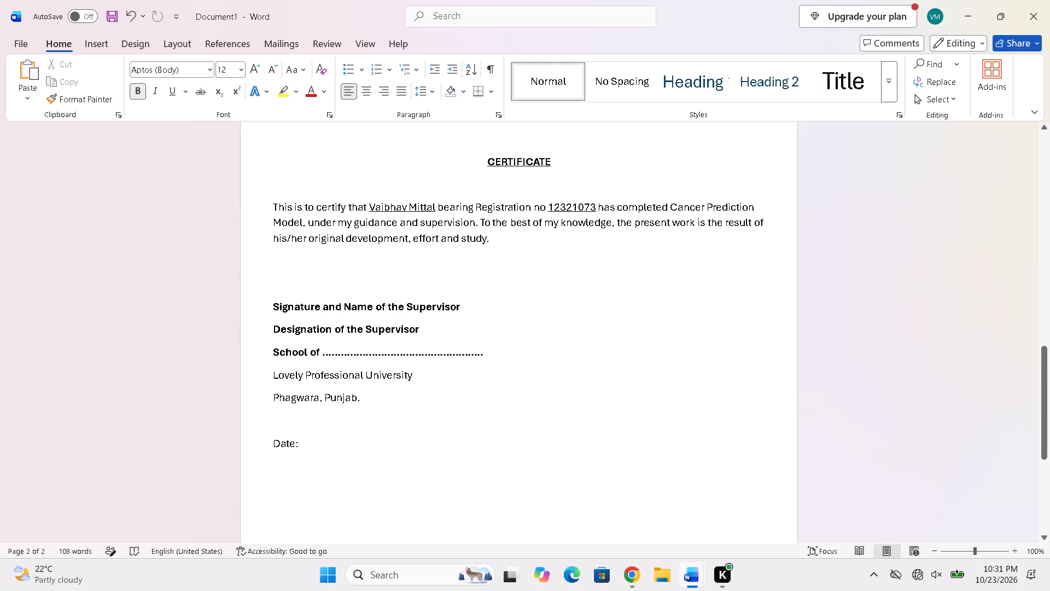
{"action": "left_click", "coordinate": [340, 303]}
{"action": "left_click_drag", "start_coordinate": [423, 329], "coordinate": [290, 323]}
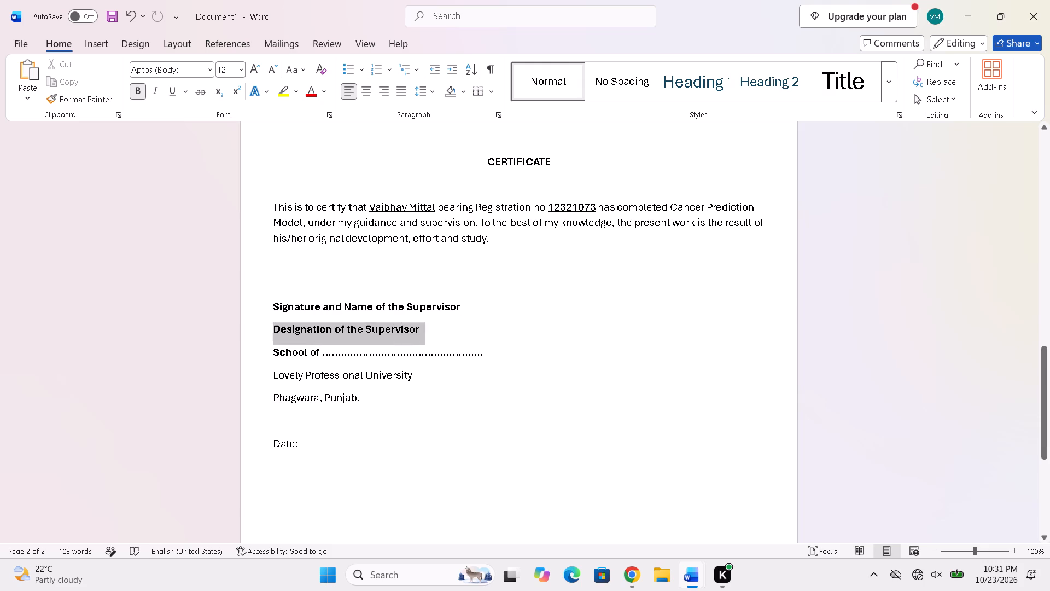
{"action": "left_click_drag", "start_coordinate": [290, 323], "coordinate": [270, 326]}
{"action": "key", "text": "BackSpace"}
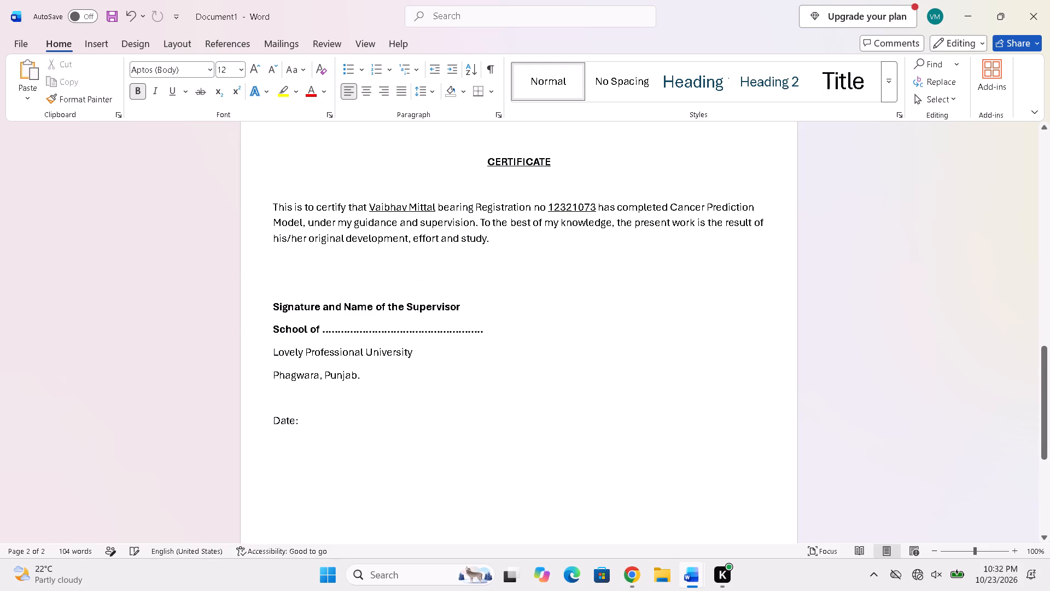
Remove "Signature and" from the supervisor line so it reads "Name of the Supervisor".
{"action": "left_click_drag", "start_coordinate": [345, 306], "coordinate": [275, 310]}
{"action": "key", "text": "BackSpace"}
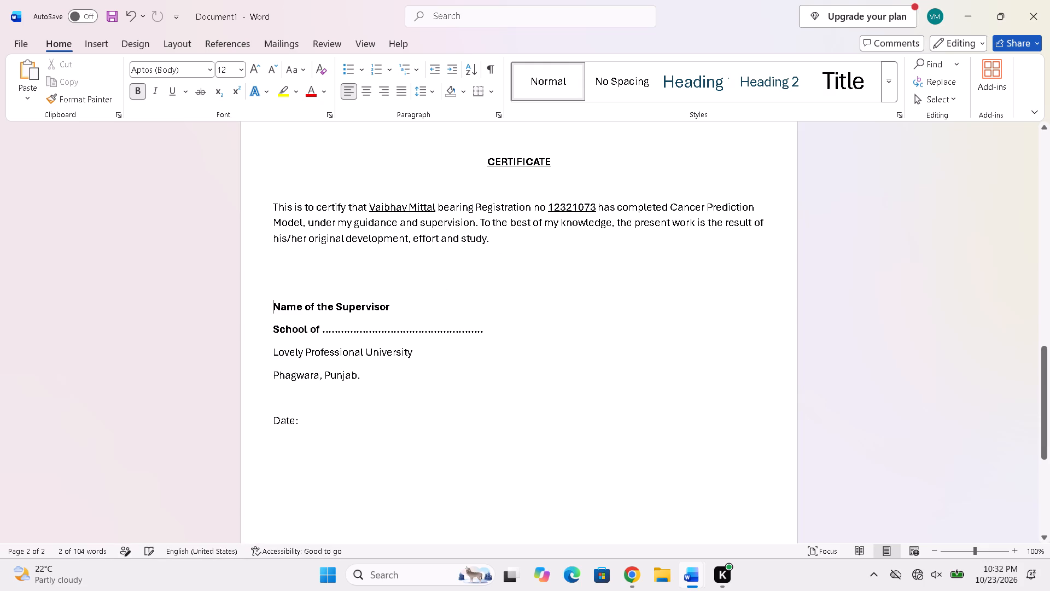
Add a colon after "Name of the Supervisor" and the guide's name with UID copied from the cover page, without an extra blank line.
{"action": "left_click", "coordinate": [394, 304]}
{"action": "scroll", "coordinate": [394, 304], "scroll_direction": "up", "scroll_amount": 1}
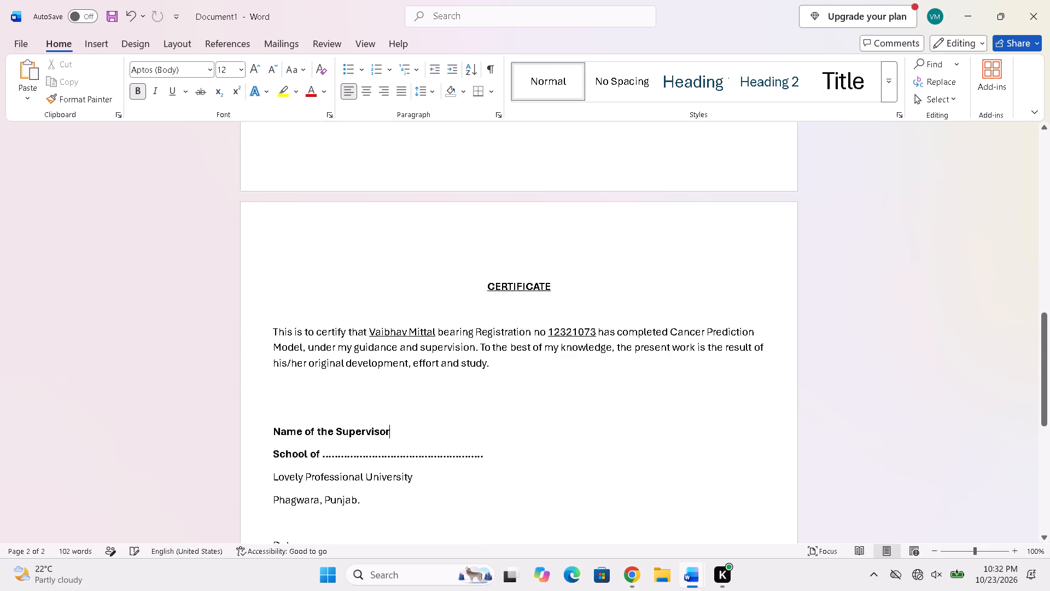
{"action": "scroll", "coordinate": [394, 304], "scroll_direction": "up", "scroll_amount": 2}
{"action": "scroll", "coordinate": [471, 302], "scroll_direction": "up", "scroll_amount": 2}
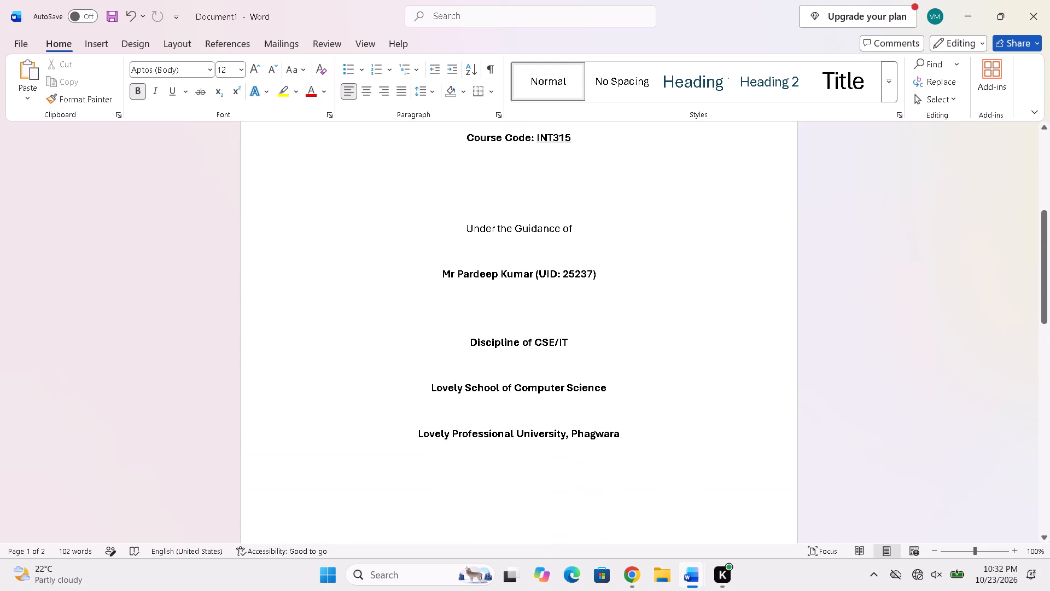
{"action": "left_click_drag", "start_coordinate": [602, 274], "coordinate": [446, 275]}
{"action": "key", "text": "ctrl+c"}
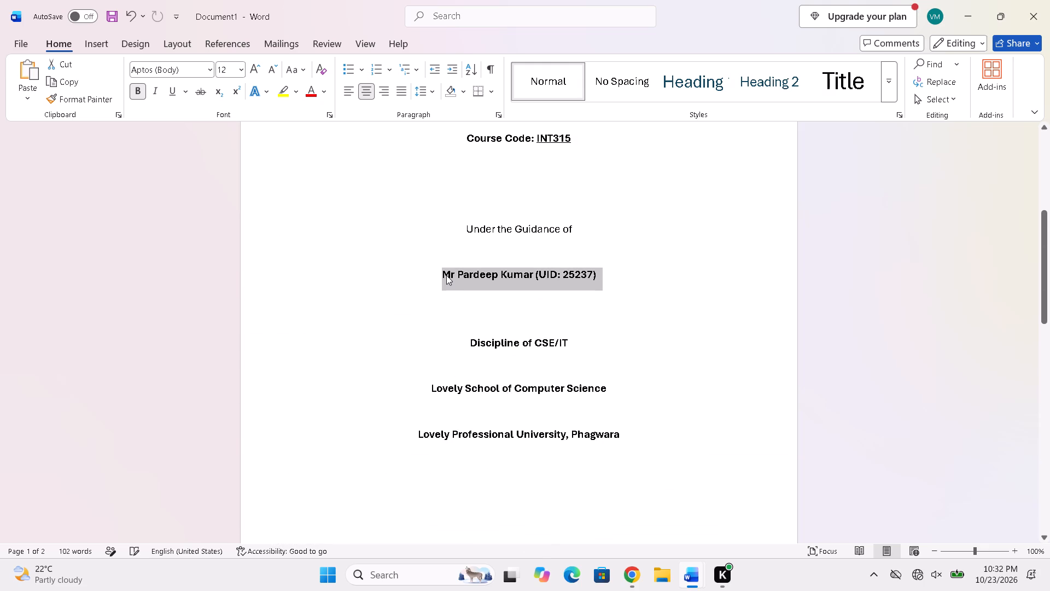
{"action": "scroll", "coordinate": [413, 328], "scroll_direction": "down", "scroll_amount": 3}
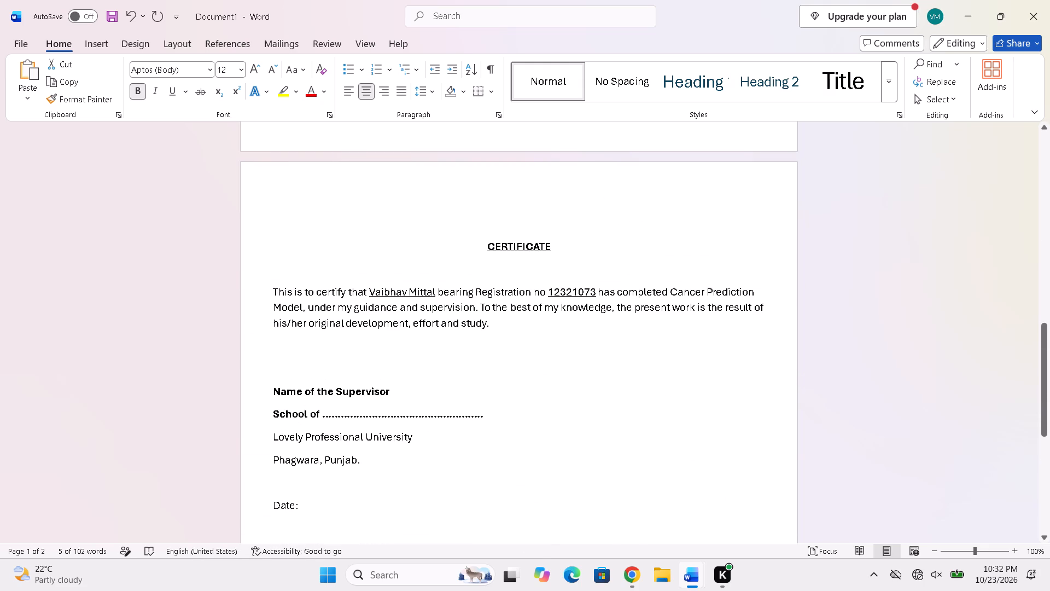
{"action": "left_click", "coordinate": [410, 395]}
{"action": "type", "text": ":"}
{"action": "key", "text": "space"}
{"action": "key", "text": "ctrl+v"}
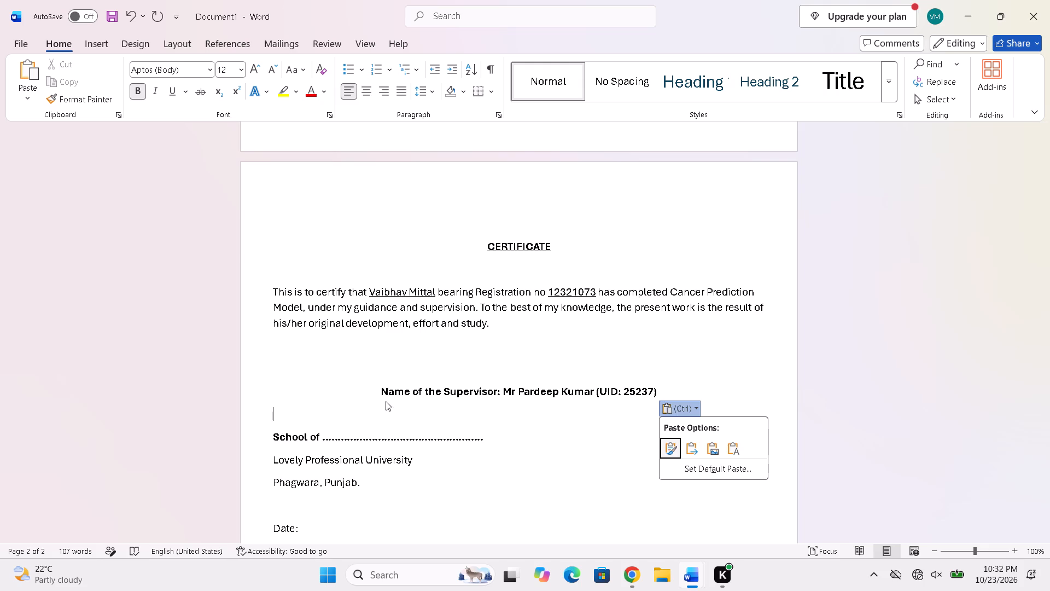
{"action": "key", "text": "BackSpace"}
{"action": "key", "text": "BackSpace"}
{"action": "left_click", "coordinate": [332, 414]}
{"action": "key", "text": "BackSpace"}
Return the centred "Name of the Supervisor" line to left alignment.
{"action": "left_click", "coordinate": [380, 391]}
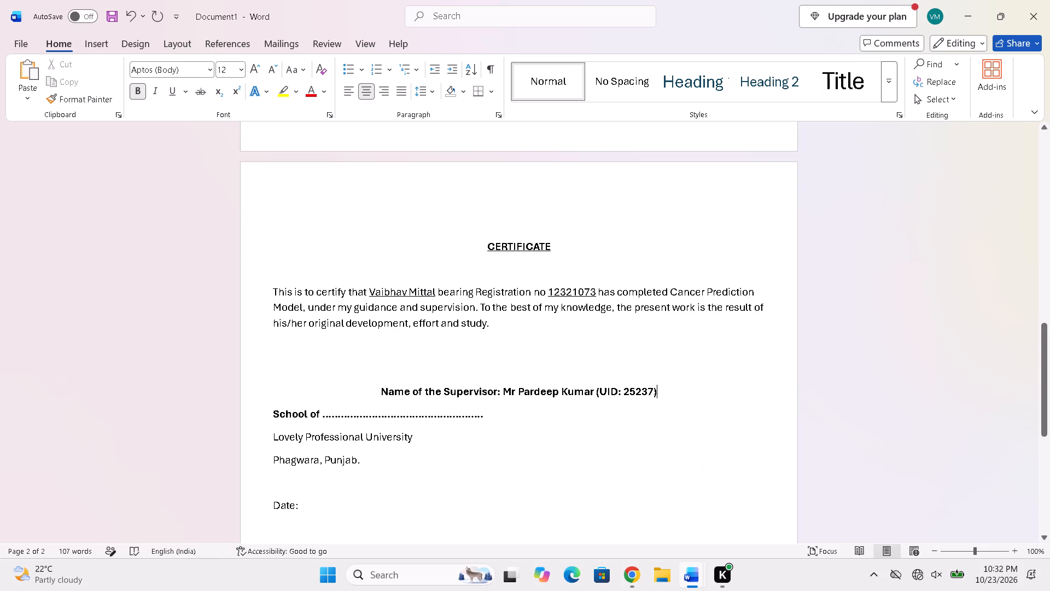
{"action": "key", "text": "BackSpace"}
Remove bold from the supervisor's name and UID, keeping the "Name of the Supervisor:" label bold.
{"action": "left_click_drag", "start_coordinate": [553, 386], "coordinate": [398, 393]}
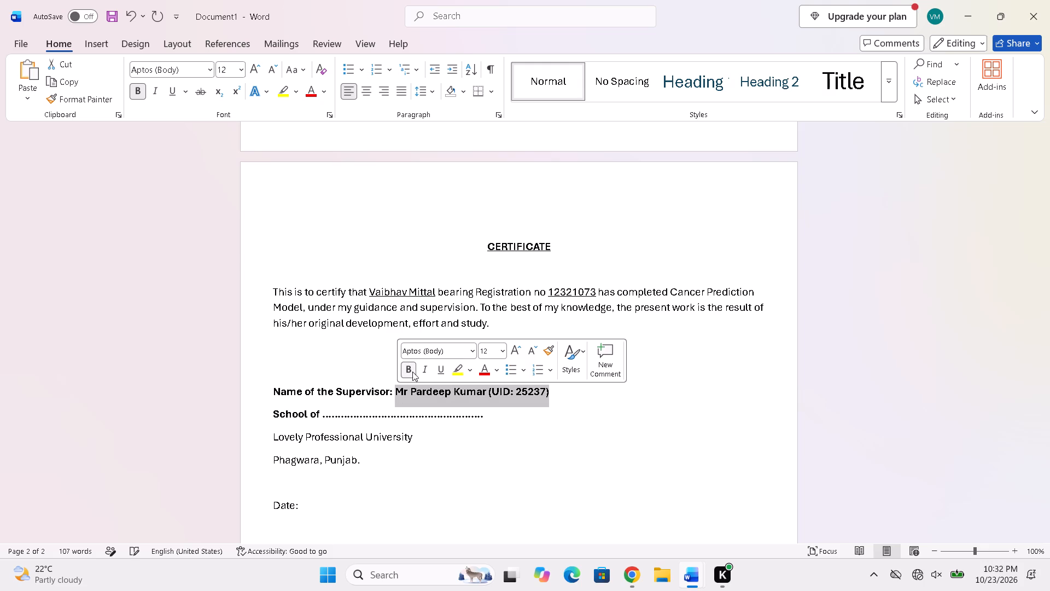
{"action": "double_click", "coordinate": [412, 370]}
{"action": "left_click", "coordinate": [409, 370]}
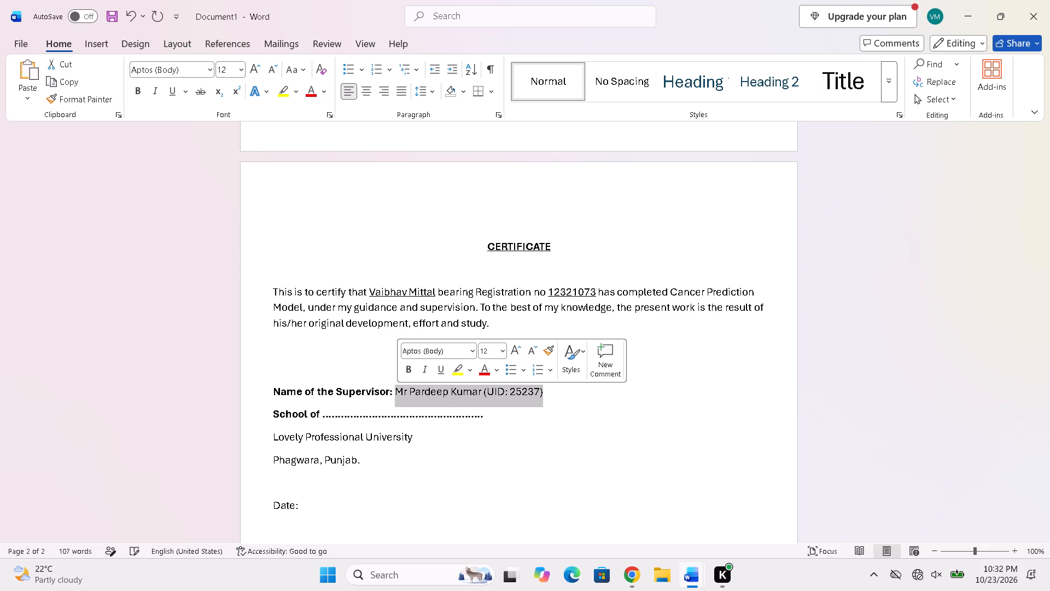
Replace the dotted blank after "School of" in the certificate's signature block with "Computer Science".
{"action": "left_click", "coordinate": [357, 420]}
{"action": "left_click_drag", "start_coordinate": [497, 415], "coordinate": [330, 410]}
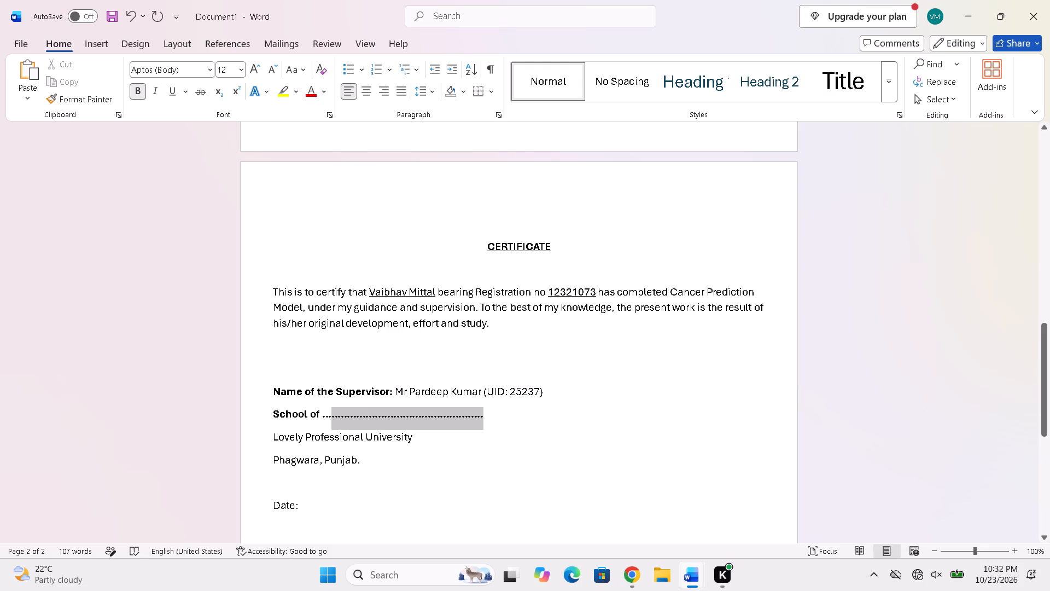
{"action": "left_click_drag", "start_coordinate": [330, 410], "coordinate": [324, 410]}
{"action": "key", "text": "BackSpace"}
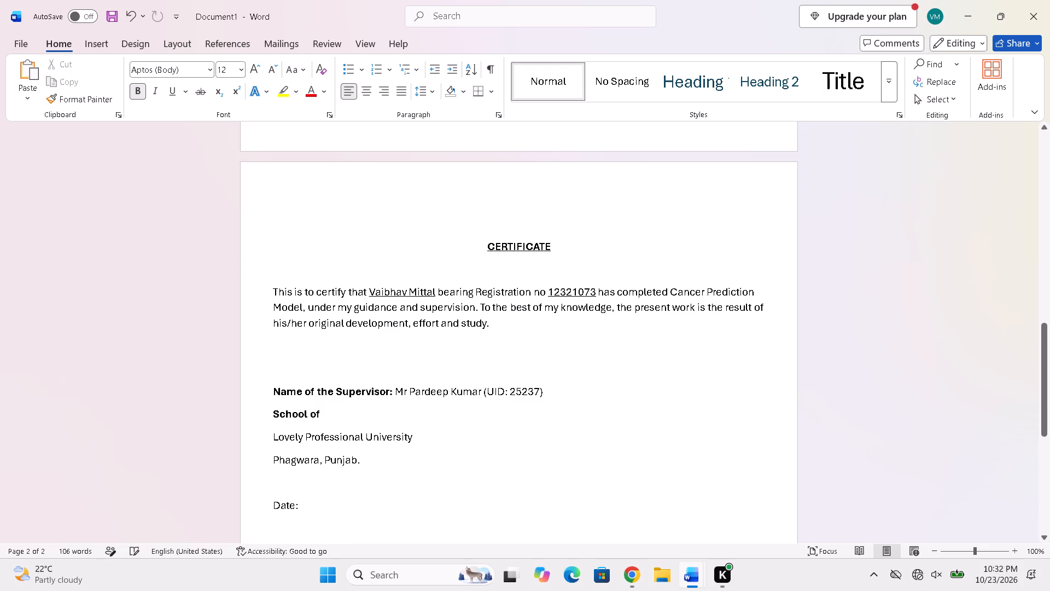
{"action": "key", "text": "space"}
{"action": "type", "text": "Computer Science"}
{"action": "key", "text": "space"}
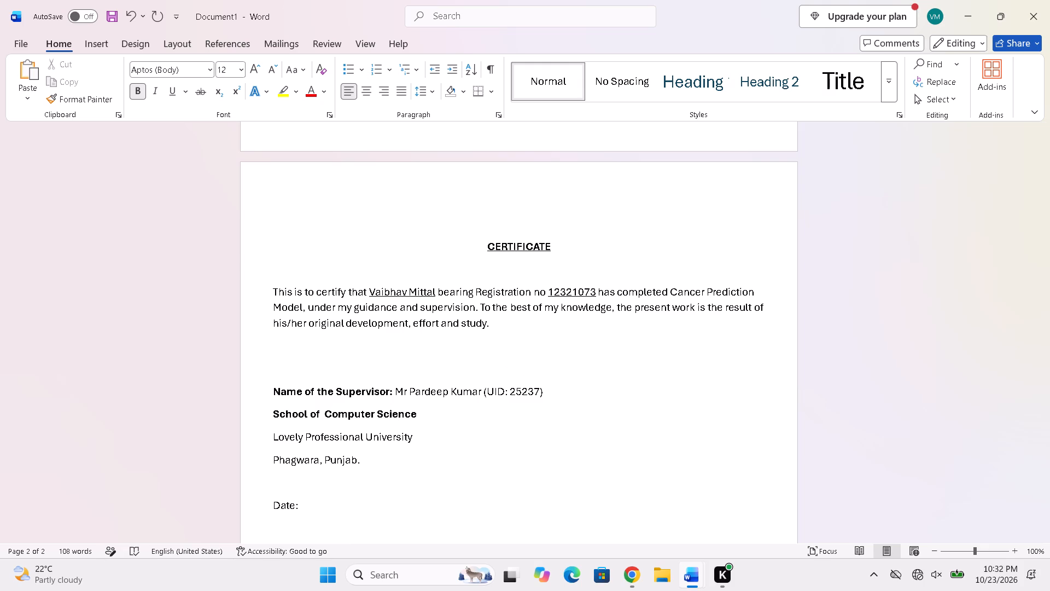
Fill in the certificate's Date line with "10 / 23 /2026".
{"action": "scroll", "coordinate": [324, 410], "scroll_direction": "down", "scroll_amount": 1}
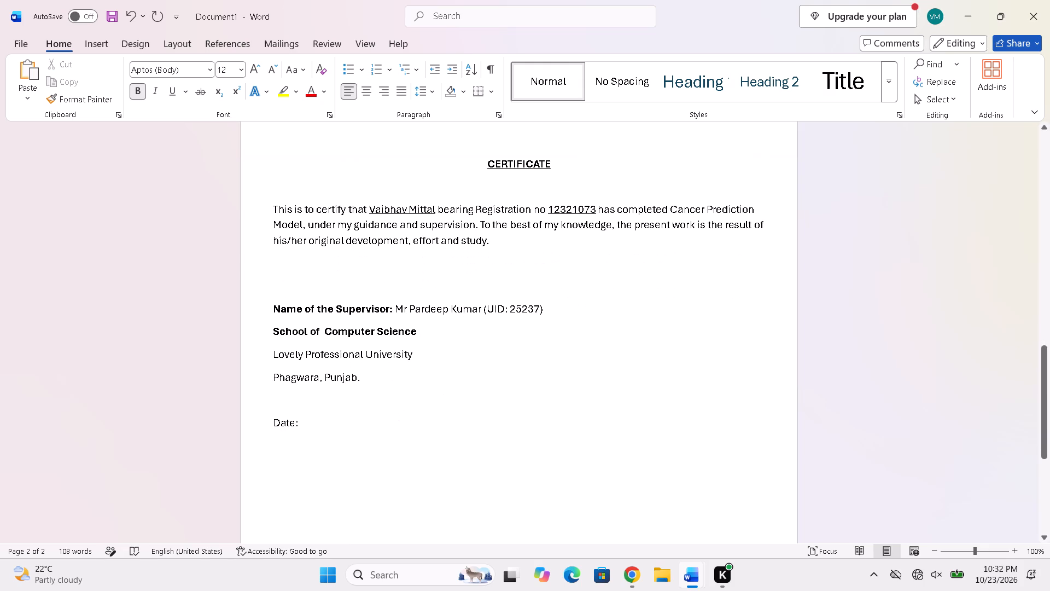
{"action": "left_click", "coordinate": [305, 415]}
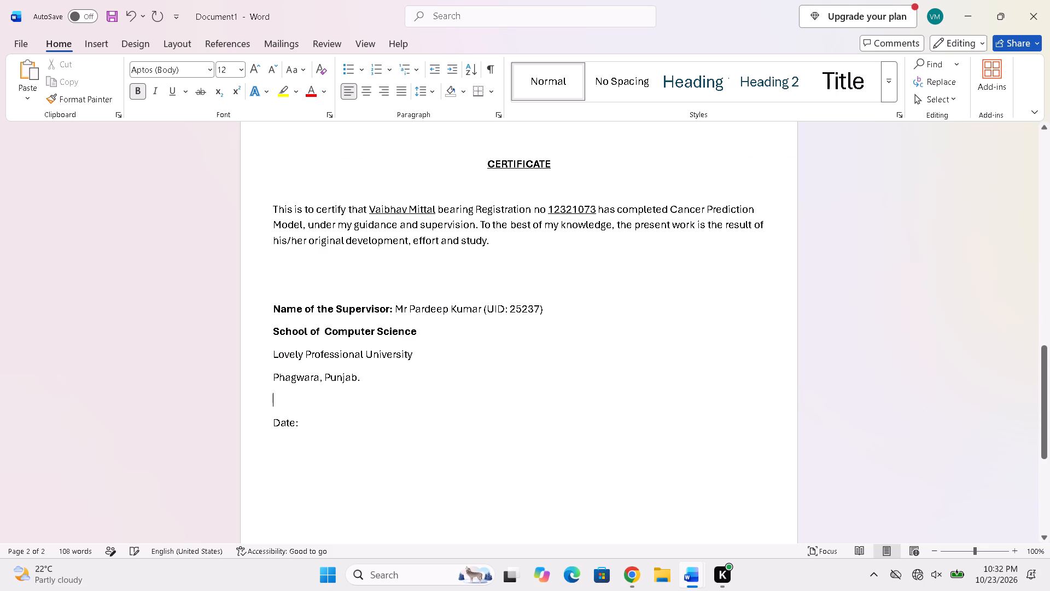
{"action": "left_click", "coordinate": [305, 420]}
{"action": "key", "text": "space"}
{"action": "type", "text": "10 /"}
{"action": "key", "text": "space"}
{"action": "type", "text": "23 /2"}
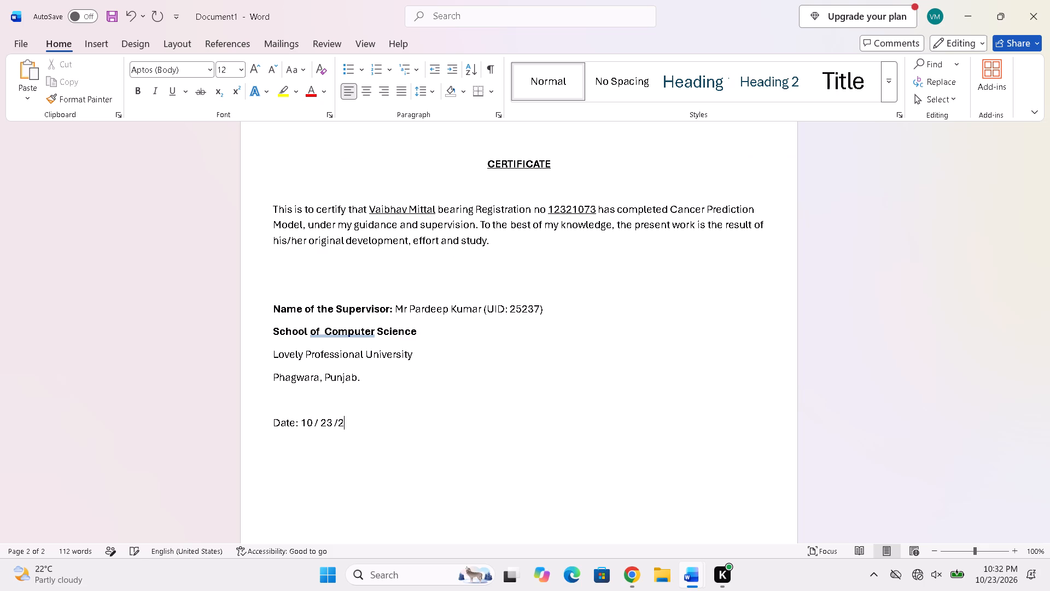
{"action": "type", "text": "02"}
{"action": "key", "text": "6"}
Remove the extra space between "School of" and "Computer Science".
{"action": "left_click", "coordinate": [326, 326]}
{"action": "key", "text": "BackSpace"}
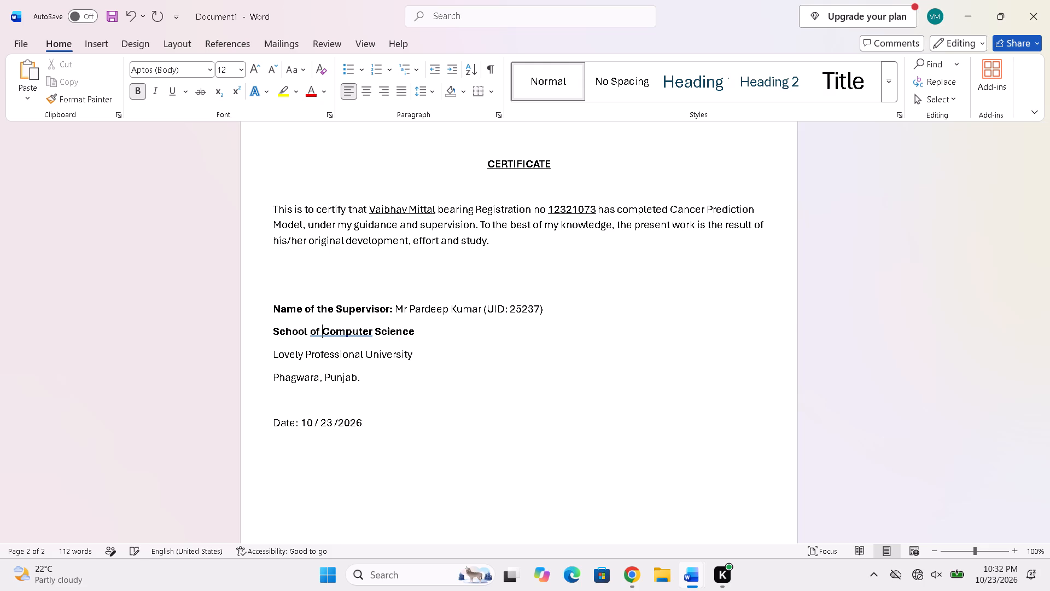
Add empty lines below the certificate's date until a third page begins.
{"action": "scroll", "coordinate": [355, 368], "scroll_direction": "down", "scroll_amount": 1}
{"action": "scroll", "coordinate": [355, 368], "scroll_direction": "up", "scroll_amount": 1}
{"action": "scroll", "coordinate": [355, 368], "scroll_direction": "down", "scroll_amount": 2}
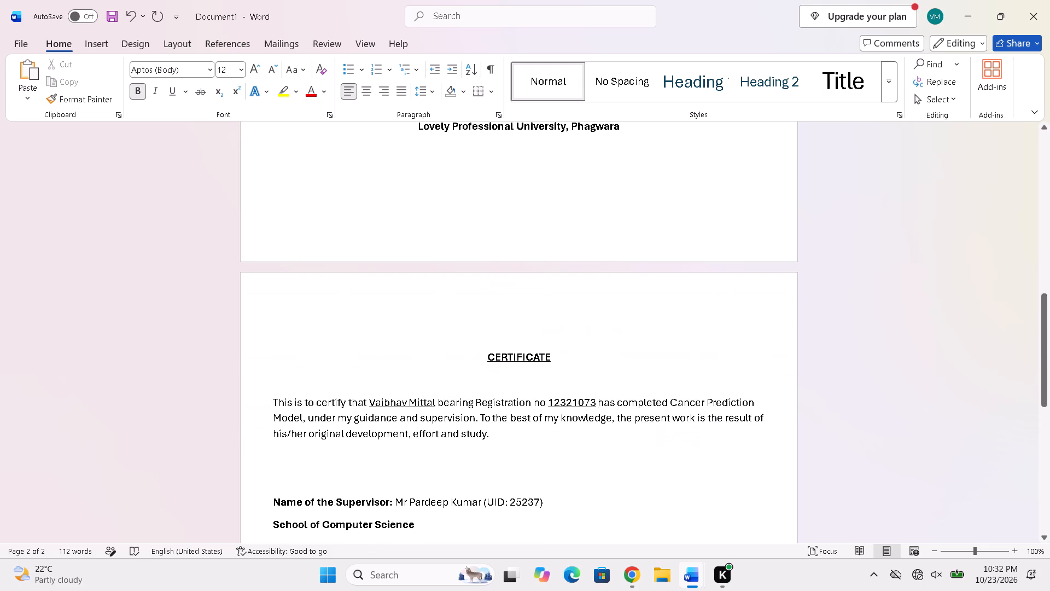
{"action": "scroll", "coordinate": [355, 368], "scroll_direction": "down", "scroll_amount": 2}
{"action": "left_click", "coordinate": [389, 451]}
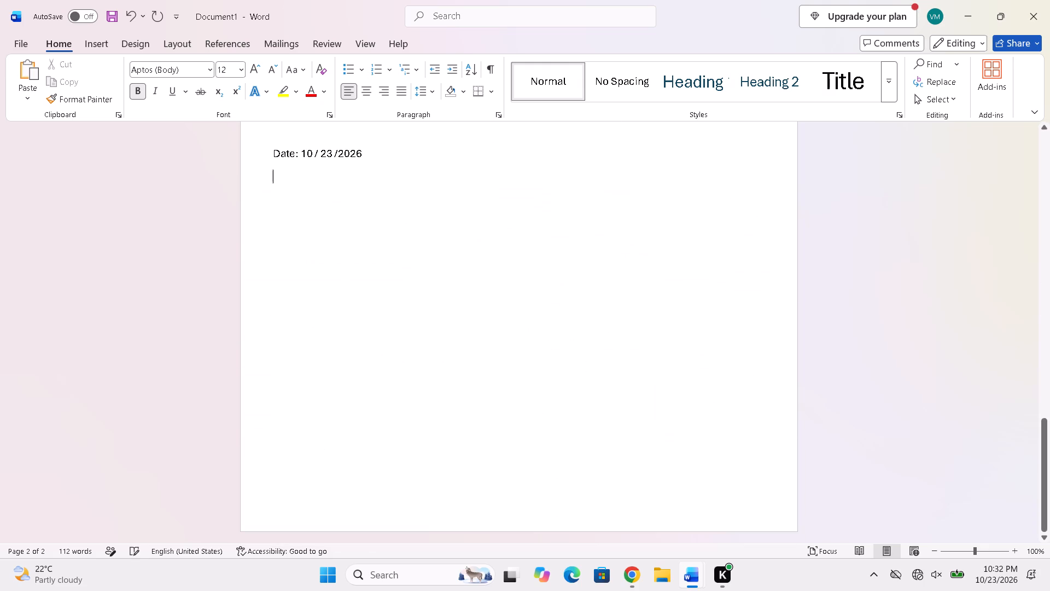
{"action": "key", "text": "Return"}
{"action": "key", "text": "Return"}
{"action": "key", "text": "Return"}
{"action": "key", "text": "Return"}
{"action": "key", "text": "Return"}
{"action": "key", "text": "Return"}
{"action": "key", "text": "Return"}
{"action": "key", "text": "Return"}
{"action": "key", "text": "Return"}
{"action": "key", "text": "Return"}
{"action": "key", "text": "Return"}
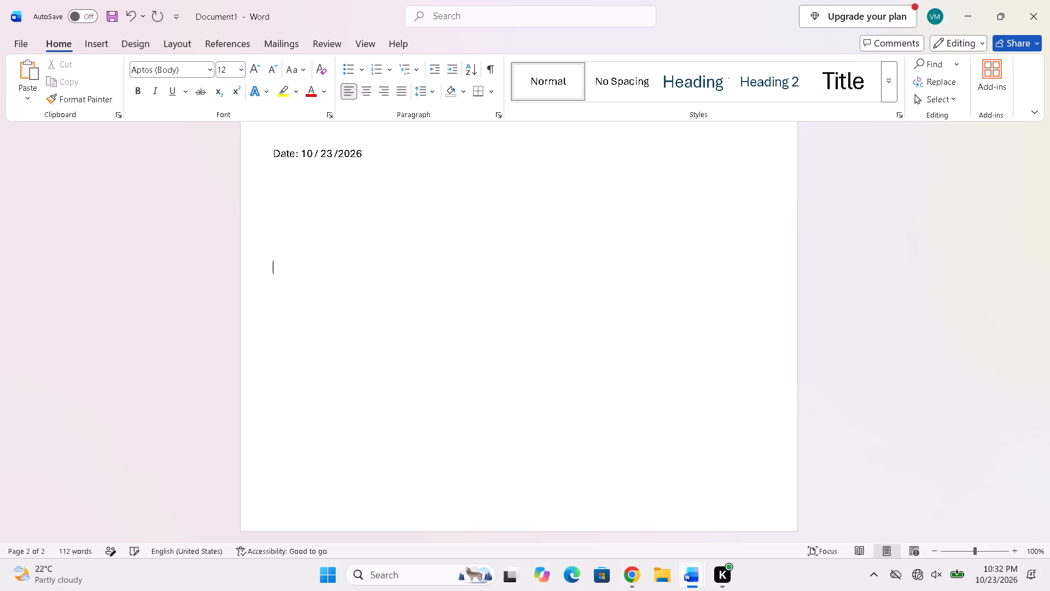
{"action": "key", "text": "Return"}
{"action": "key", "text": "Return"}
{"action": "key", "text": "Return"}
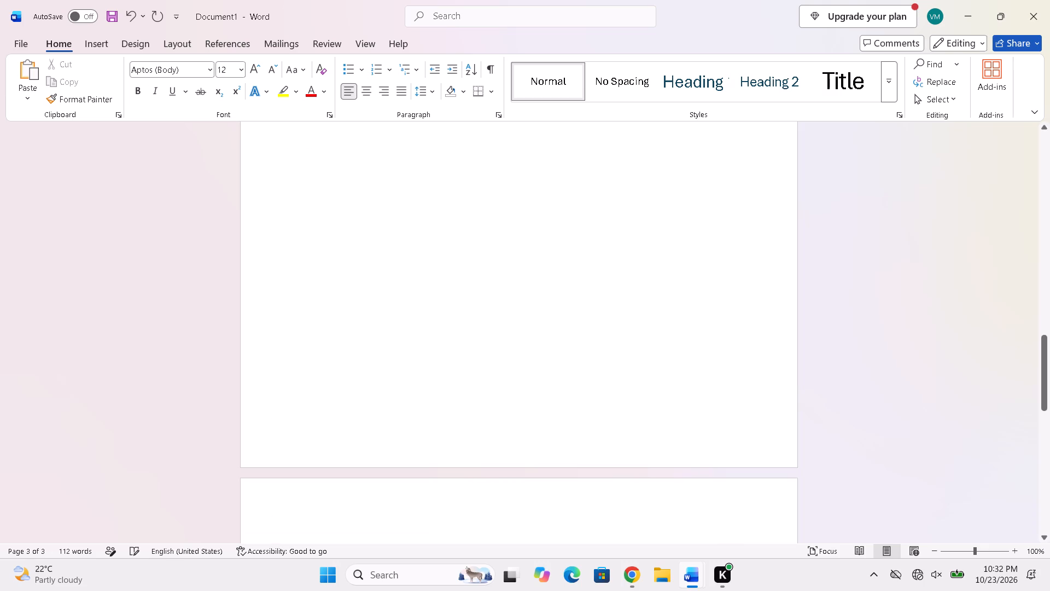
Copy the whole DECLARATION section from the DATA SCIENCE PROJECT REPORT document and paste it onto the third page of Document1.
{"action": "scroll", "coordinate": [375, 264], "scroll_direction": "down", "scroll_amount": 4}
{"action": "scroll", "coordinate": [375, 264], "scroll_direction": "up", "scroll_amount": 1}
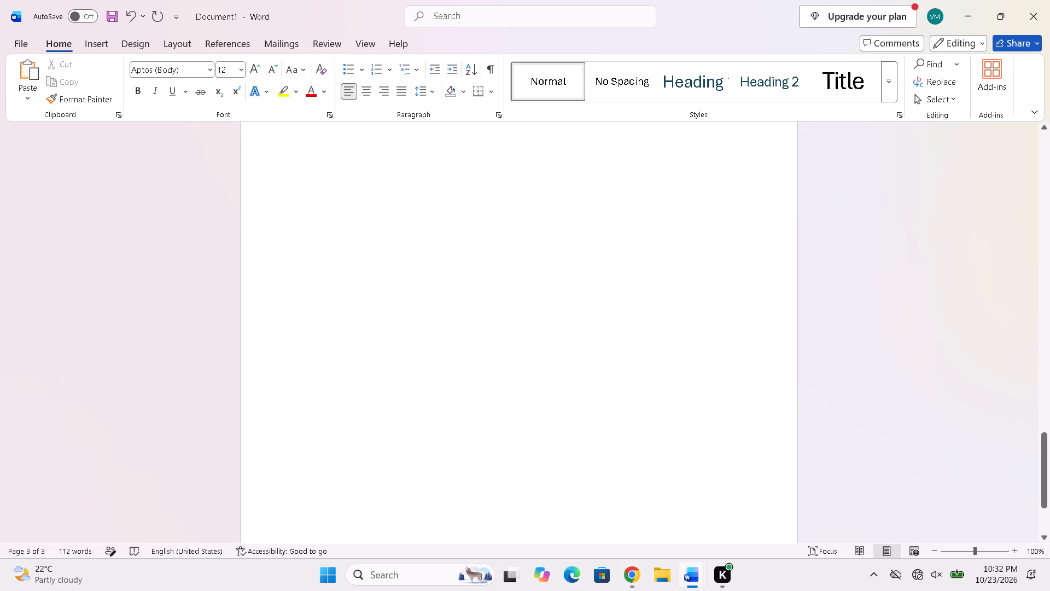
{"action": "scroll", "coordinate": [375, 264], "scroll_direction": "up", "scroll_amount": 2}
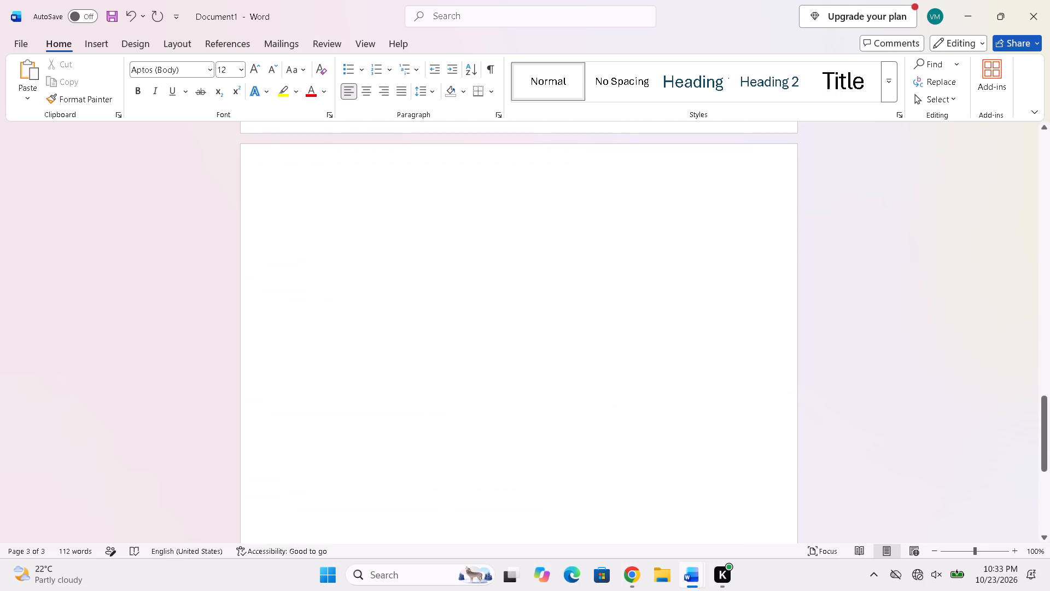
{"action": "scroll", "coordinate": [375, 264], "scroll_direction": "up", "scroll_amount": 1}
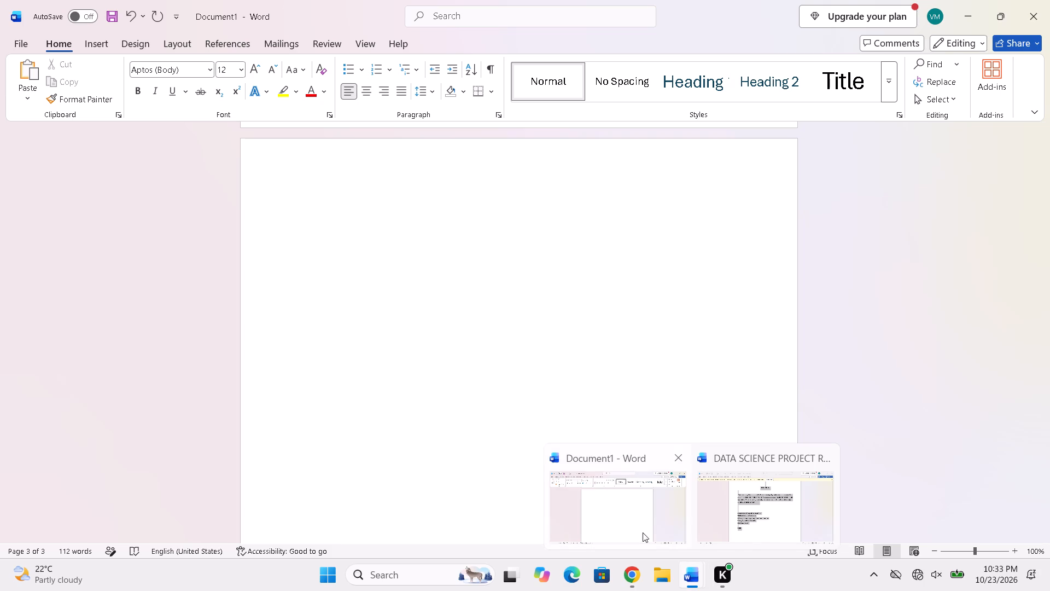
{"action": "left_click", "coordinate": [755, 501]}
{"action": "scroll", "coordinate": [492, 291], "scroll_direction": "down", "scroll_amount": 1}
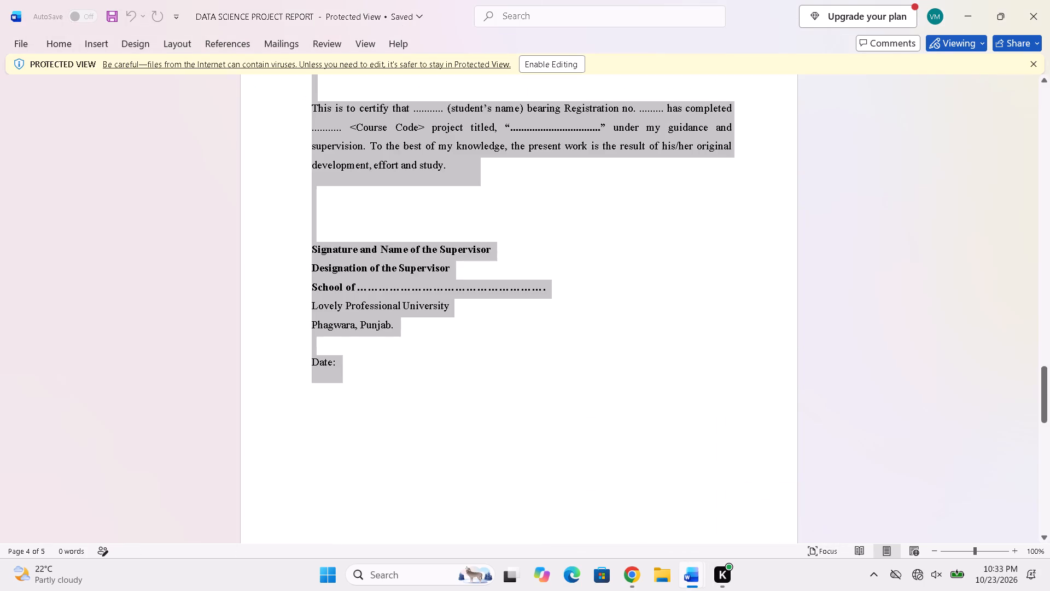
{"action": "scroll", "coordinate": [492, 291], "scroll_direction": "down", "scroll_amount": 5}
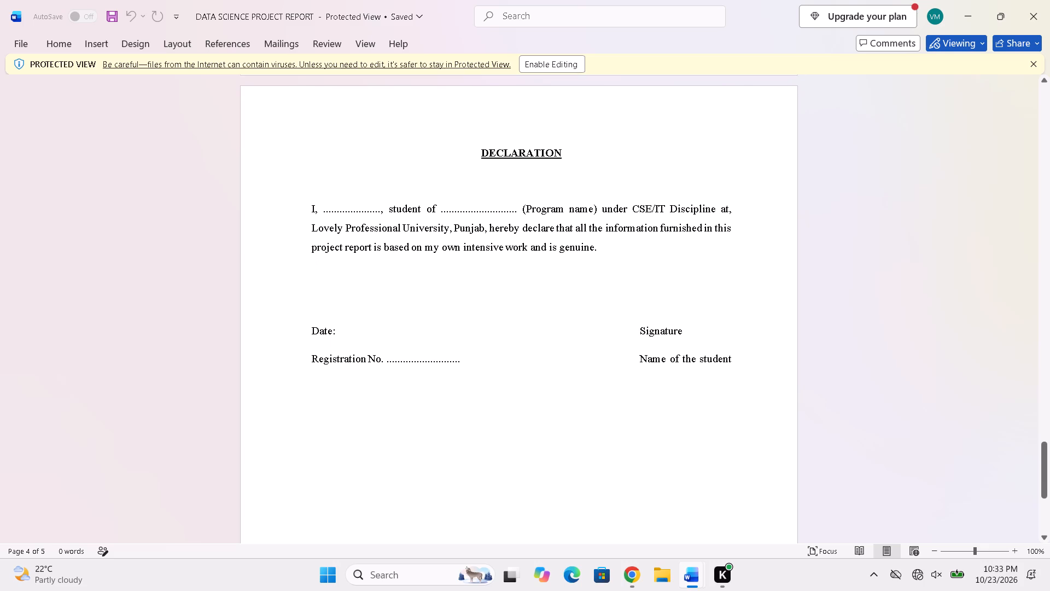
{"action": "left_click_drag", "start_coordinate": [740, 355], "coordinate": [447, 186]}
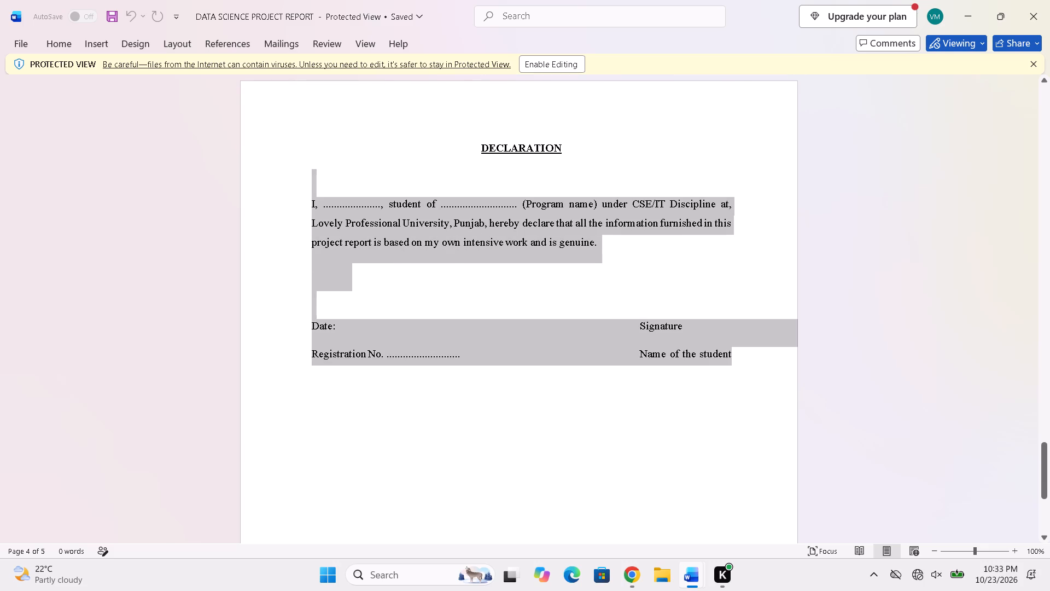
{"action": "left_click_drag", "start_coordinate": [447, 186], "coordinate": [389, 159]}
{"action": "key", "text": "ctrl+c"}
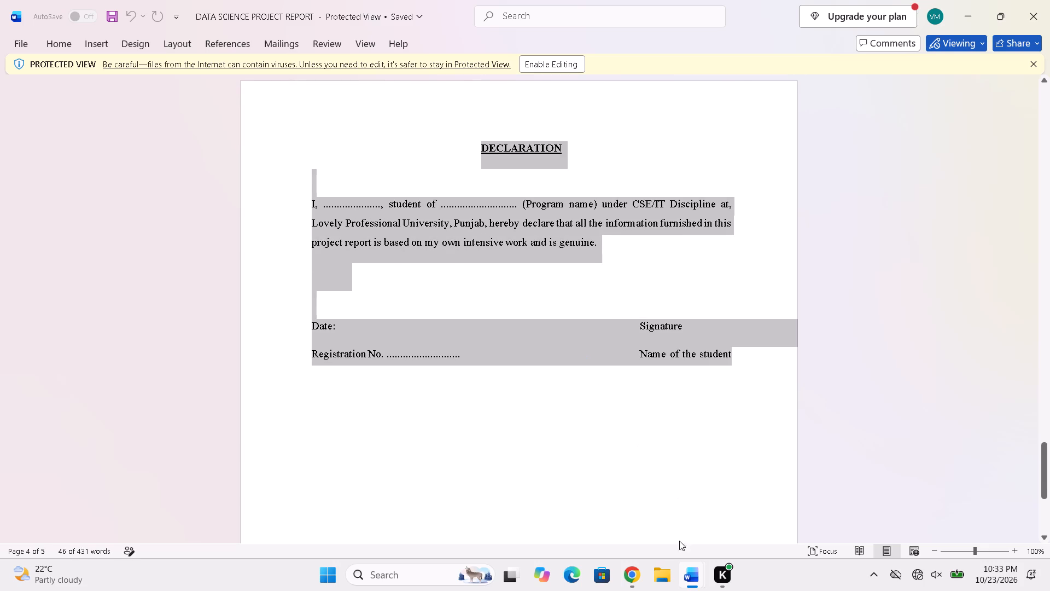
{"action": "left_click", "coordinate": [634, 580]}
{"action": "left_click", "coordinate": [690, 581]}
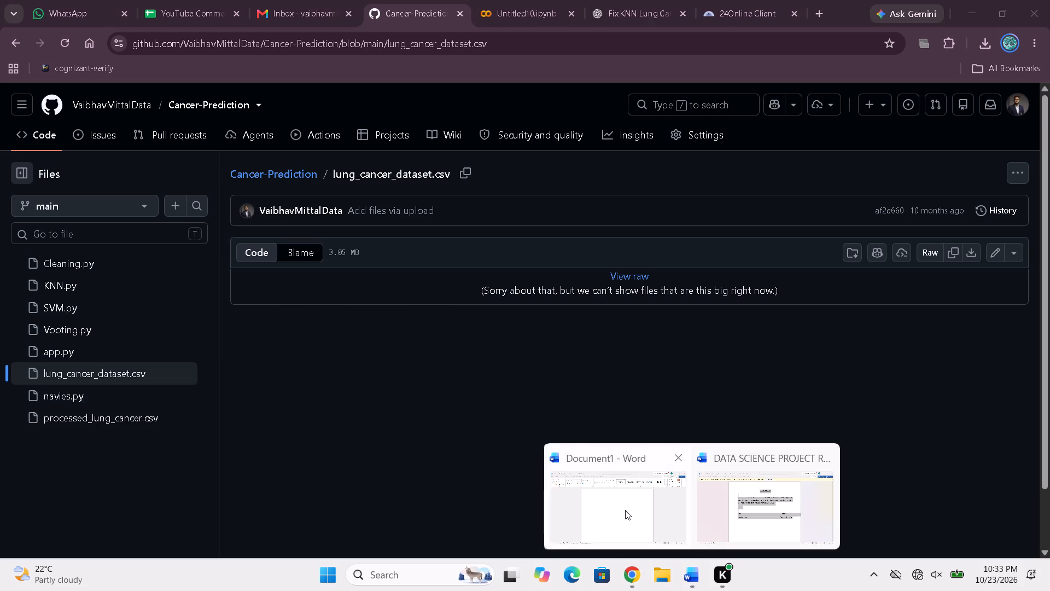
{"action": "left_click", "coordinate": [625, 510]}
{"action": "key", "text": "ctrl+v"}
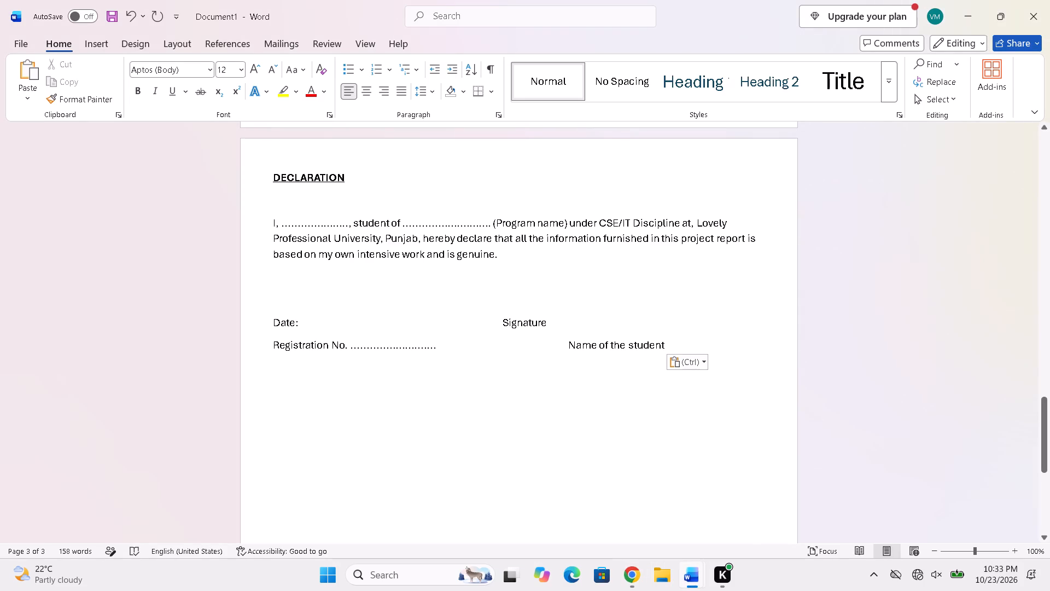
Center the DECLARATION heading on the third page.
{"action": "left_click", "coordinate": [366, 178]}
{"action": "left_click_drag", "start_coordinate": [366, 178], "coordinate": [285, 175]}
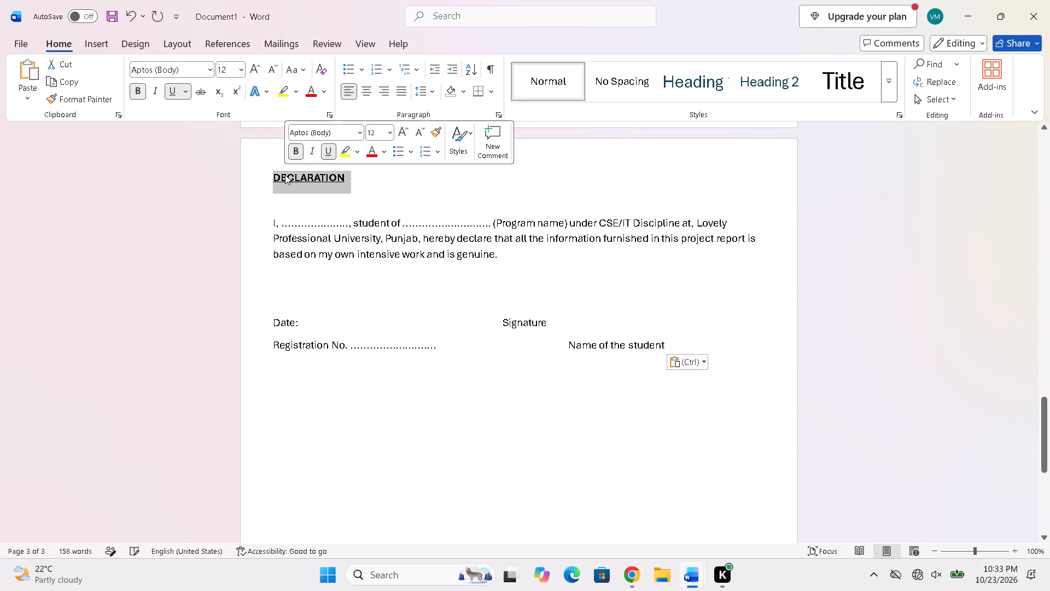
{"action": "left_click", "coordinate": [361, 83]}
Replace the dotted placeholder after "I," in the declaration paragraph with the student's name.
{"action": "left_click", "coordinate": [349, 223]}
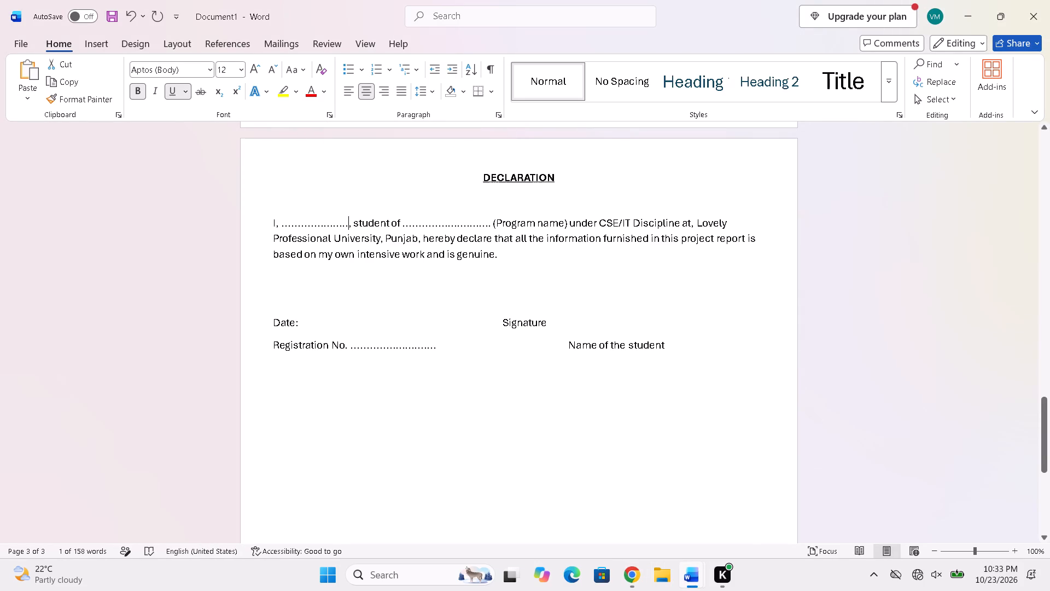
{"action": "key", "text": "BackSpace"}
{"action": "key", "text": "BackSpace"}
{"action": "key", "text": "BackSpace"}
{"action": "key", "text": "BackSpace"}
{"action": "key", "text": "BackSpace"}
{"action": "key", "text": "BackSpace"}
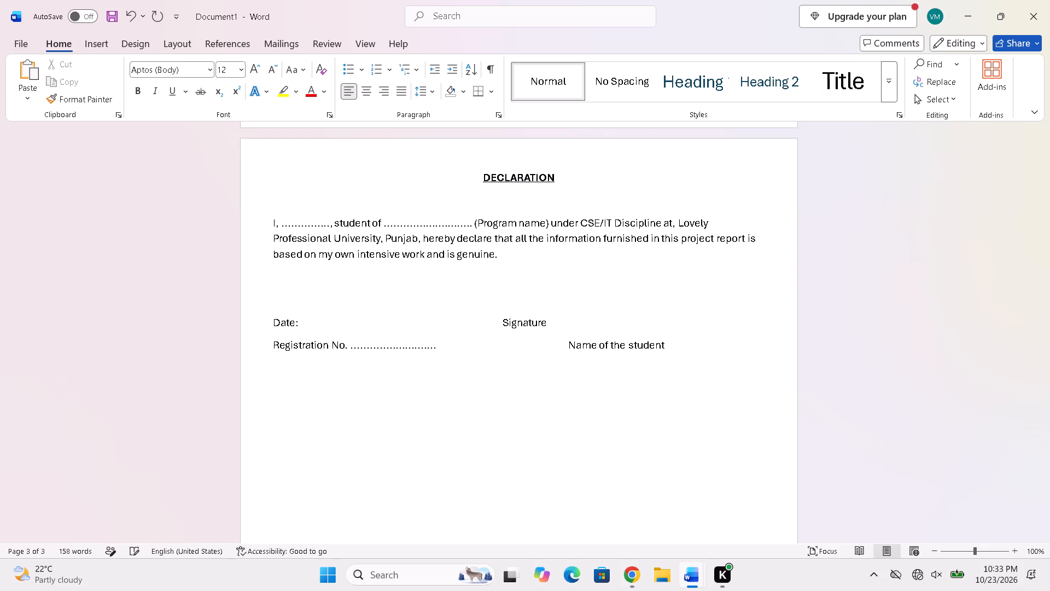
{"action": "key", "text": "BackSpace"}
{"action": "key", "text": "BackSpace"}
{"action": "key", "text": "BackSpace"}
{"action": "key", "text": "BackSpace"}
{"action": "key", "text": "BackSpace"}
{"action": "key", "text": "BackSpace"}
{"action": "key", "text": "BackSpace"}
{"action": "key", "text": "BackSpace"}
{"action": "key", "text": "BackSpace"}
{"action": "key", "text": "BackSpace"}
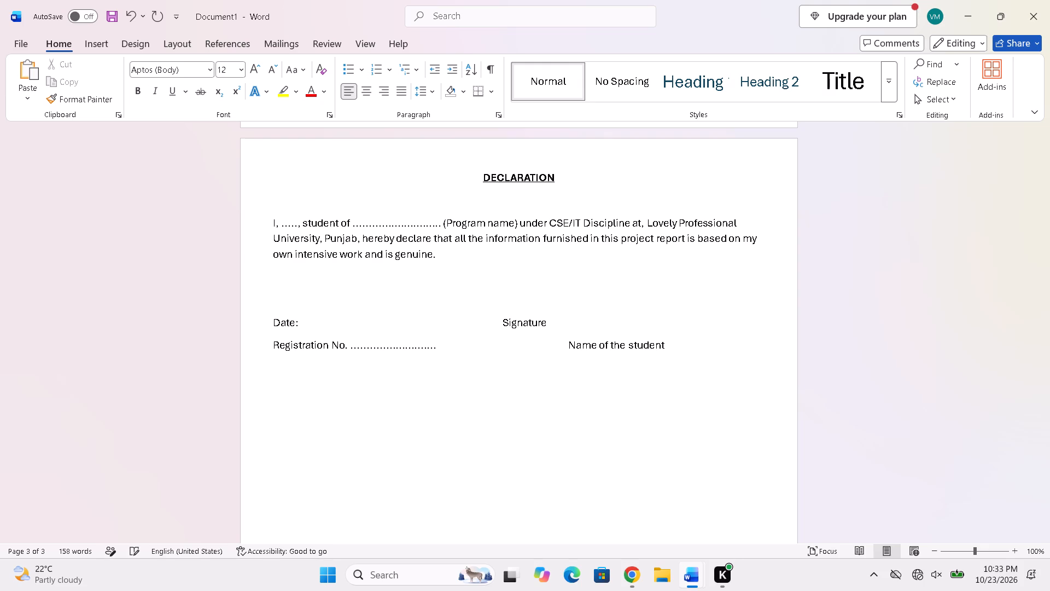
{"action": "key", "text": "BackSpace"}
{"action": "key", "text": "BackSpace"}
{"action": "key", "text": "BackSpace"}
{"action": "key", "text": "BackSpace"}
{"action": "key", "text": "Right"}
{"action": "key", "text": "Left"}
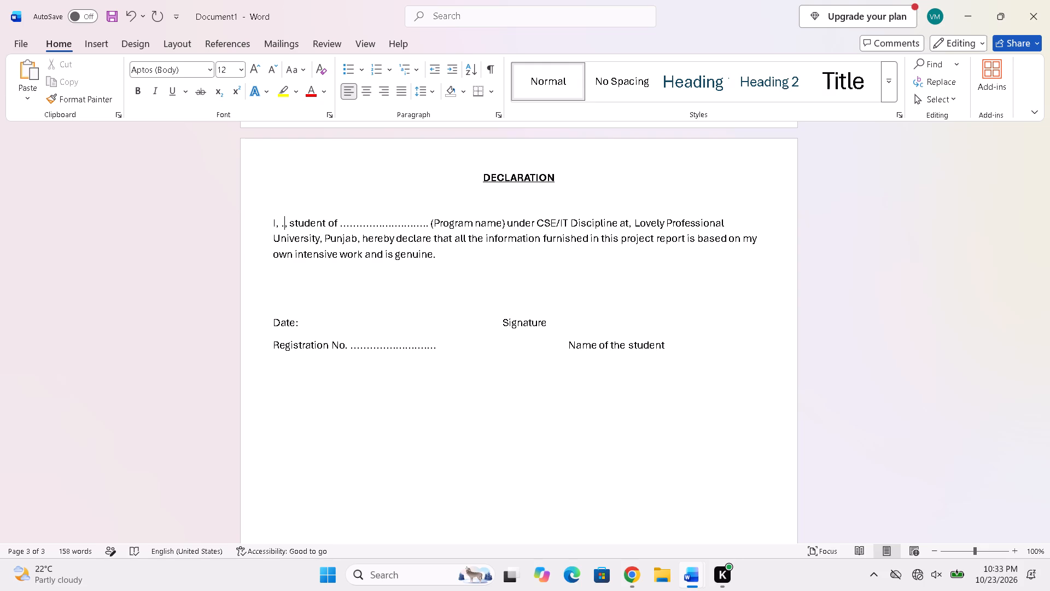
{"action": "key", "text": "BackSpace"}
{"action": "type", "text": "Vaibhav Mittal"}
Underline the student's name in the declaration paragraph.
{"action": "left_click_drag", "start_coordinate": [349, 223], "coordinate": [310, 223]}
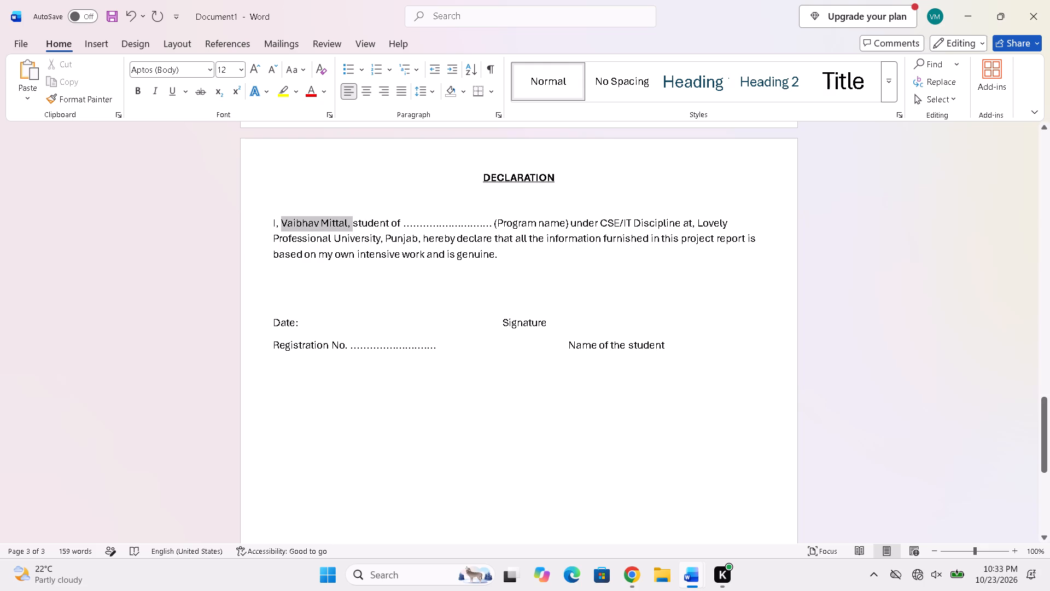
{"action": "left_click_drag", "start_coordinate": [310, 223], "coordinate": [295, 223]}
{"action": "left_click", "coordinate": [335, 201]}
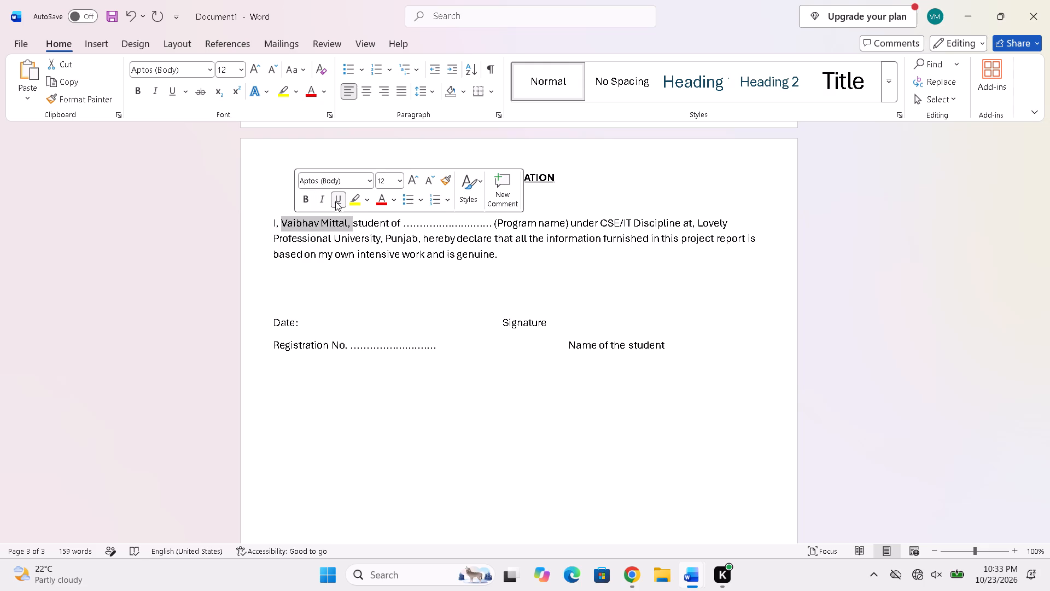
{"action": "left_click", "coordinate": [370, 224]}
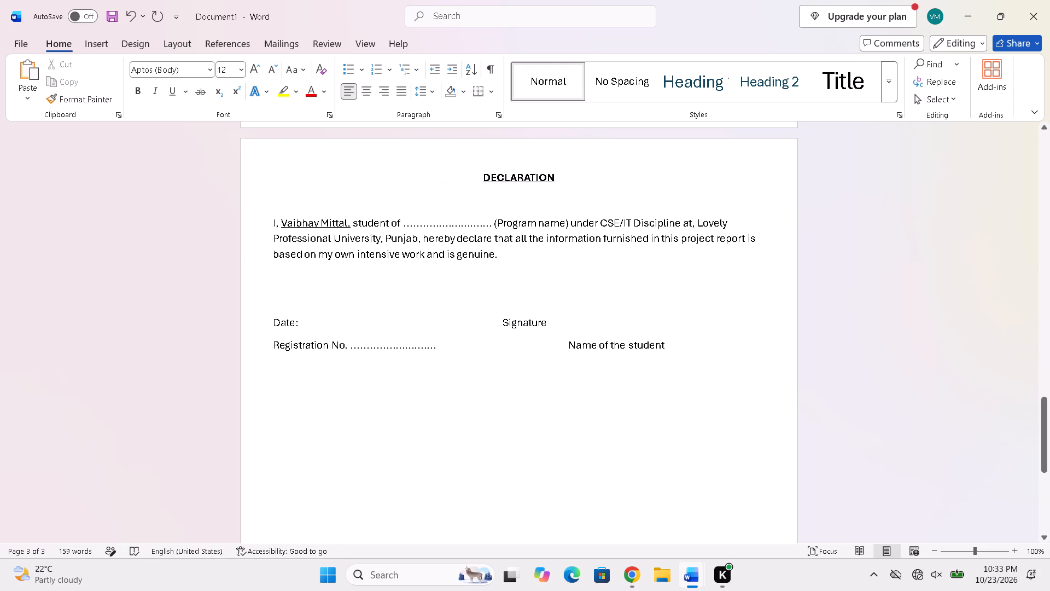
Replace the dotted program placeholder and "(Program name)" after "student of" with "B.Tech".
{"action": "left_click_drag", "start_coordinate": [492, 224], "coordinate": [487, 223]}
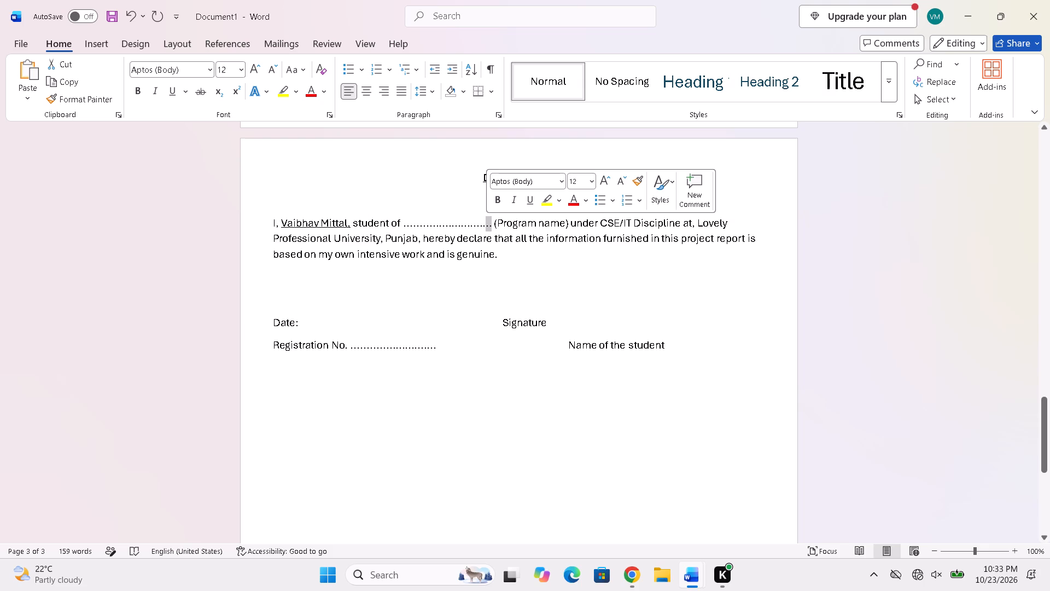
{"action": "left_click", "coordinate": [567, 221]}
{"action": "left_click_drag", "start_coordinate": [570, 223], "coordinate": [443, 223]}
{"action": "key", "text": "BackSpace"}
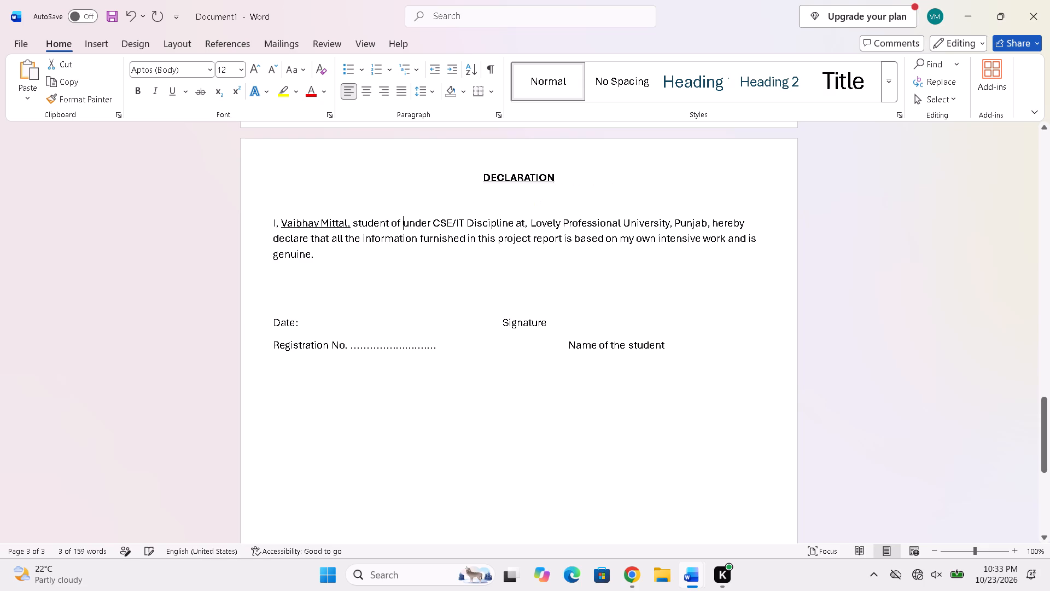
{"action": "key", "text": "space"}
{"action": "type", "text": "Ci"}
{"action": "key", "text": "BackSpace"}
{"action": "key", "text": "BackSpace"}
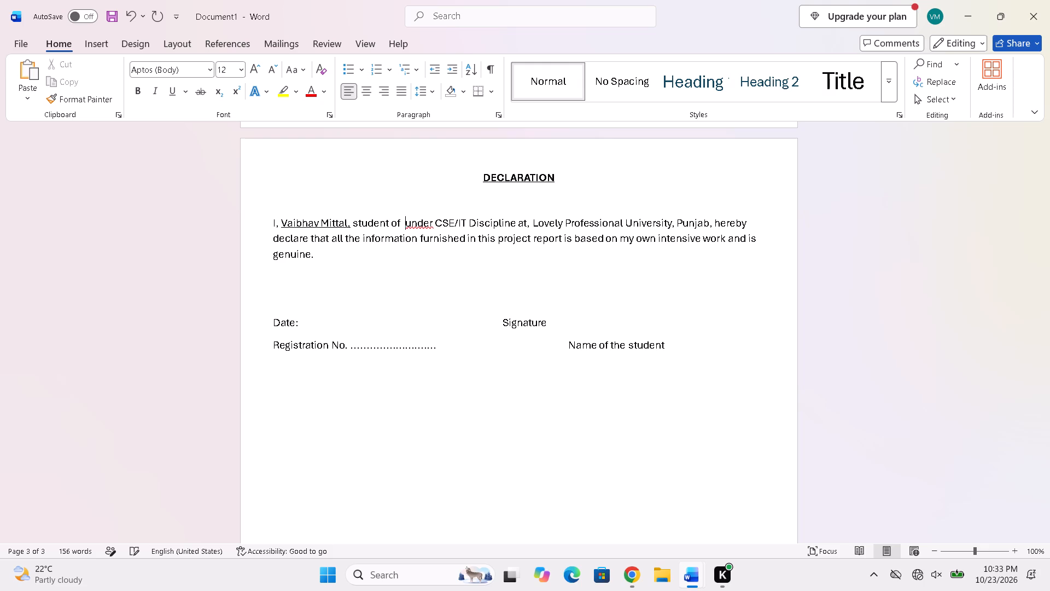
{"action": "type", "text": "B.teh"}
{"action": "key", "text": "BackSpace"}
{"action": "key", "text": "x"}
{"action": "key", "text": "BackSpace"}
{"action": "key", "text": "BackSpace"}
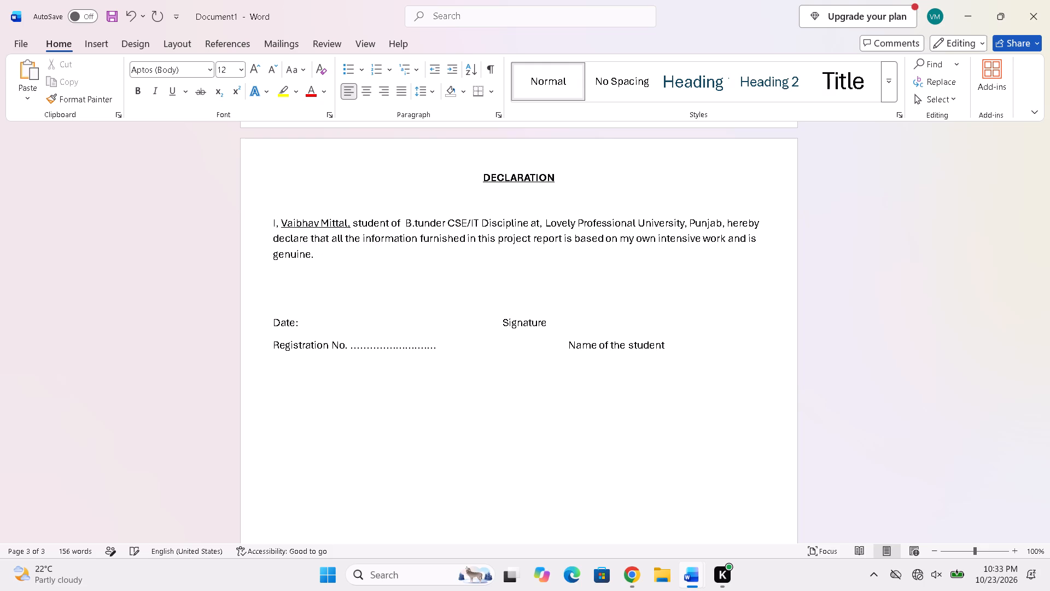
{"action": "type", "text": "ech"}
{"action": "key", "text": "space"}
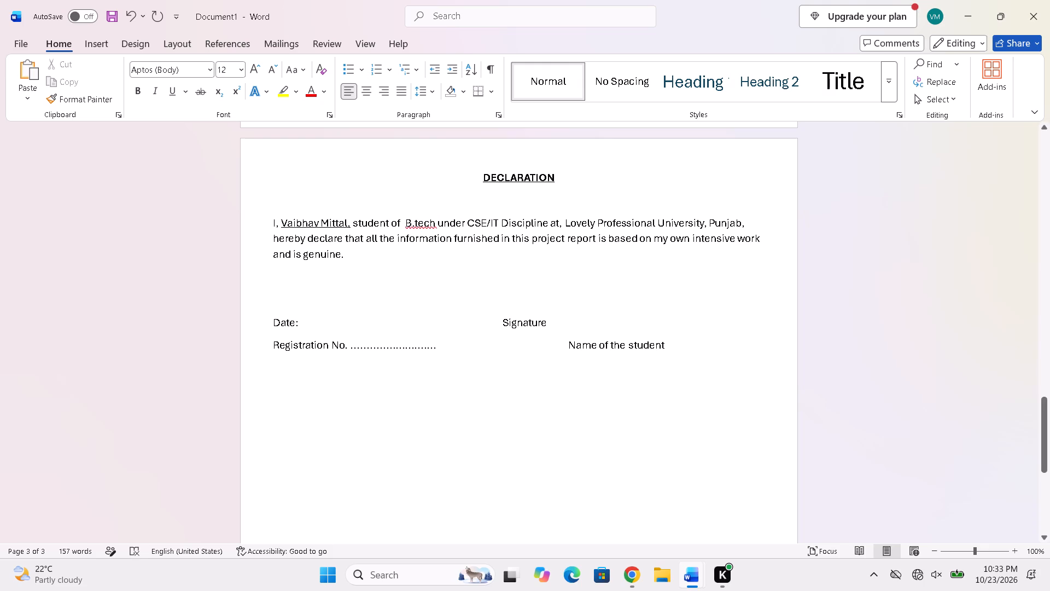
{"action": "left_click", "coordinate": [419, 222]}
{"action": "key", "text": "BackSpace"}
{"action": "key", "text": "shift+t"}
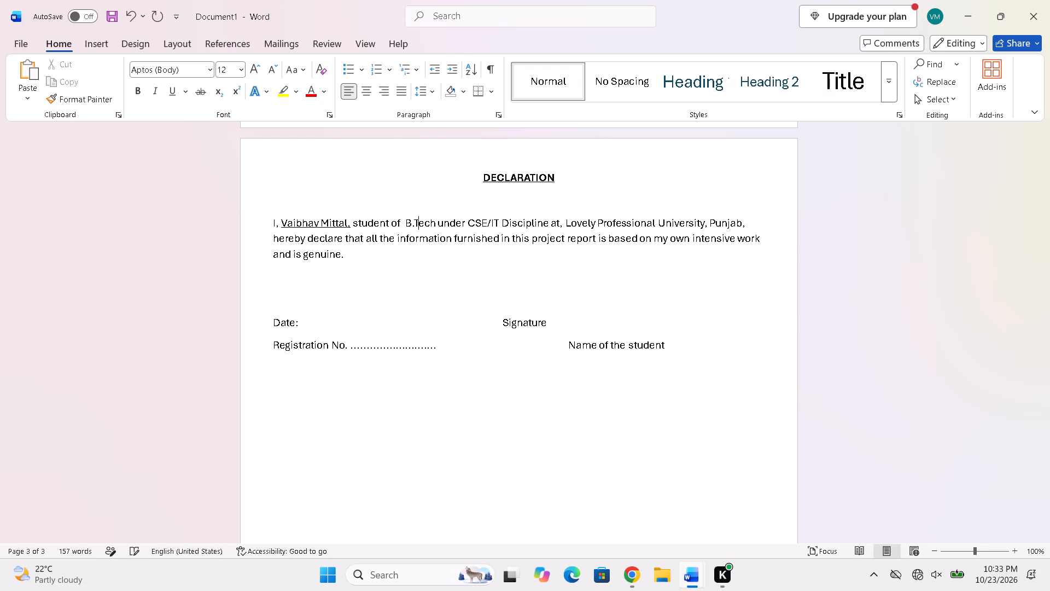
Delete "/IT" from "CSE/IT Discipline" in the declaration paragraph.
{"action": "left_click", "coordinate": [511, 222]}
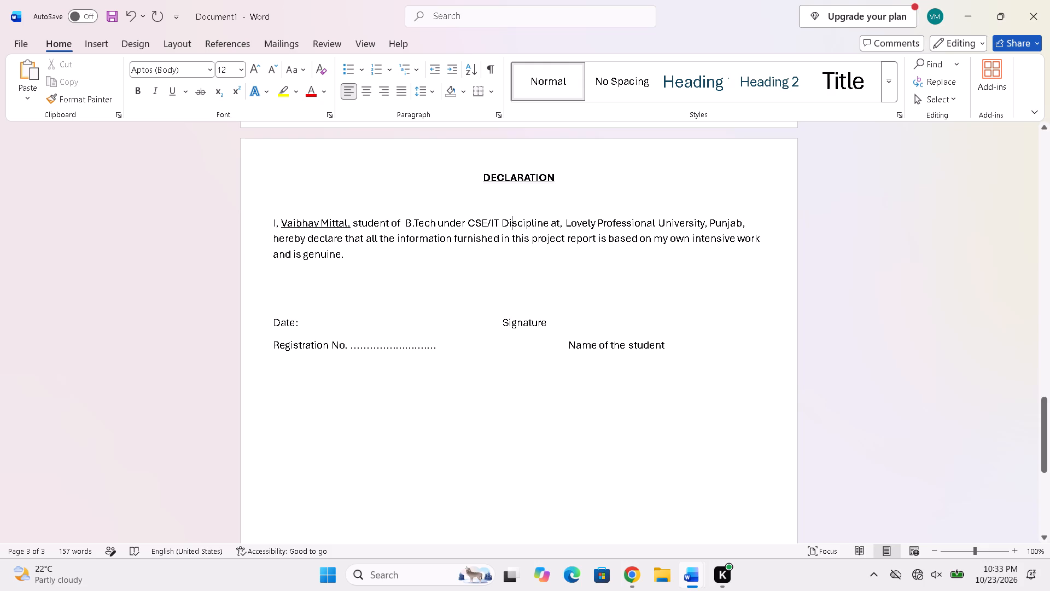
{"action": "left_click", "coordinate": [500, 222]}
{"action": "key", "text": "BackSpace"}
{"action": "key", "text": "BackSpace"}
{"action": "key", "text": "BackSpace"}
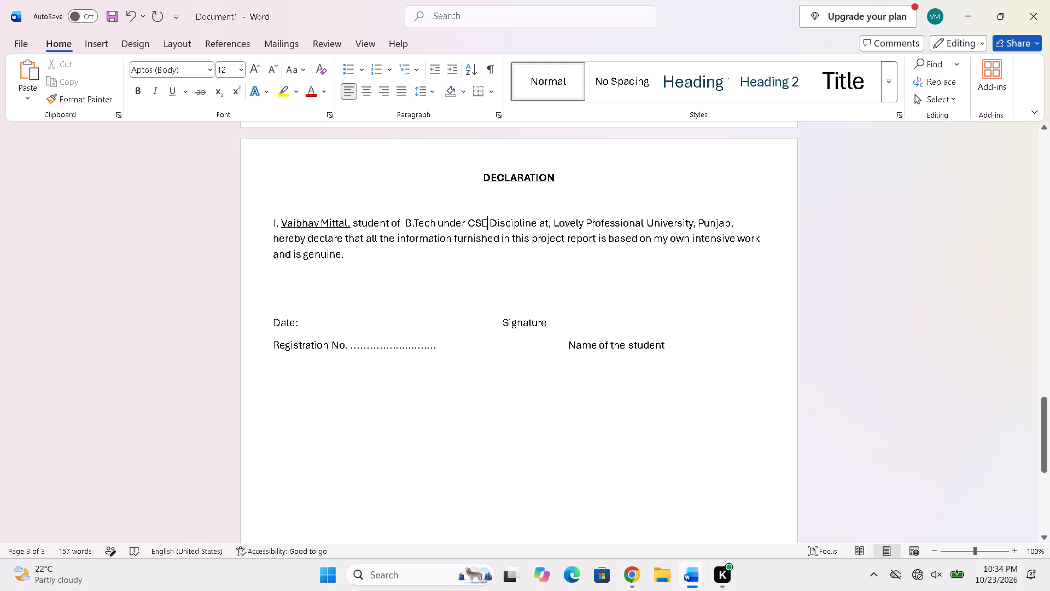
Fill in the declaration's Date line with "10/23/2026".
{"action": "left_click", "coordinate": [312, 316]}
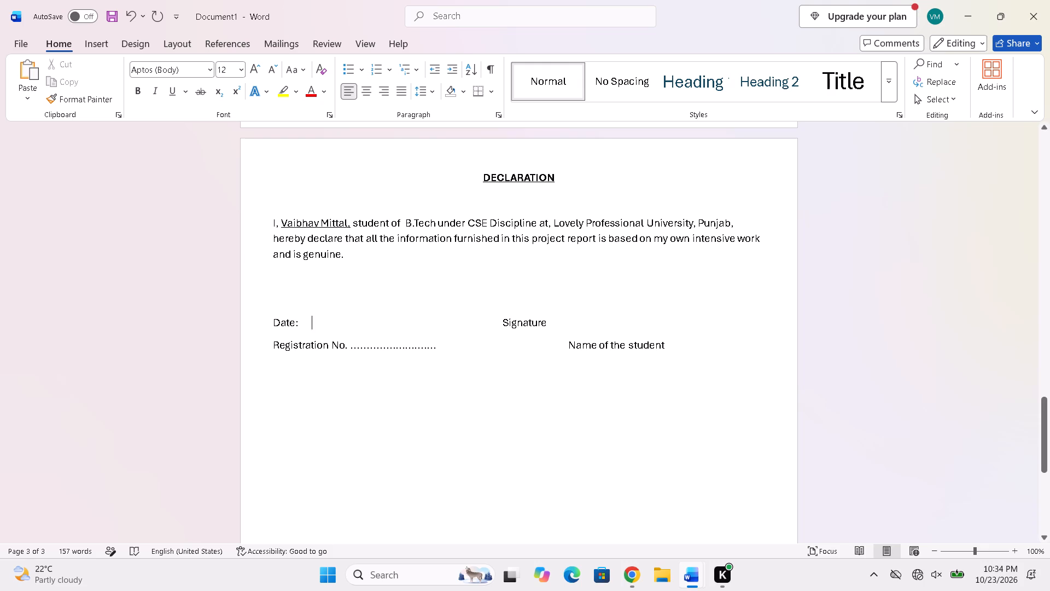
{"action": "left_click", "coordinate": [301, 319]}
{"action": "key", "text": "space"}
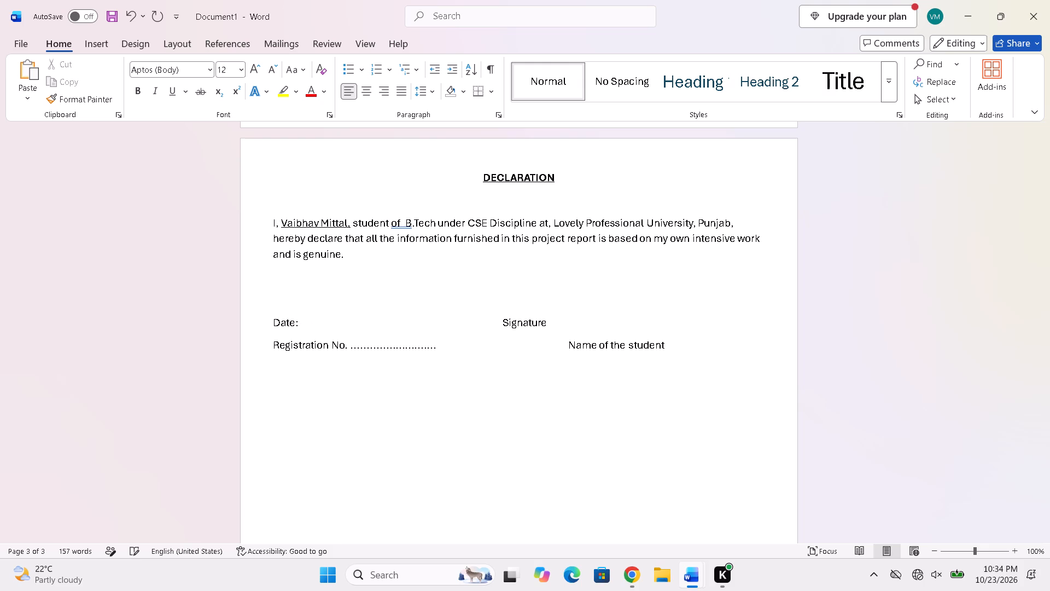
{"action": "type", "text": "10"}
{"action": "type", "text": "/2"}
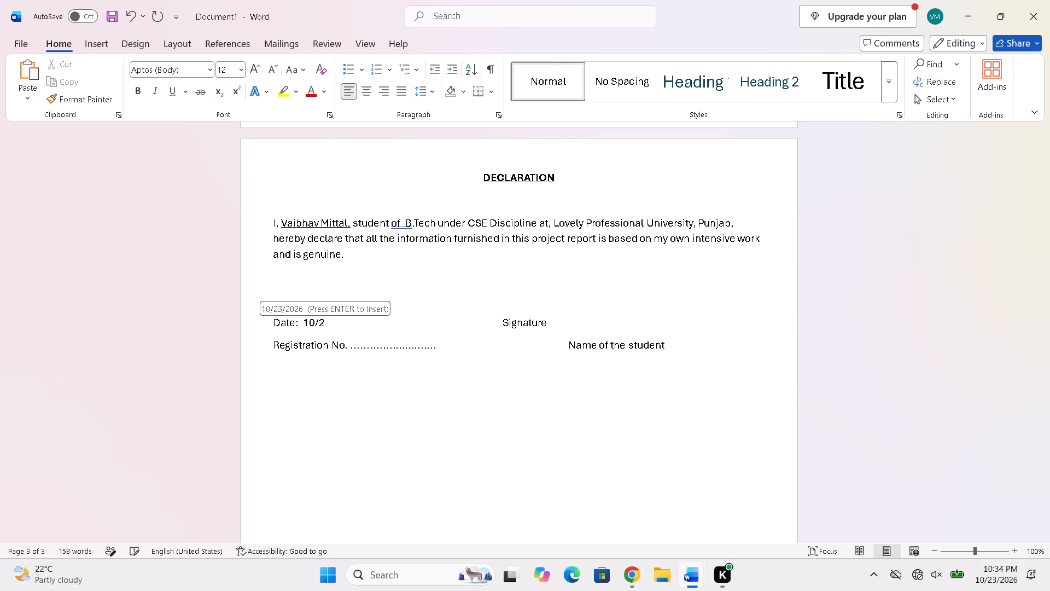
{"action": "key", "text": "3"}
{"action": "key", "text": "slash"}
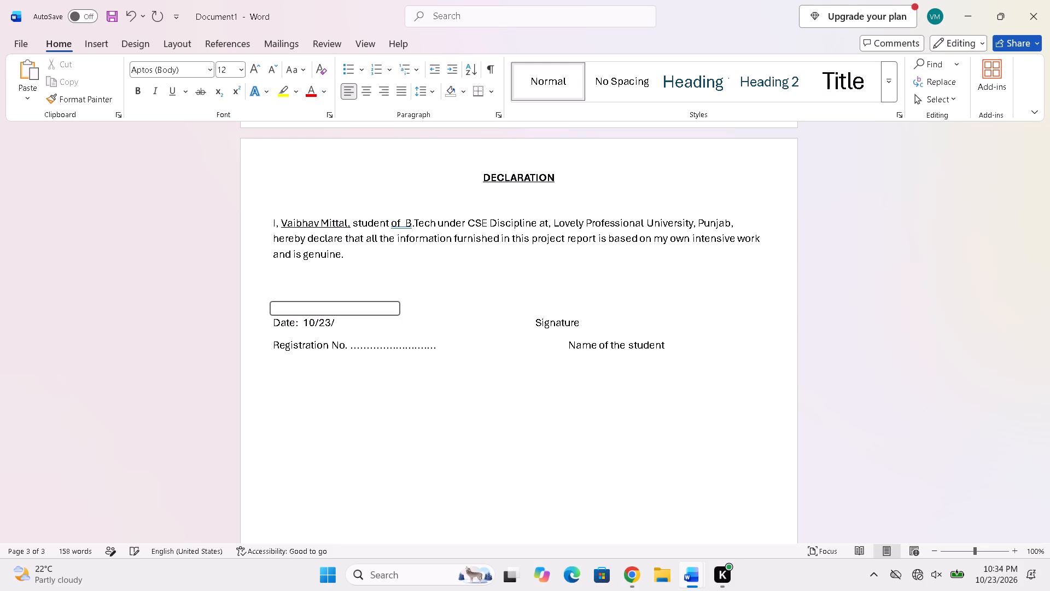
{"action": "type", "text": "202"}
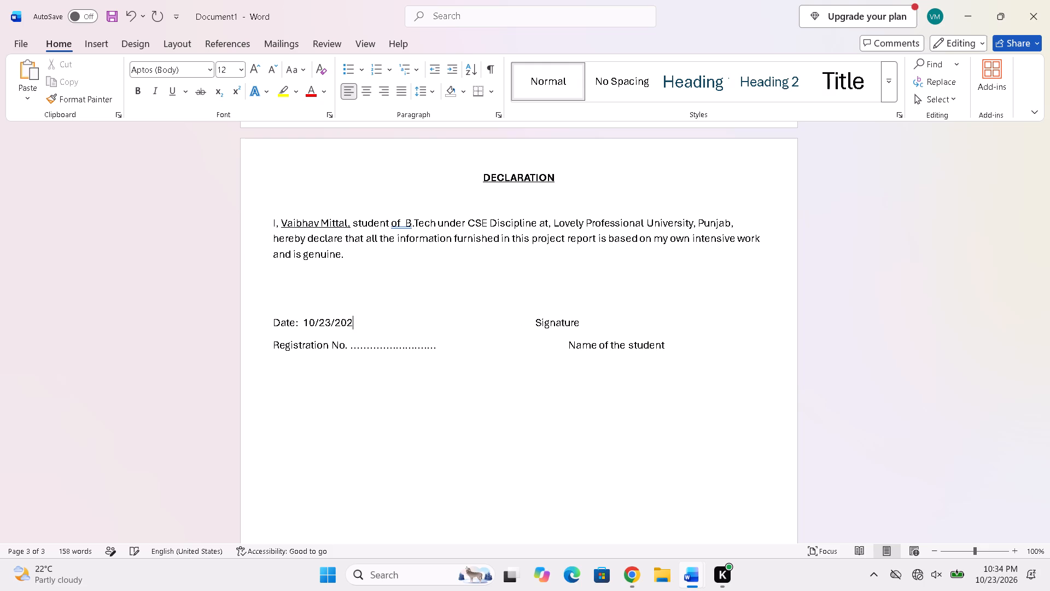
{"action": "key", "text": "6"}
Add spaces between the date and "Signature" so that "Signature" lines up above "Name of the student".
{"action": "left_click", "coordinate": [458, 322]}
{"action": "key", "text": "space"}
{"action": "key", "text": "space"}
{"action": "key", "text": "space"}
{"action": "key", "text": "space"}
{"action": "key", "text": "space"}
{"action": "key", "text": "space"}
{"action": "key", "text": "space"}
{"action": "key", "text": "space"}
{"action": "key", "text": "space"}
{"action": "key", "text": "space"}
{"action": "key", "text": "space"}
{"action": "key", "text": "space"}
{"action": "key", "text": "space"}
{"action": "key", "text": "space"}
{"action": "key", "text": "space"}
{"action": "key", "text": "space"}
Add a colon directly after "Signature" and enter the student's name as the signature.
{"action": "left_click", "coordinate": [620, 327]}
{"action": "left_click", "coordinate": [614, 322]}
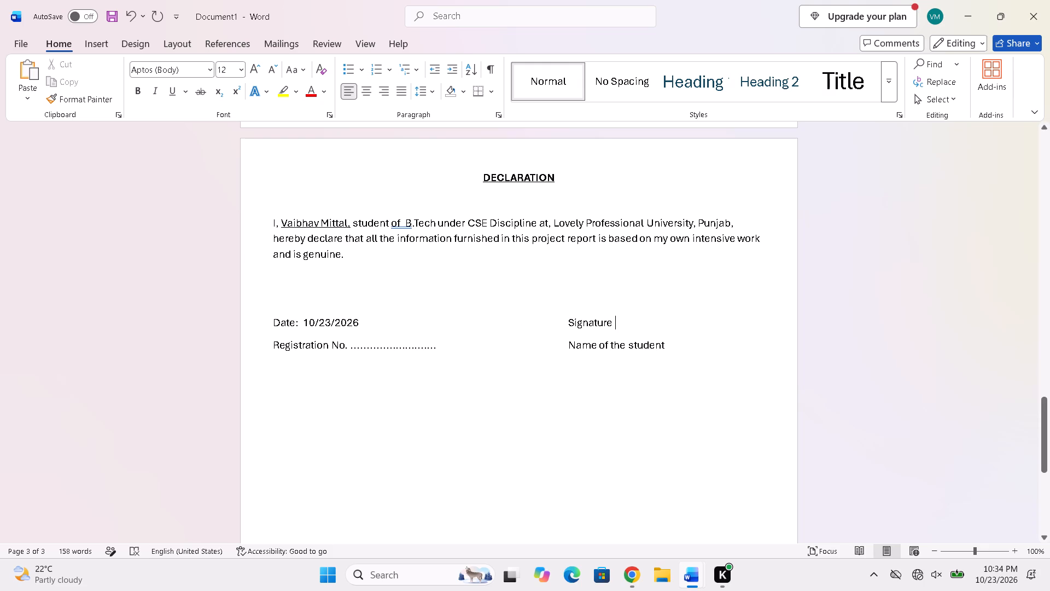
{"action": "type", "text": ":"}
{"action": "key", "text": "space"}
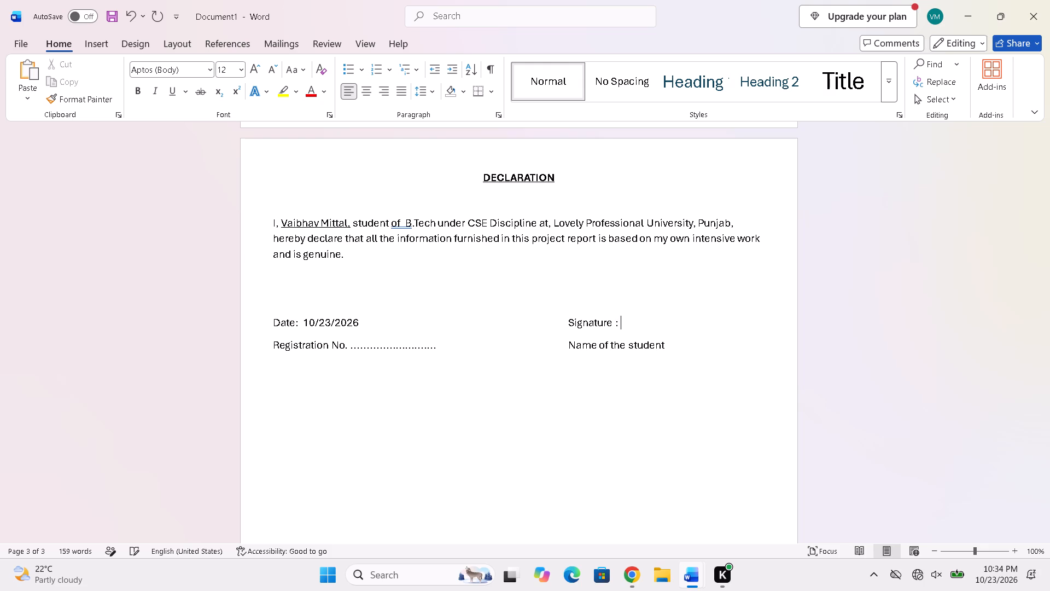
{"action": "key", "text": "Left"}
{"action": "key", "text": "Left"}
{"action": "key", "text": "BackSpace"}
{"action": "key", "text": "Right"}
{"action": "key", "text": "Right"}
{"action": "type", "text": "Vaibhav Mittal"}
Replace the dotted placeholder after "Registration No." with the student's registration number.
{"action": "left_click", "coordinate": [441, 349]}
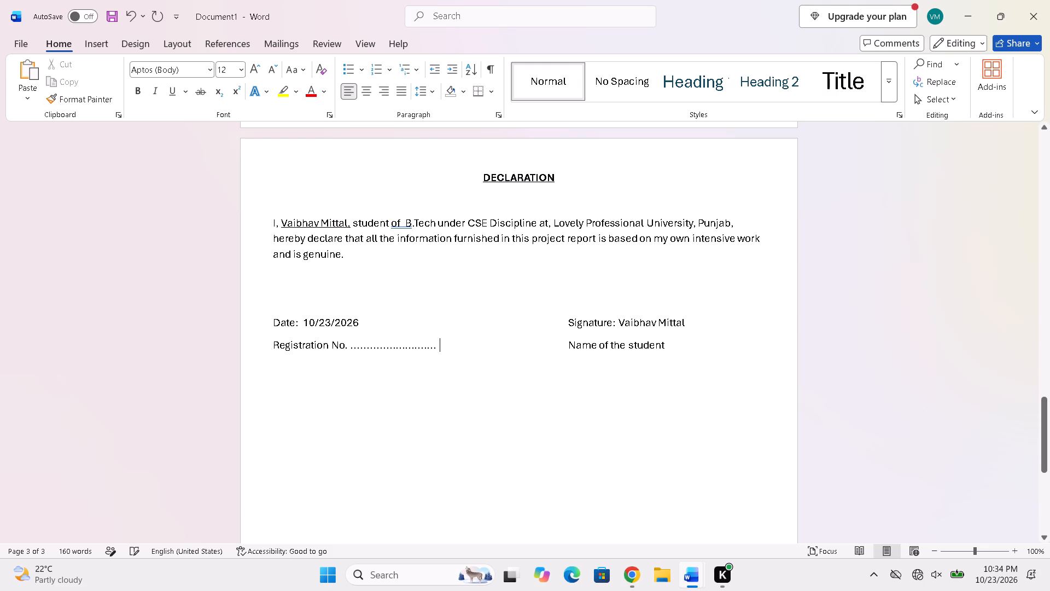
{"action": "key", "text": "Left"}
{"action": "key", "text": "BackSpace"}
{"action": "key", "text": "BackSpace"}
{"action": "key", "text": "BackSpace"}
{"action": "key", "text": "BackSpace"}
{"action": "key", "text": "BackSpace"}
{"action": "key", "text": "BackSpace"}
{"action": "key", "text": "BackSpace"}
{"action": "key", "text": "BackSpace"}
{"action": "key", "text": "BackSpace"}
{"action": "key", "text": "BackSpace"}
{"action": "key", "text": "BackSpace"}
{"action": "key", "text": "BackSpace"}
{"action": "key", "text": "BackSpace"}
{"action": "key", "text": "BackSpace"}
{"action": "key", "text": "BackSpace"}
{"action": "key", "text": "BackSpace"}
{"action": "key", "text": "BackSpace"}
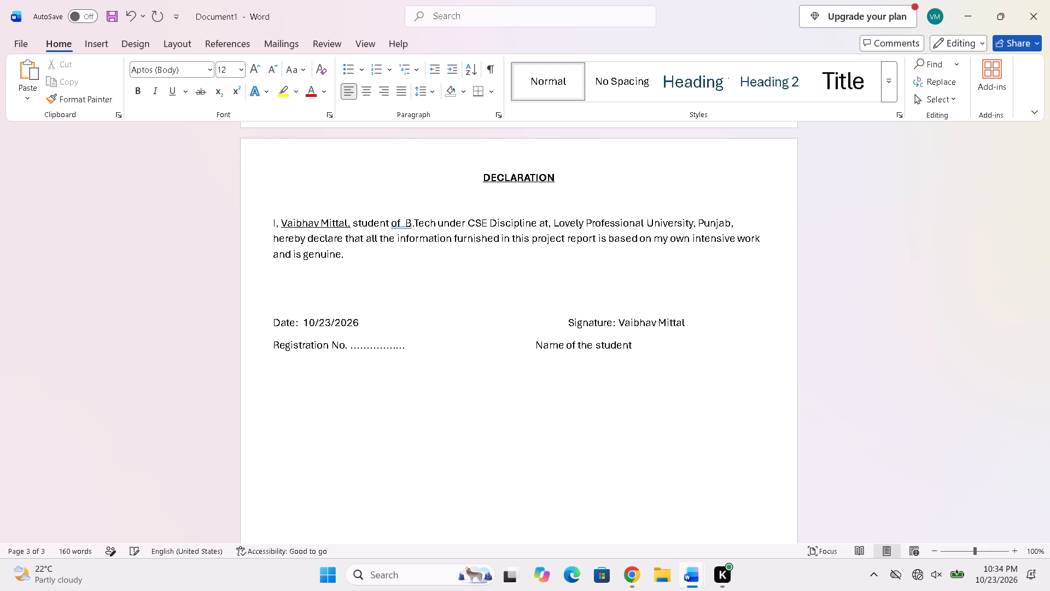
{"action": "key", "text": "BackSpace"}
{"action": "key", "text": "BackSpace"}
{"action": "key", "text": "BackSpace"}
{"action": "key", "text": "BackSpace"}
{"action": "key", "text": "BackSpace"}
{"action": "key", "text": "BackSpace"}
{"action": "key", "text": "BackSpace"}
{"action": "key", "text": "BackSpace"}
{"action": "key", "text": "BackSpace"}
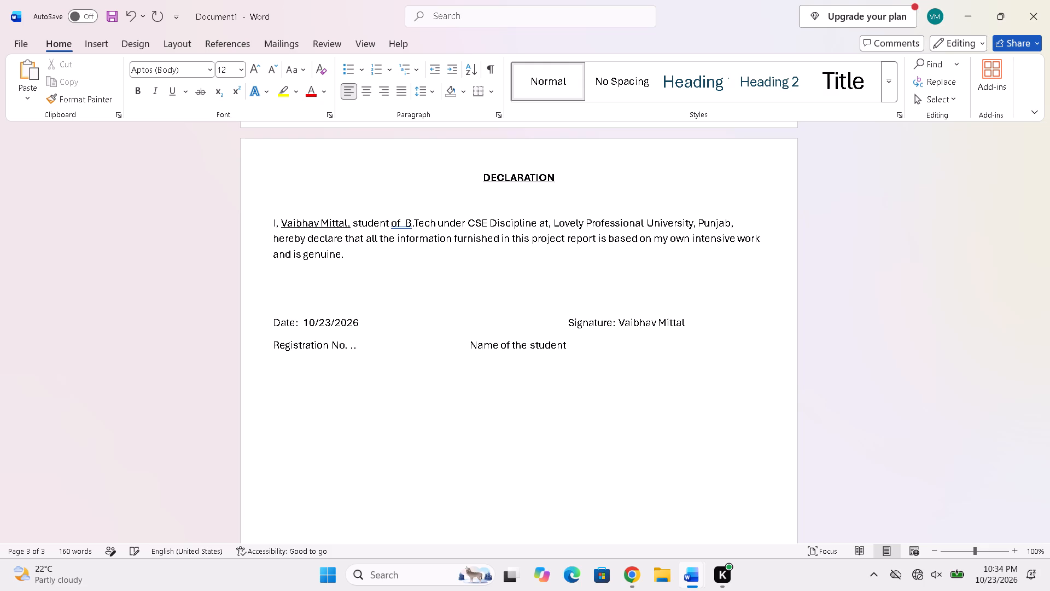
{"action": "key", "text": "BackSpace"}
{"action": "key", "text": "BackSpace"}
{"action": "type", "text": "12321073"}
Add spaces after the registration number so that "Name of the student" lines up below "Signature".
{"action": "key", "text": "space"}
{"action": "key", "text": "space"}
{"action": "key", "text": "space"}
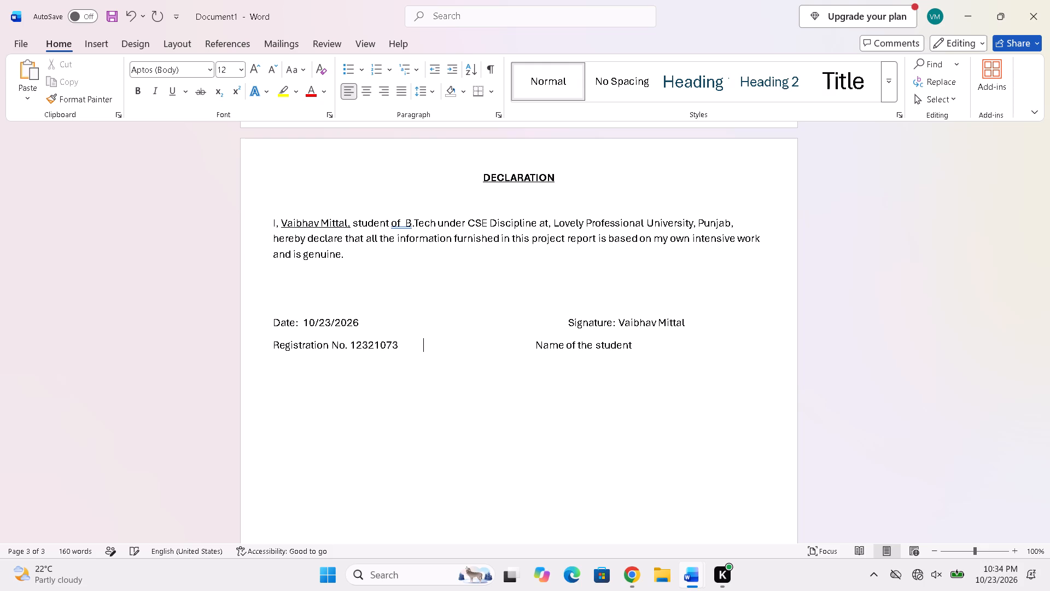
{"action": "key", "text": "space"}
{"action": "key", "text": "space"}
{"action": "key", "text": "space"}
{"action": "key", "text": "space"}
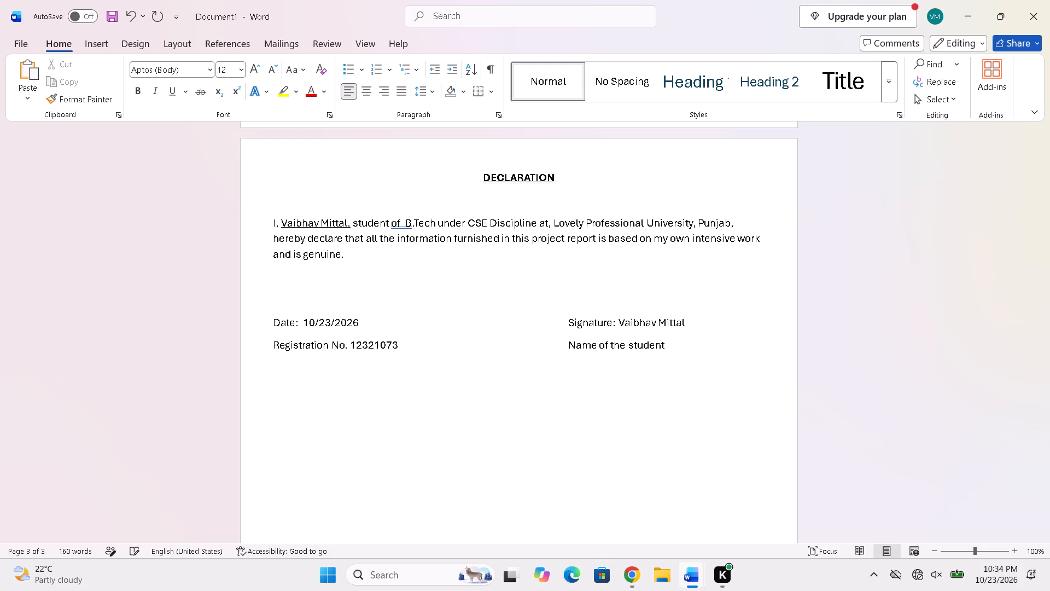
Add a colon and the student's name, with capitalised initials, after "Name of the student" on the declaration page.
{"action": "left_click", "coordinate": [668, 346]}
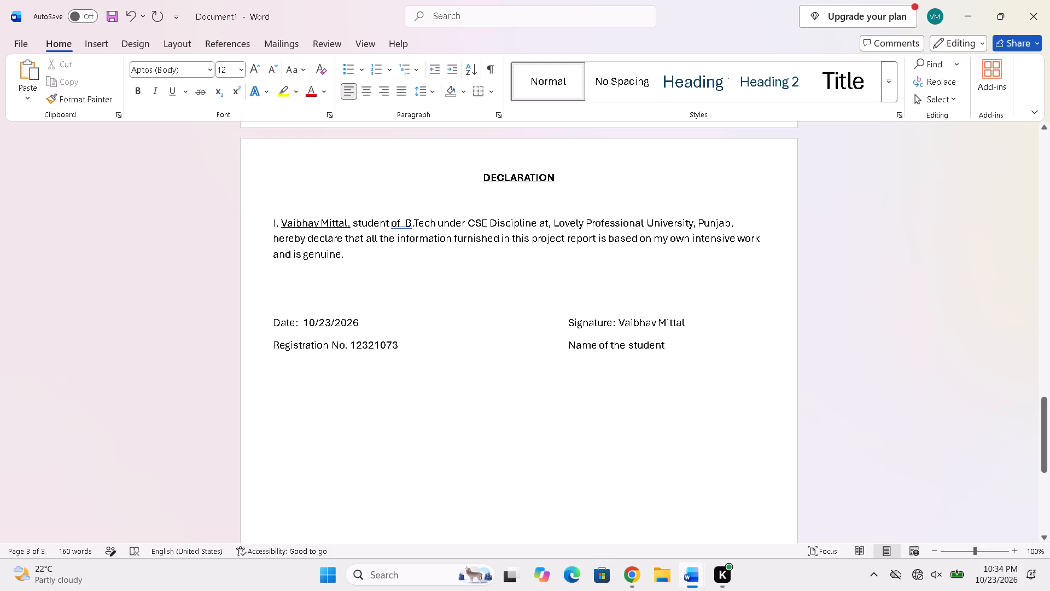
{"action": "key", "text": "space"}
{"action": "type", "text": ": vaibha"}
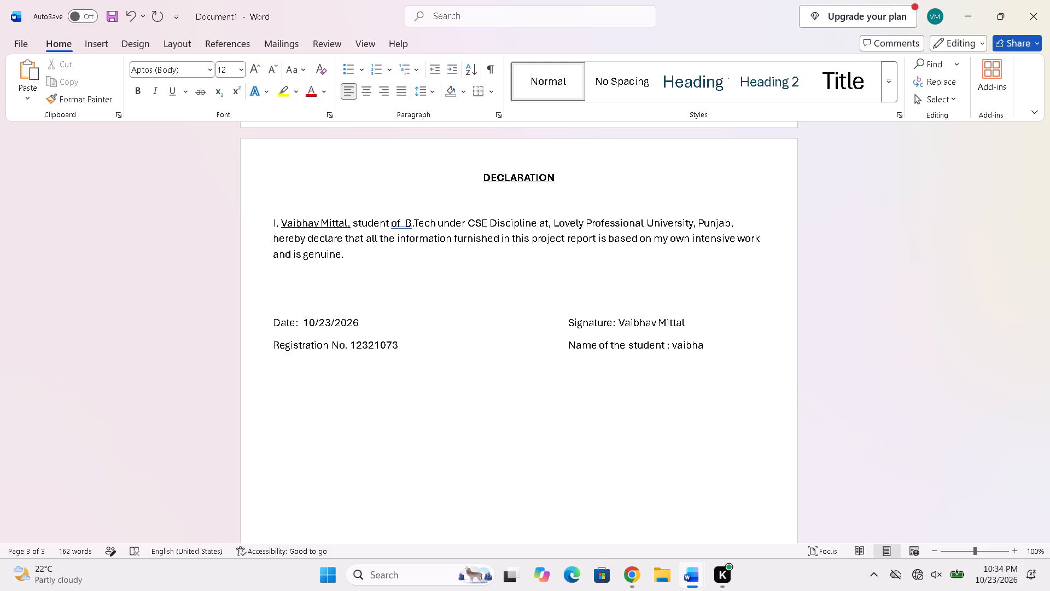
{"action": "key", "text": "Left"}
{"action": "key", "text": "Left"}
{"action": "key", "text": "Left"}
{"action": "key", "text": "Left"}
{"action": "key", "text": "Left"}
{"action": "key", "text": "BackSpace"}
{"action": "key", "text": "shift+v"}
{"action": "left_click", "coordinate": [711, 345]}
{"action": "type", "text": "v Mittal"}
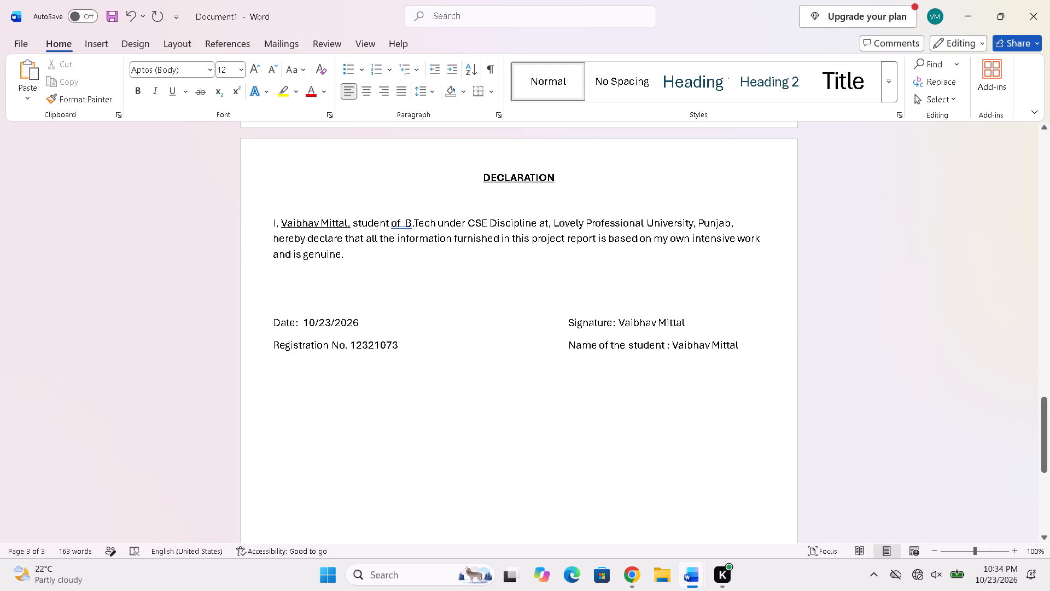
Remove the extra space before "B.Tech" in the declaration paragraph.
{"action": "left_click", "coordinate": [406, 222]}
{"action": "key", "text": "BackSpace"}
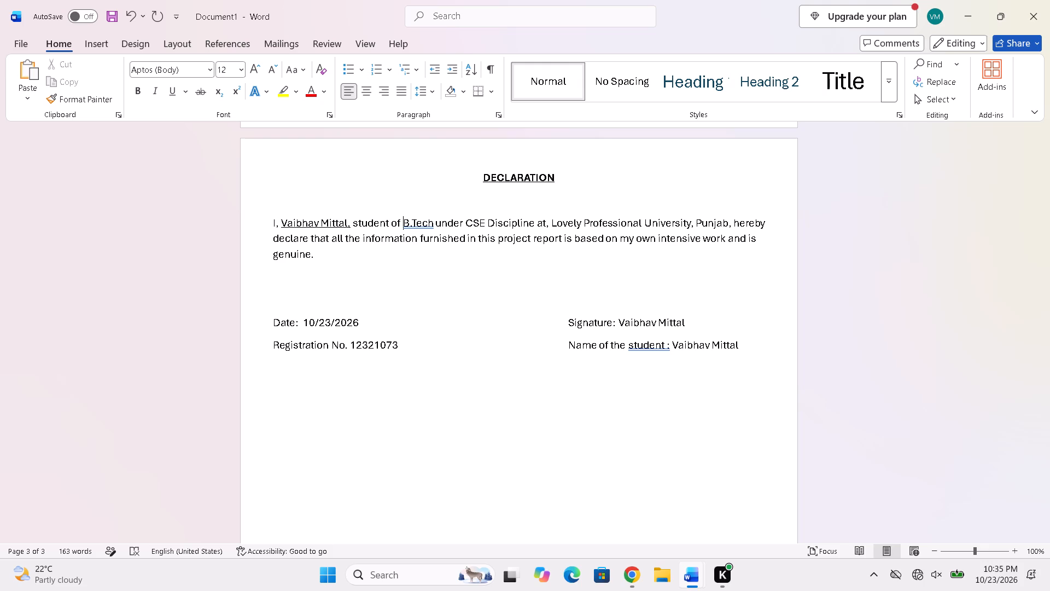
Capitalise "Student" in the "Name of the student" label and remove the space before its colon.
{"action": "left_click", "coordinate": [631, 345]}
{"action": "key", "text": "BackSpace"}
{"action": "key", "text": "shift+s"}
{"action": "key", "text": "Right"}
{"action": "key", "text": "Right"}
{"action": "key", "text": "Right"}
{"action": "key", "text": "Right"}
{"action": "key", "text": "Right"}
{"action": "key", "text": "Right"}
{"action": "key", "text": "Right"}
{"action": "key", "text": "BackSpace"}
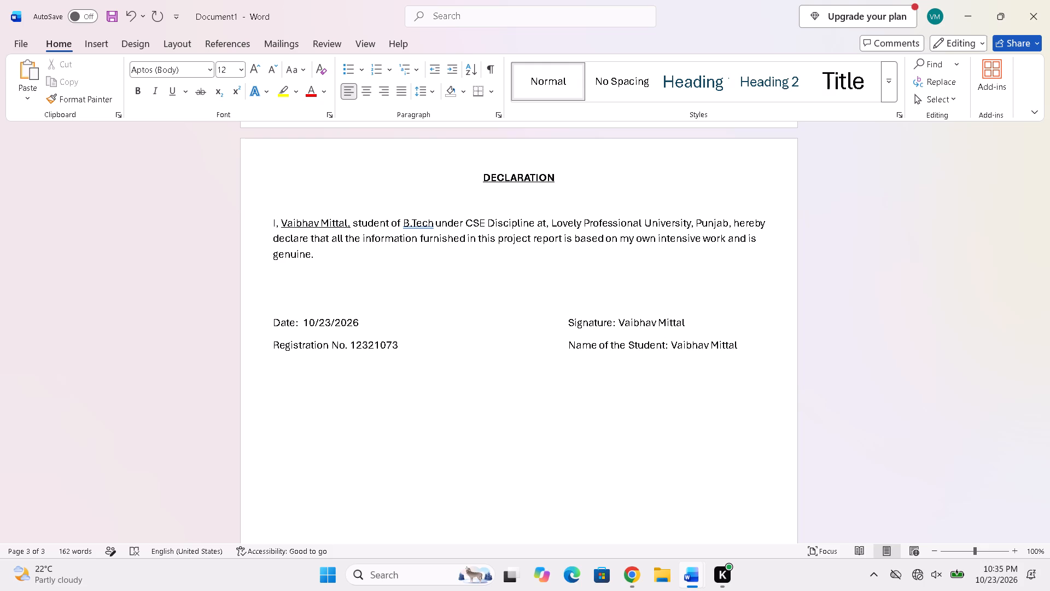
Add eleven blank lines below the registration number and student name line of the declaration.
{"action": "left_click", "coordinate": [747, 350]}
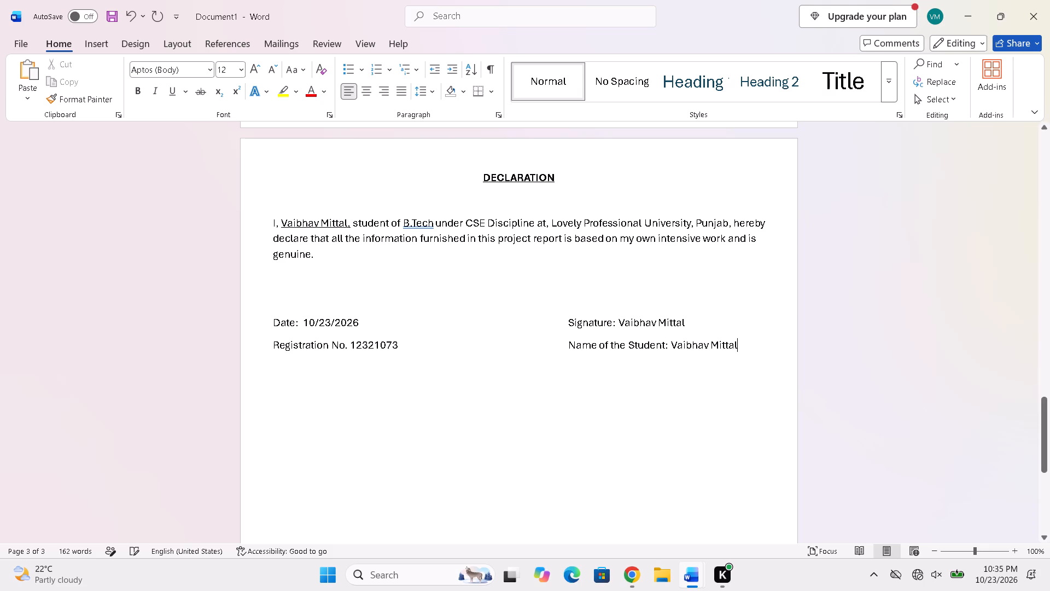
{"action": "key", "text": "Return"}
{"action": "key", "text": "Return"}
{"action": "key", "text": "Return"}
{"action": "key", "text": "Return"}
{"action": "key", "text": "Return"}
{"action": "key", "text": "Return"}
{"action": "key", "text": "Return"}
{"action": "key", "text": "Return"}
{"action": "key", "text": "Return"}
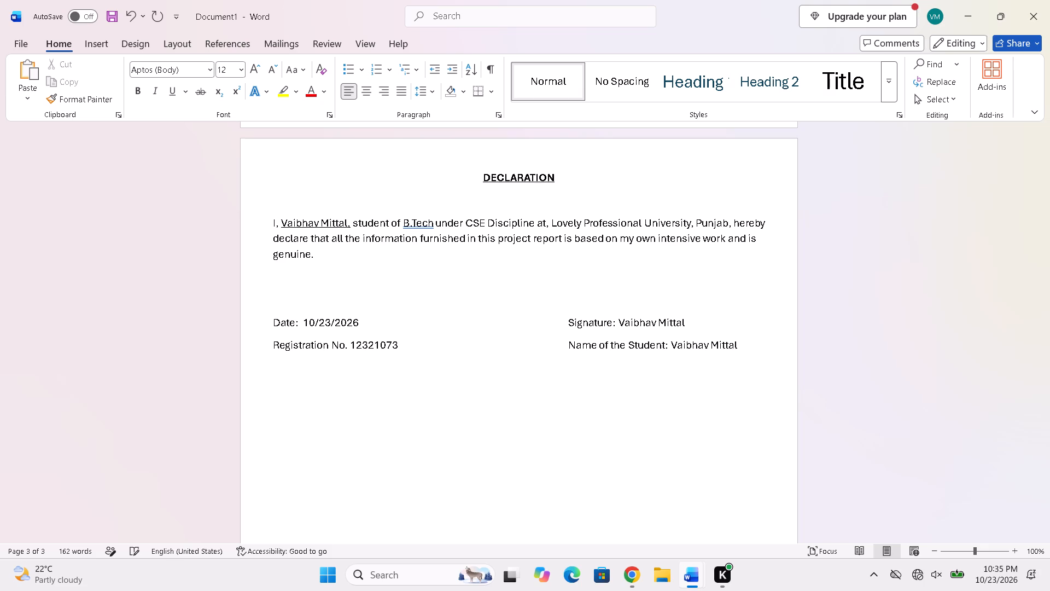
{"action": "key", "text": "Return"}
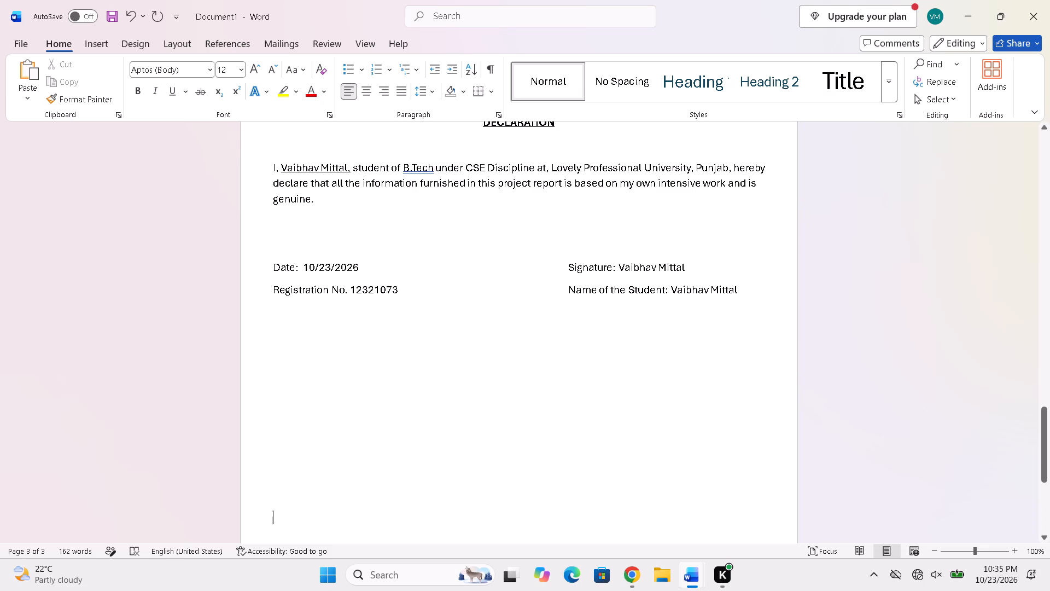
{"action": "key", "text": "Return"}
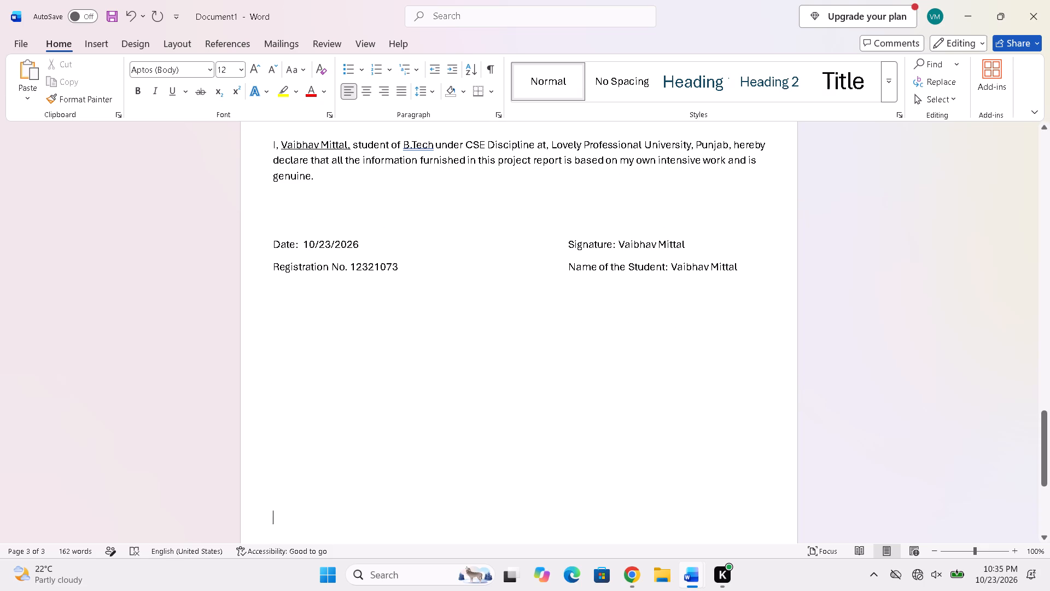
Insert a space in "B.Tech" in the declaration paragraph so it reads "B. Tech".
{"action": "left_click", "coordinate": [413, 144]}
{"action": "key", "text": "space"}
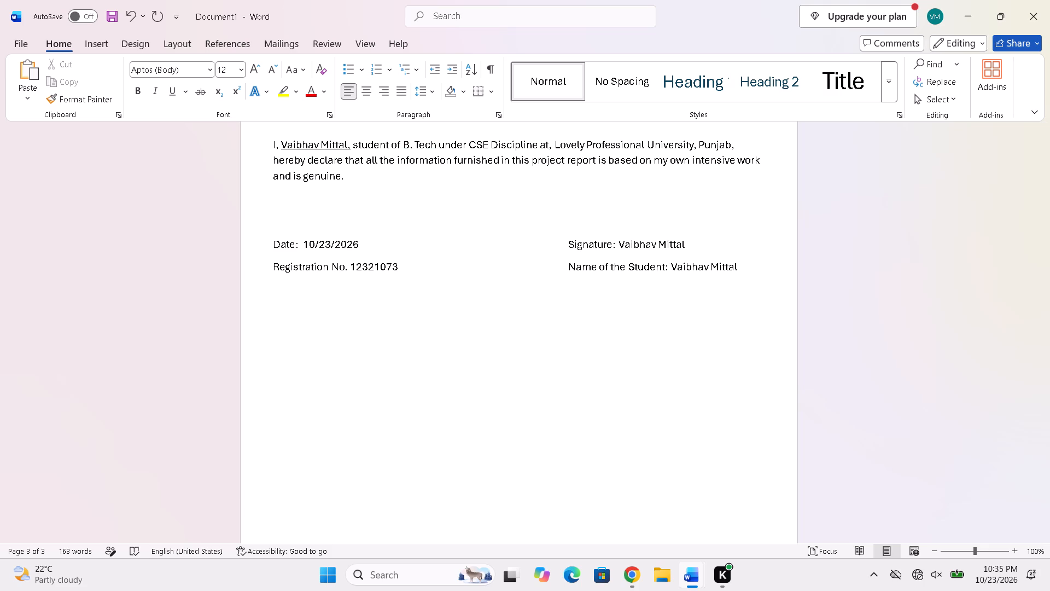
Add more blank lines after the declaration until the document continues onto a fourth page.
{"action": "scroll", "coordinate": [438, 247], "scroll_direction": "down", "scroll_amount": 2}
{"action": "left_click", "coordinate": [341, 399]}
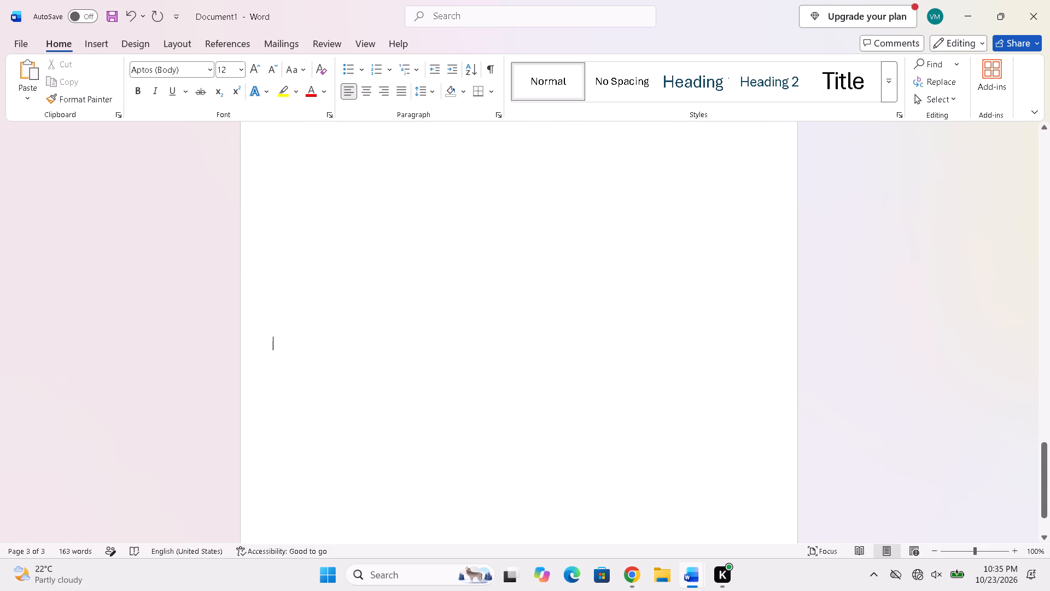
{"action": "key", "text": "Return"}
{"action": "key", "text": "Return"}
{"action": "key", "text": "Return"}
{"action": "key", "text": "Return"}
{"action": "key", "text": "Return"}
{"action": "key", "text": "Return"}
{"action": "key", "text": "Return"}
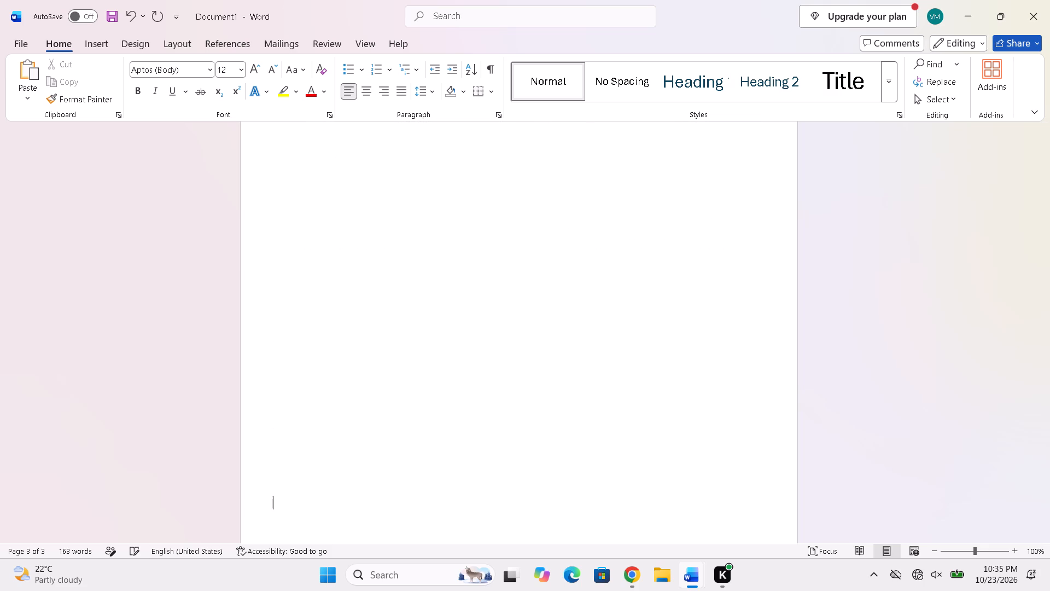
{"action": "key", "text": "Return"}
{"action": "key", "text": "Return"}
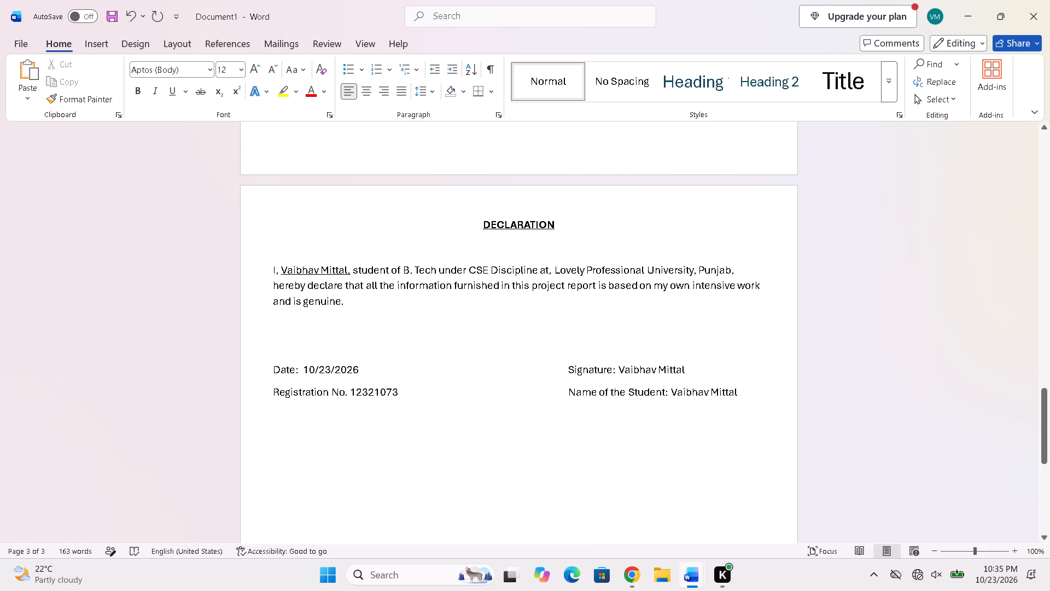
{"action": "scroll", "coordinate": [341, 399], "scroll_direction": "down", "scroll_amount": 3}
{"action": "key", "text": "Return"}
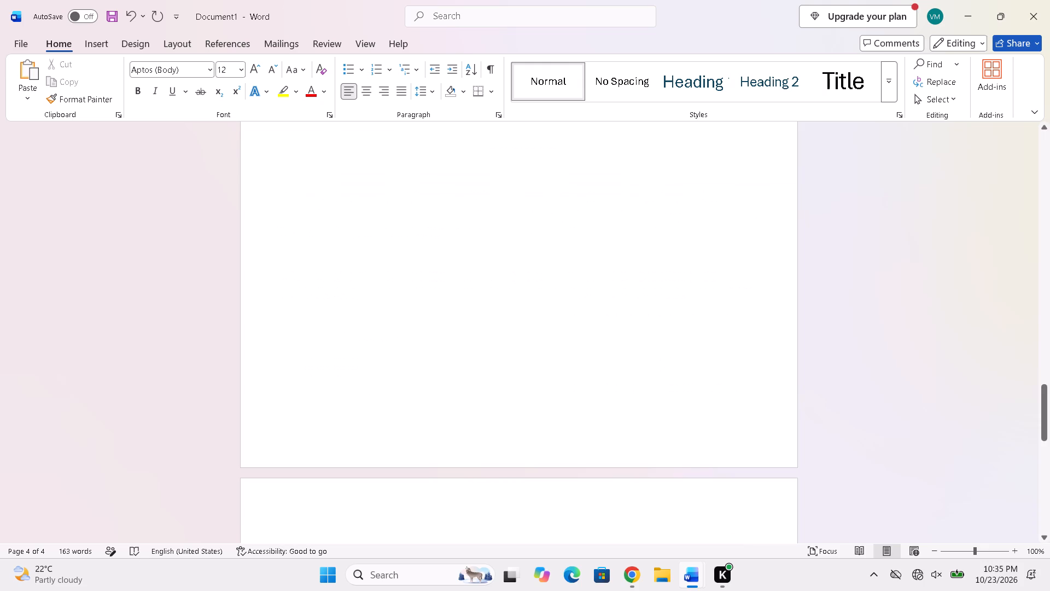
Switch to Chrome, where the Cancer-Prediction repository is open on GitHub.
{"action": "left_click", "coordinate": [639, 576]}
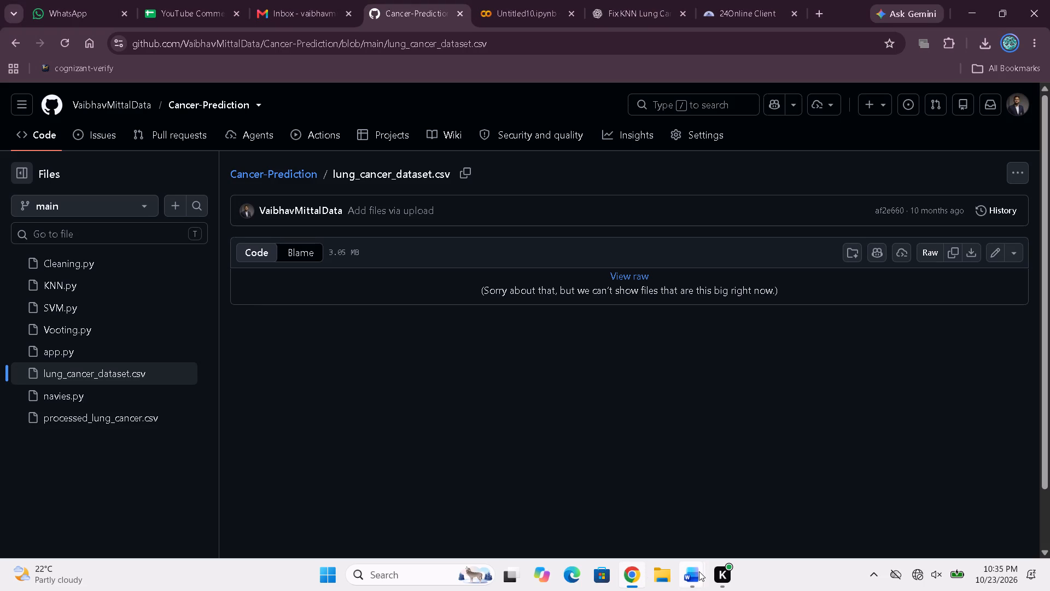
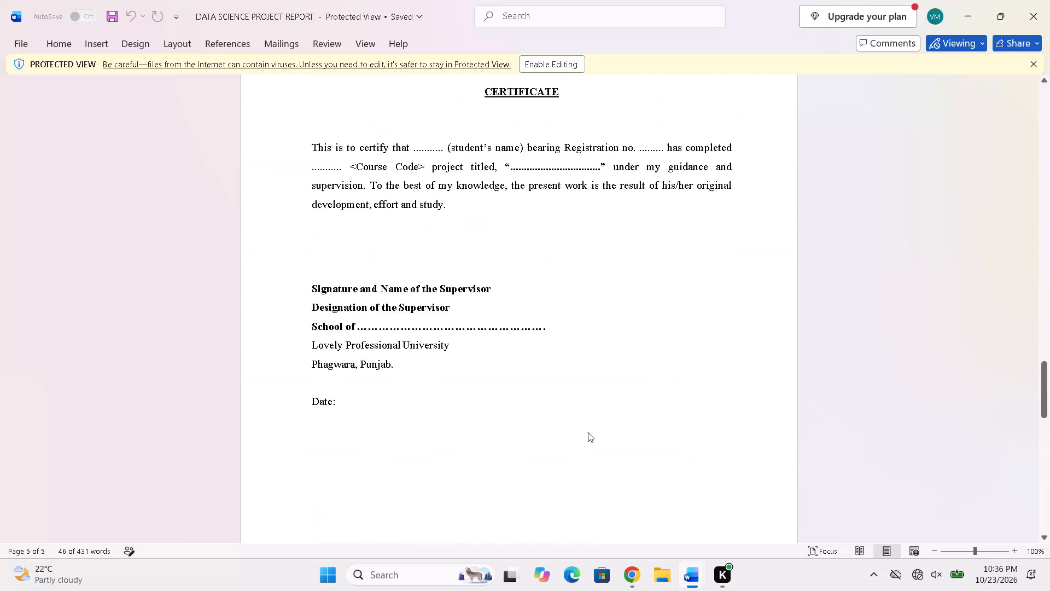
Review the contents list in the DATA SCIENCE PROJECT REPORT template.
{"action": "scroll", "coordinate": [588, 432], "scroll_direction": "up", "scroll_amount": 6}
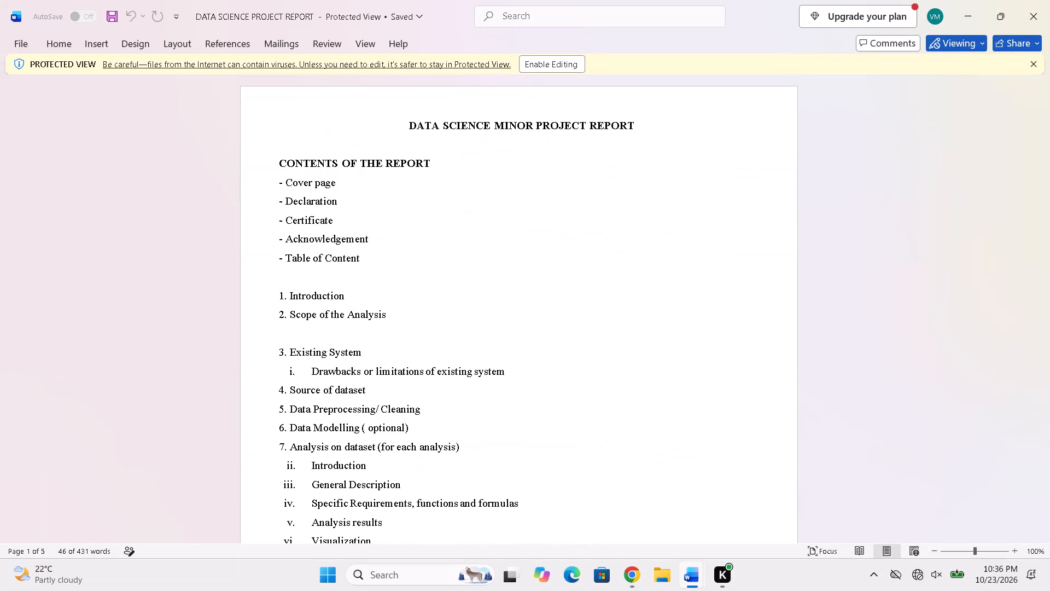
{"action": "scroll", "coordinate": [569, 296], "scroll_direction": "down", "scroll_amount": 1}
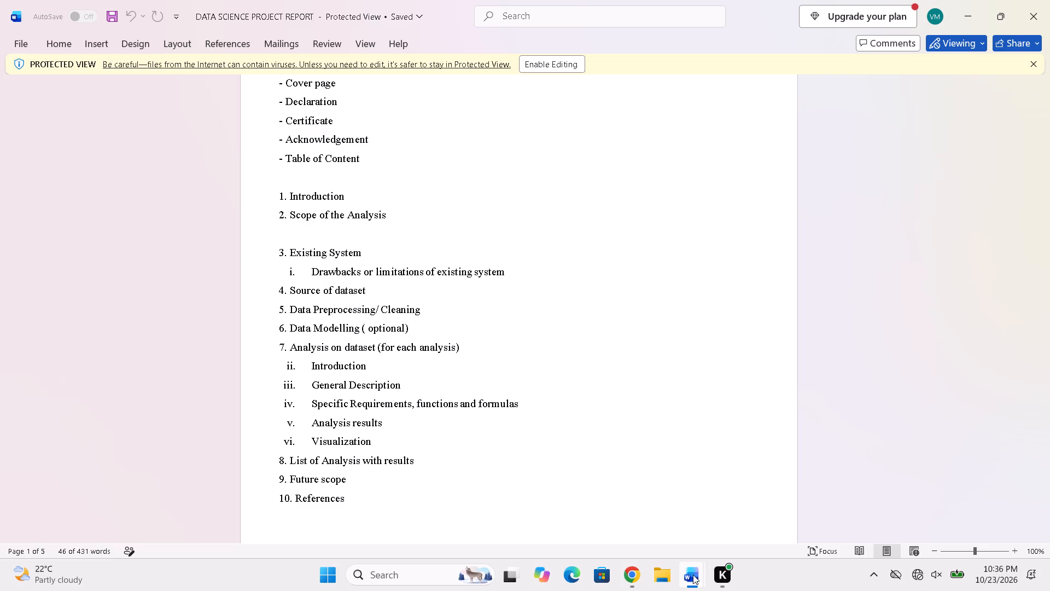
Switch from the report template to the Document1 window.
{"action": "left_click", "coordinate": [635, 520]}
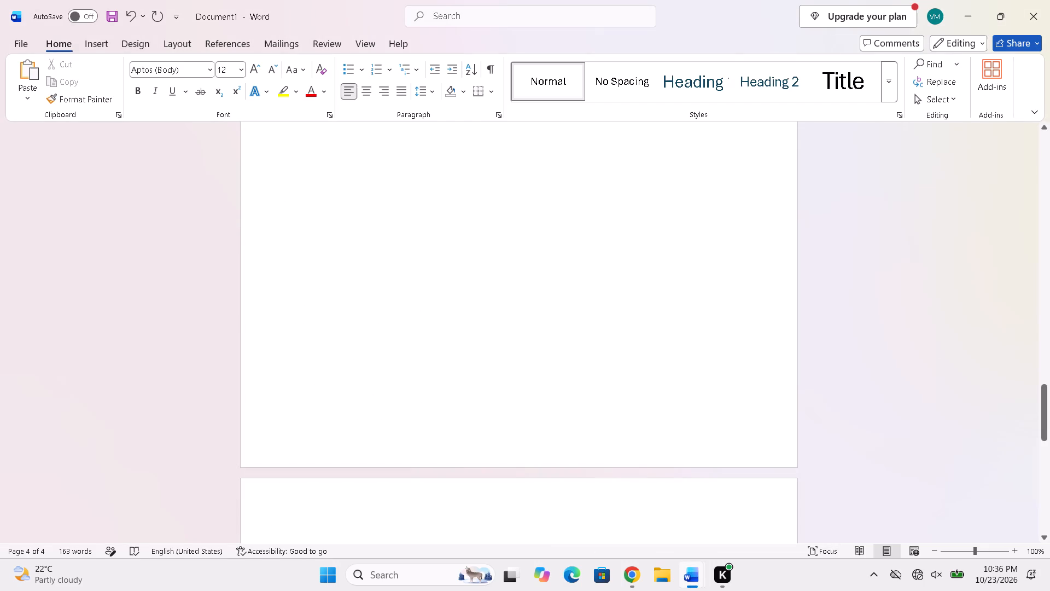
Connect the computer to the Hostel Wi-Fi network without enabling automatic connection.
{"action": "left_click", "coordinate": [924, 577]}
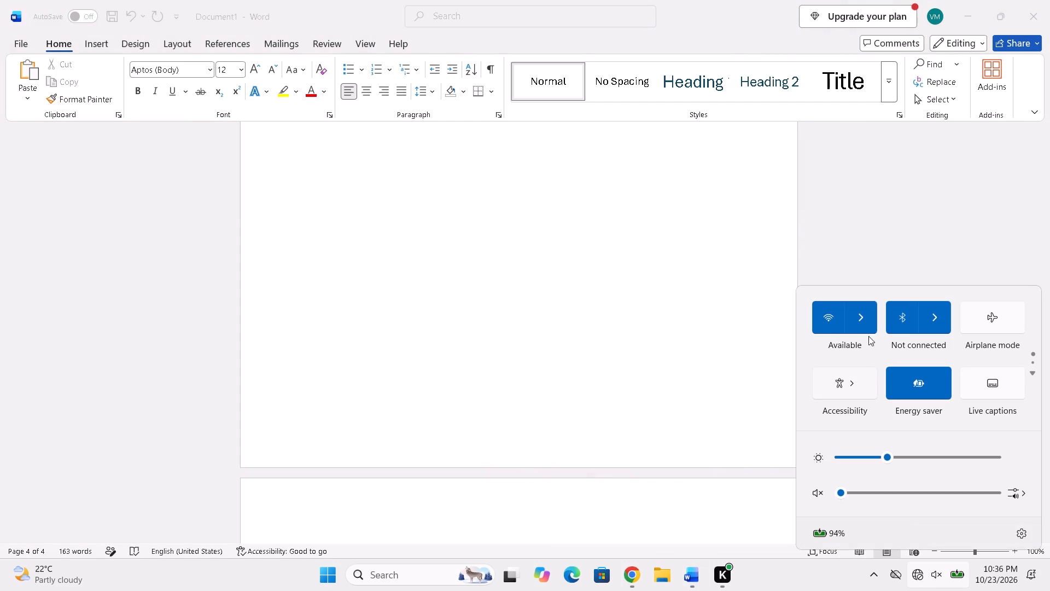
{"action": "left_click", "coordinate": [866, 329]}
{"action": "left_click", "coordinate": [865, 334]}
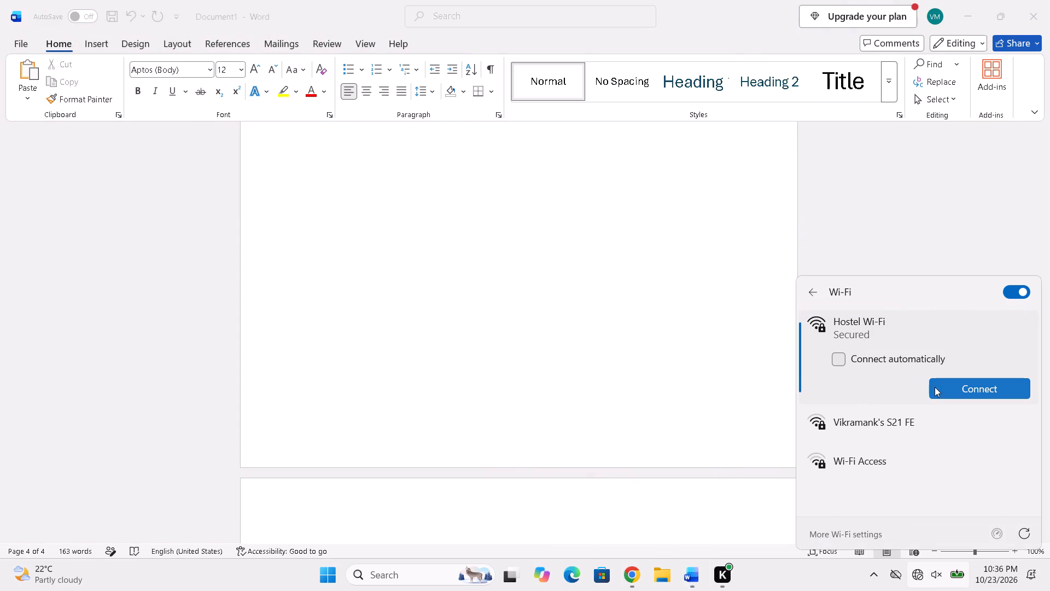
{"action": "left_click", "coordinate": [939, 391]}
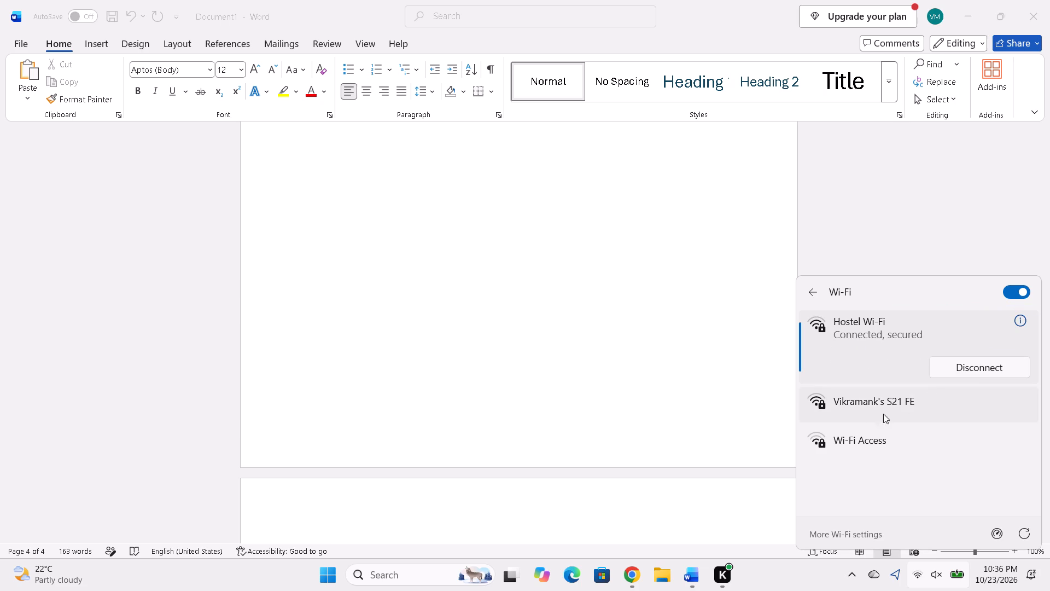
{"action": "double_click", "coordinate": [634, 562]}
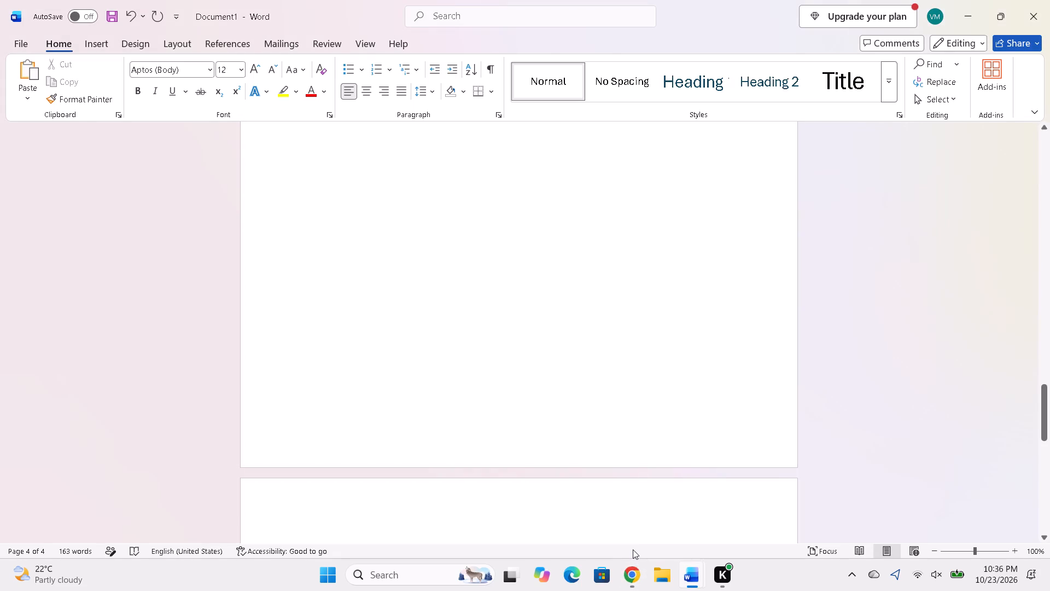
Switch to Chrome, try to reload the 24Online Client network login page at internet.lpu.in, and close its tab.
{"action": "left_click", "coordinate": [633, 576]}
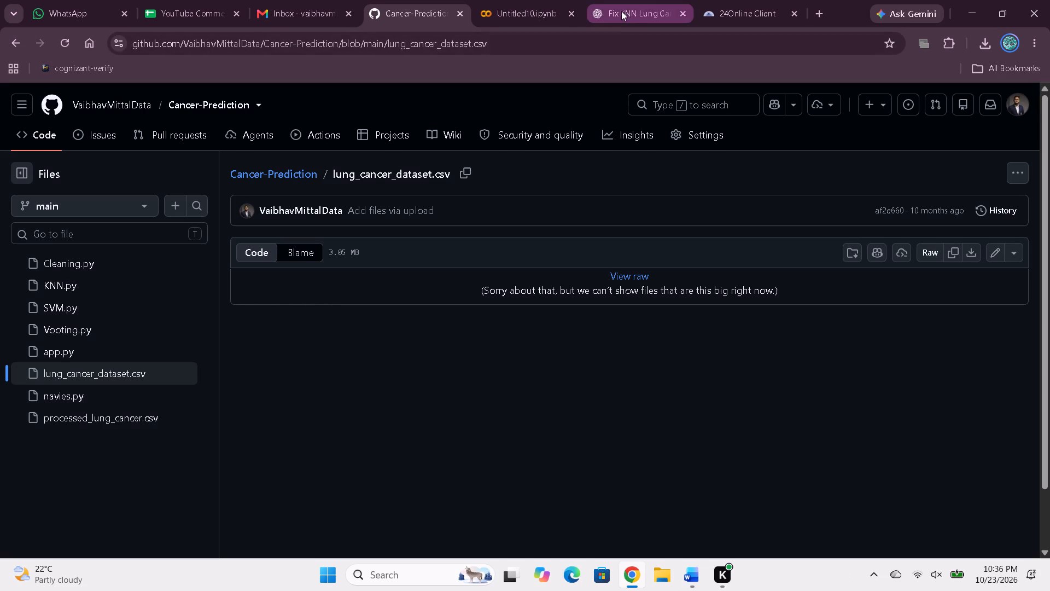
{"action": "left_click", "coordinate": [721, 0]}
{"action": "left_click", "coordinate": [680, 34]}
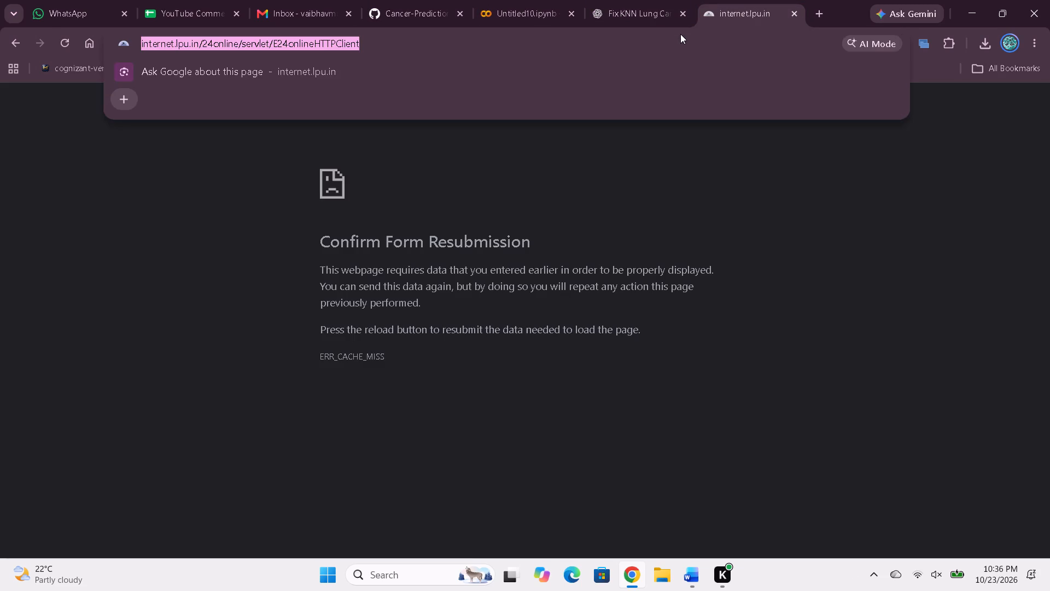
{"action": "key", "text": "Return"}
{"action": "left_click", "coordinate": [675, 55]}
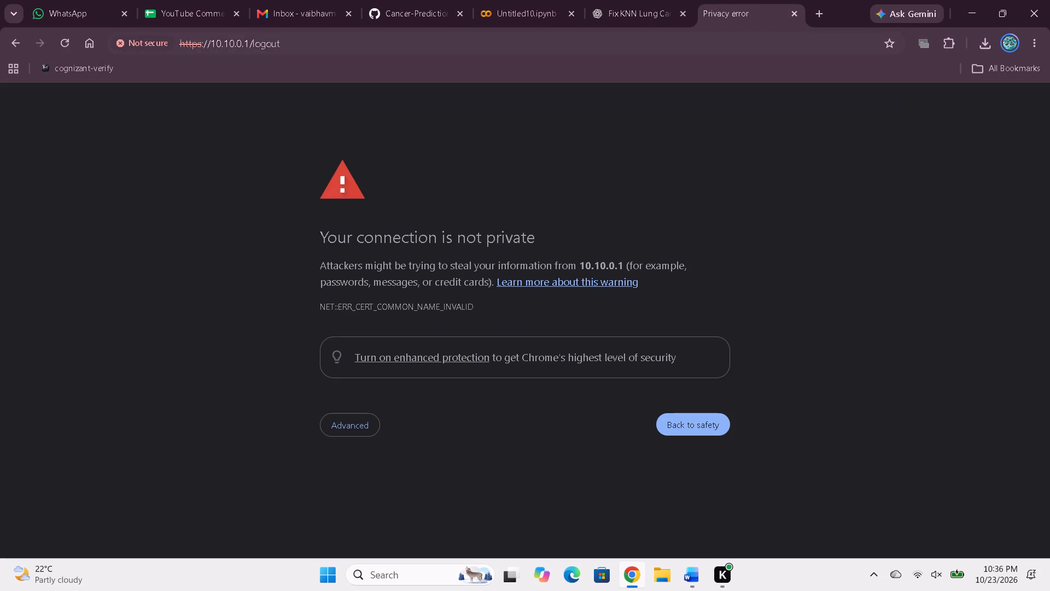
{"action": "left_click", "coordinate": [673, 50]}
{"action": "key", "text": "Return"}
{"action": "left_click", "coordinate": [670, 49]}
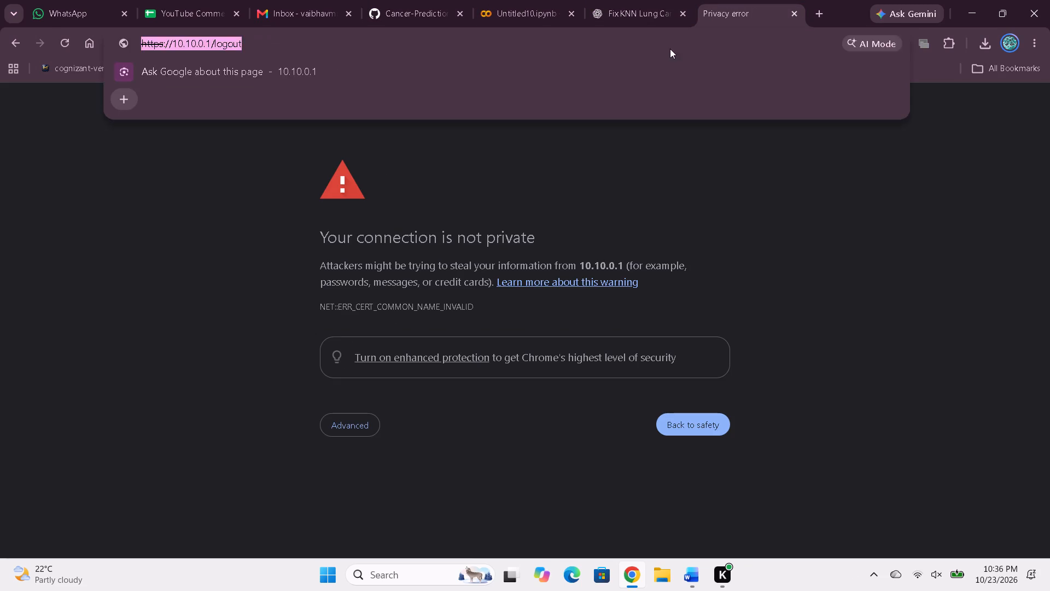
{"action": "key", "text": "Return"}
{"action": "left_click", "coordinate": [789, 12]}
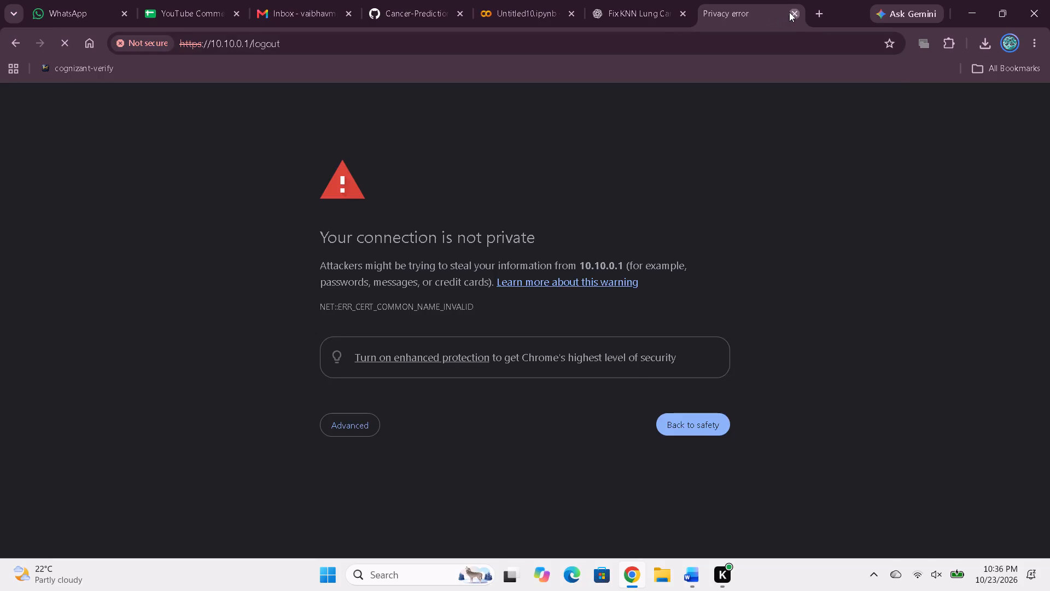
Switch to Chrome and open the university's internet login page (internet.lpu.in) in a new browser tab.
{"action": "left_click", "coordinate": [812, 12]}
{"action": "type", "text": "in"}
{"action": "key", "text": "Return"}
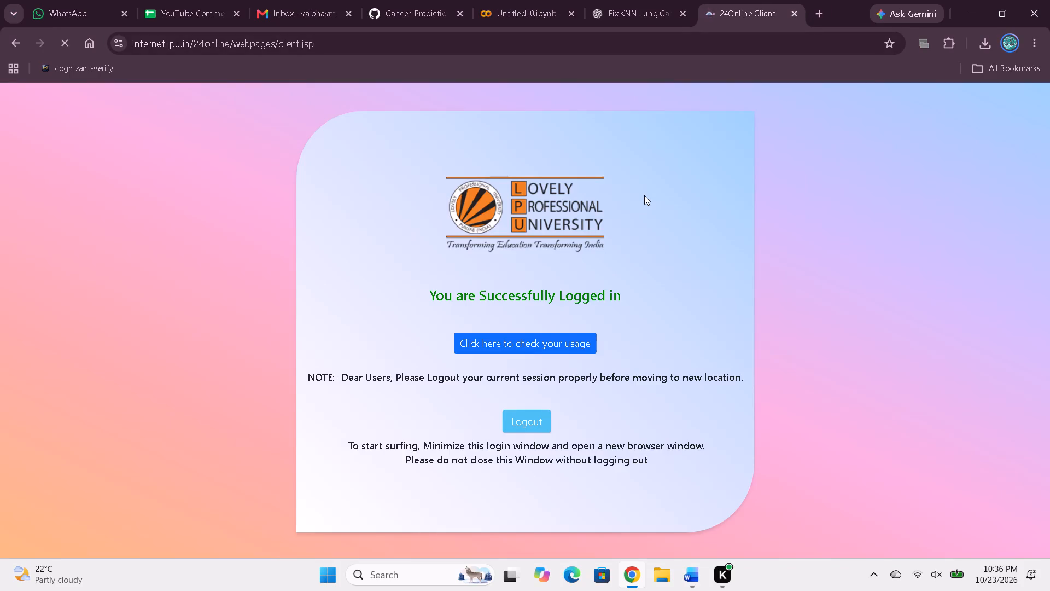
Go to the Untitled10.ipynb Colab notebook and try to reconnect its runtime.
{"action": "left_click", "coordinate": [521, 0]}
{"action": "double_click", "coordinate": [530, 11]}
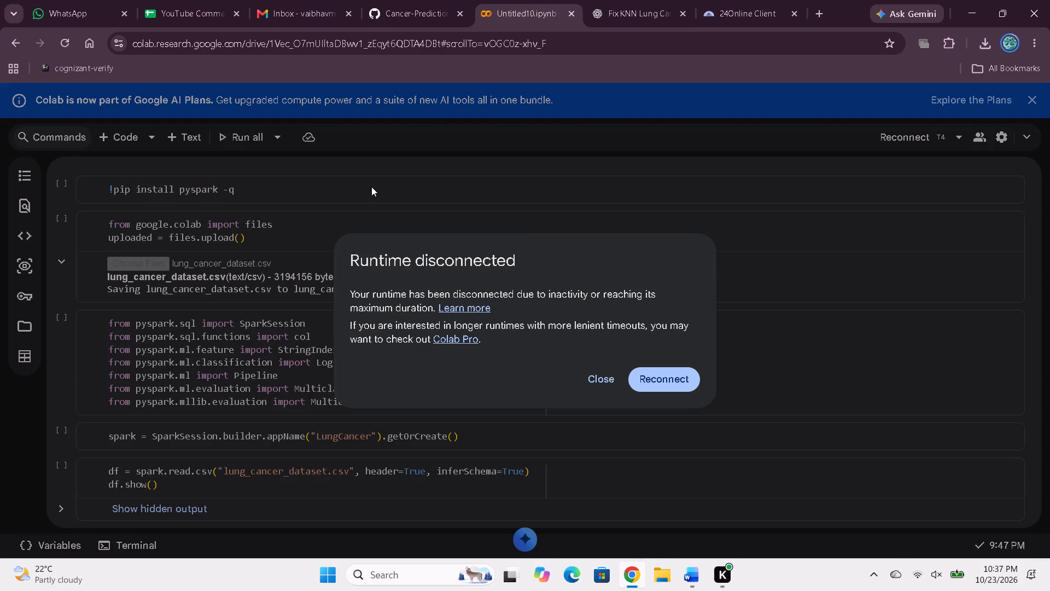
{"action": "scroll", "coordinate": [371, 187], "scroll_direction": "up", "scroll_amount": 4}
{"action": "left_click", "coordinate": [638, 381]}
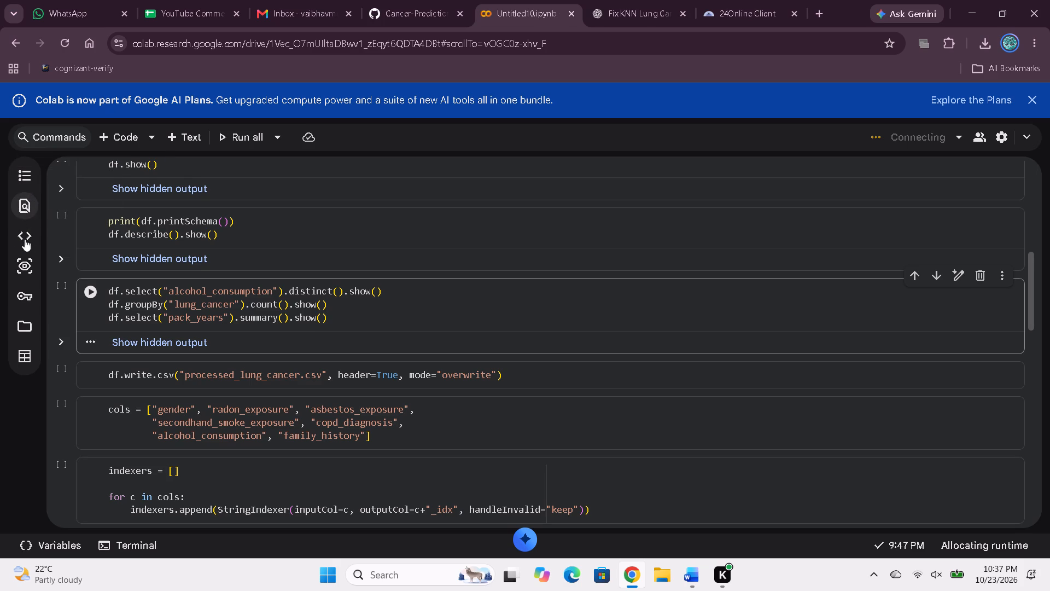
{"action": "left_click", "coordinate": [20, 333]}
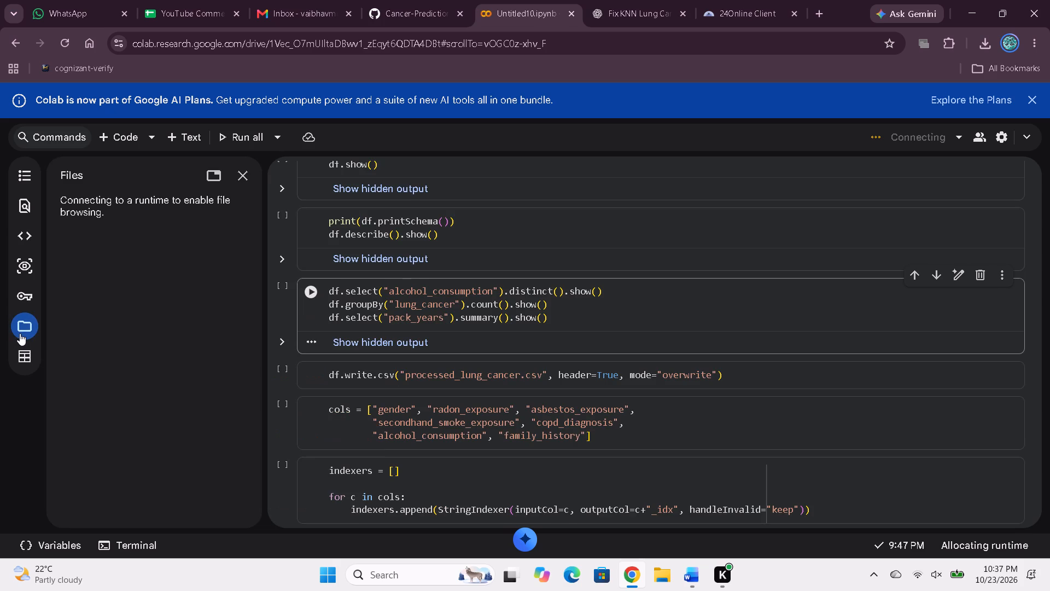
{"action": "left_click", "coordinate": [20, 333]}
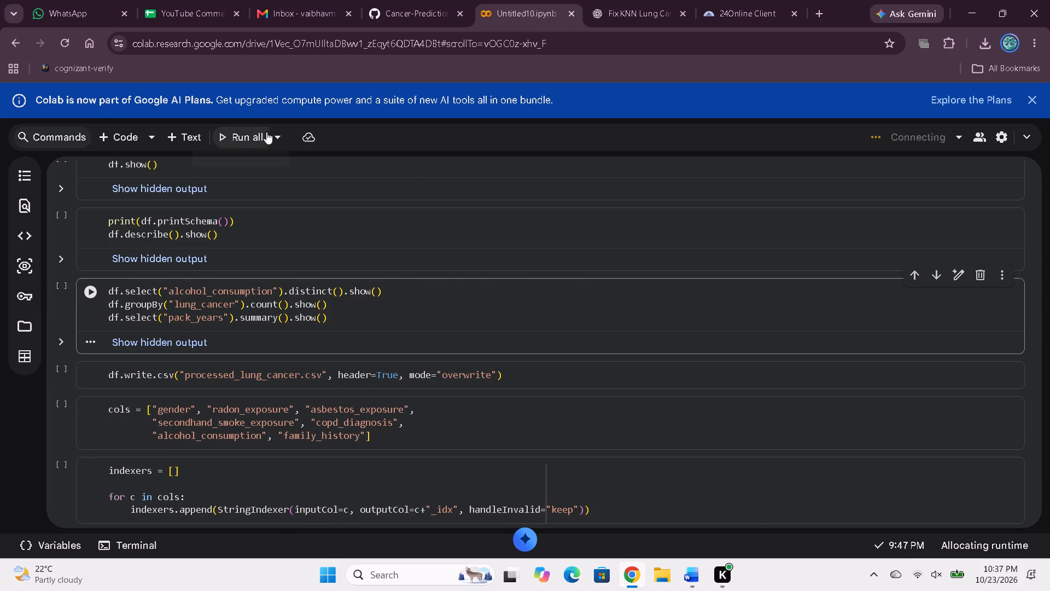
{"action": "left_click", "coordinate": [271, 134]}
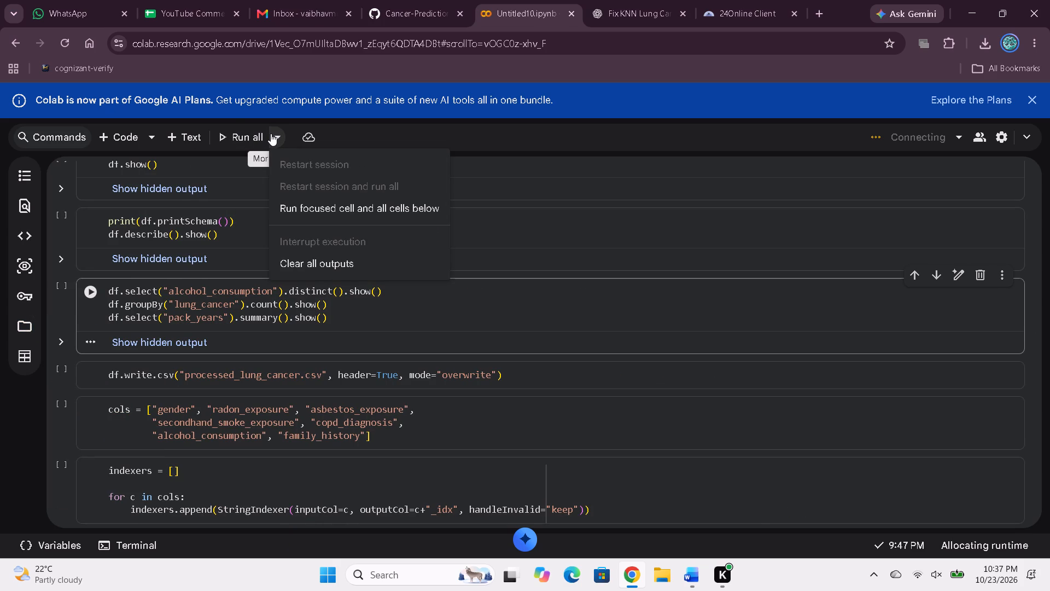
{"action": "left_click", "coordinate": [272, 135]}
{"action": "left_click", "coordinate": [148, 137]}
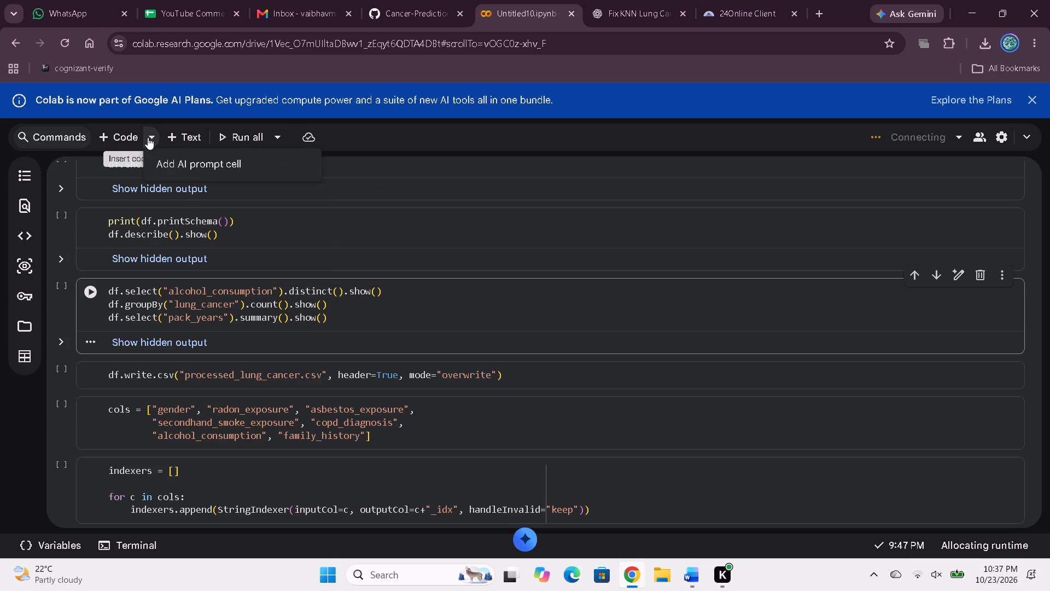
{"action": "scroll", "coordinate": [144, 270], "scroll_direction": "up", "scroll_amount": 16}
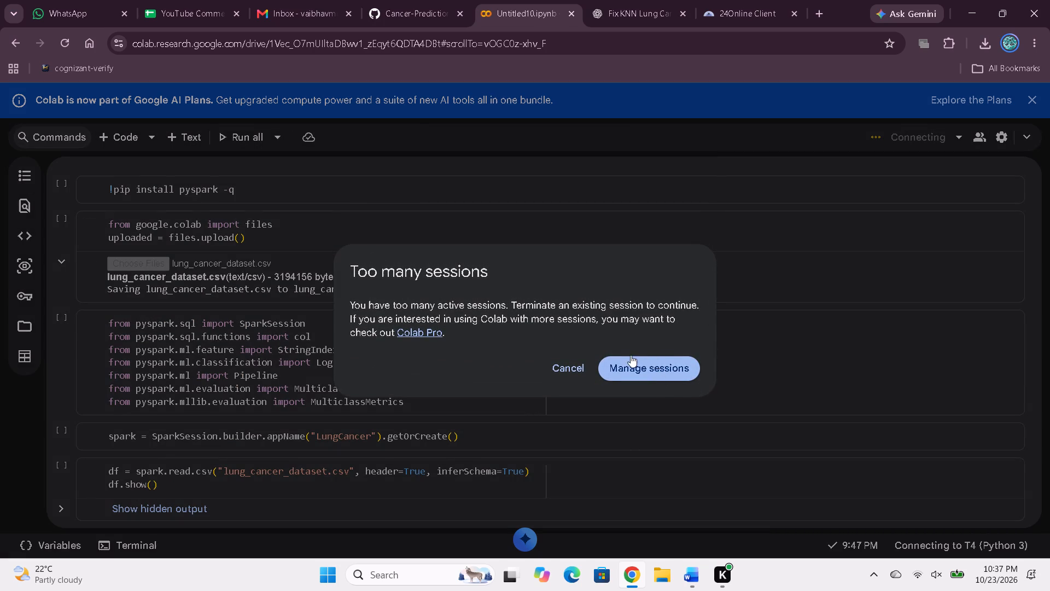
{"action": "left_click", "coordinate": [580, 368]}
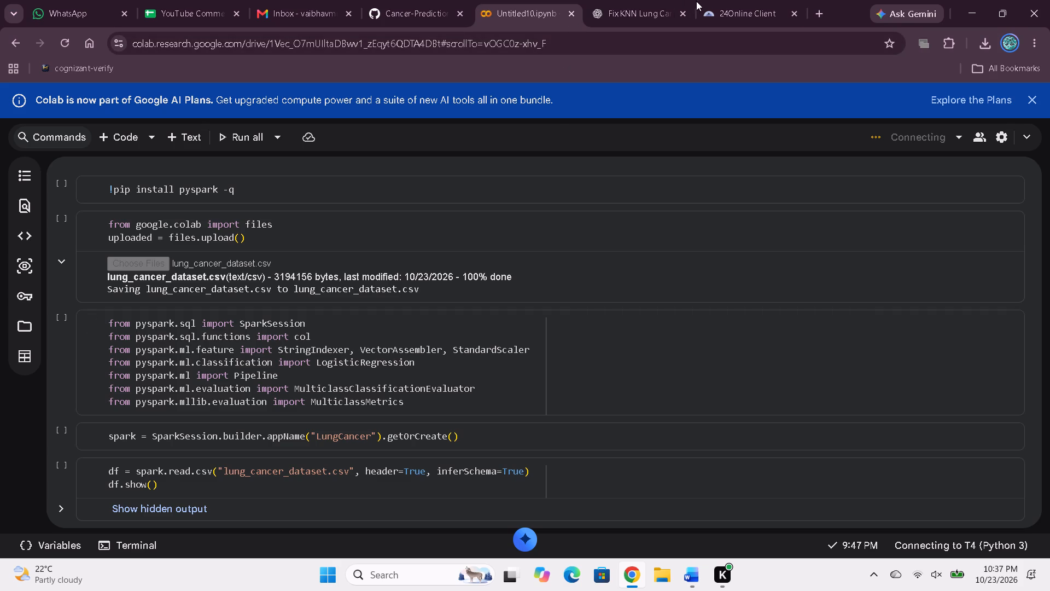
Switch to the Document1 report in Word and save it as CLUSTER COMPUTING in the Mega Mami folder on drive F:.
{"action": "left_click", "coordinate": [685, 583]}
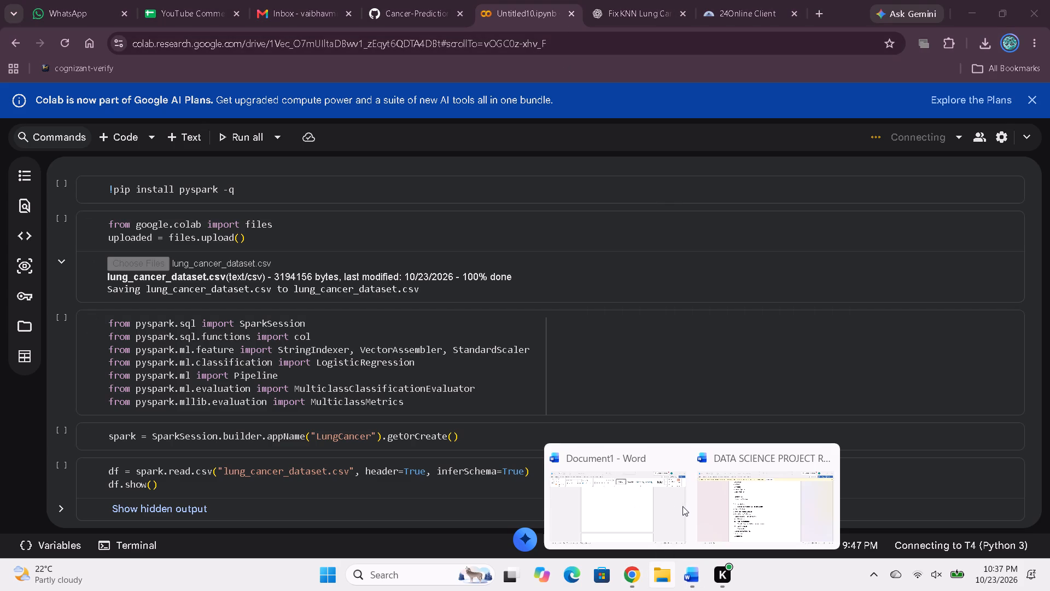
{"action": "left_click", "coordinate": [661, 507]}
{"action": "scroll", "coordinate": [582, 398], "scroll_direction": "up", "scroll_amount": 7}
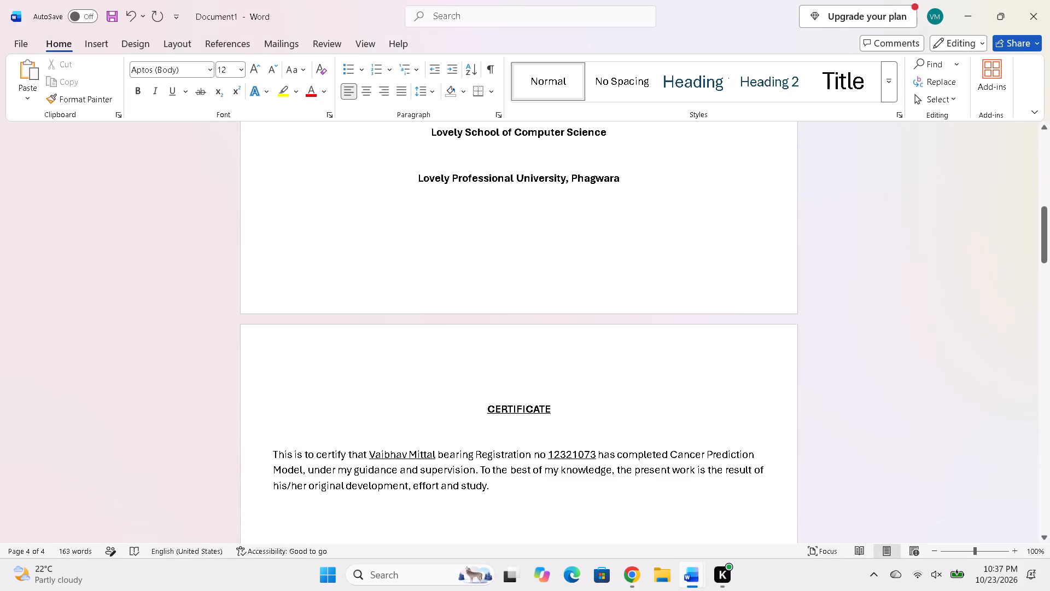
{"action": "scroll", "coordinate": [582, 398], "scroll_direction": "up", "scroll_amount": 7}
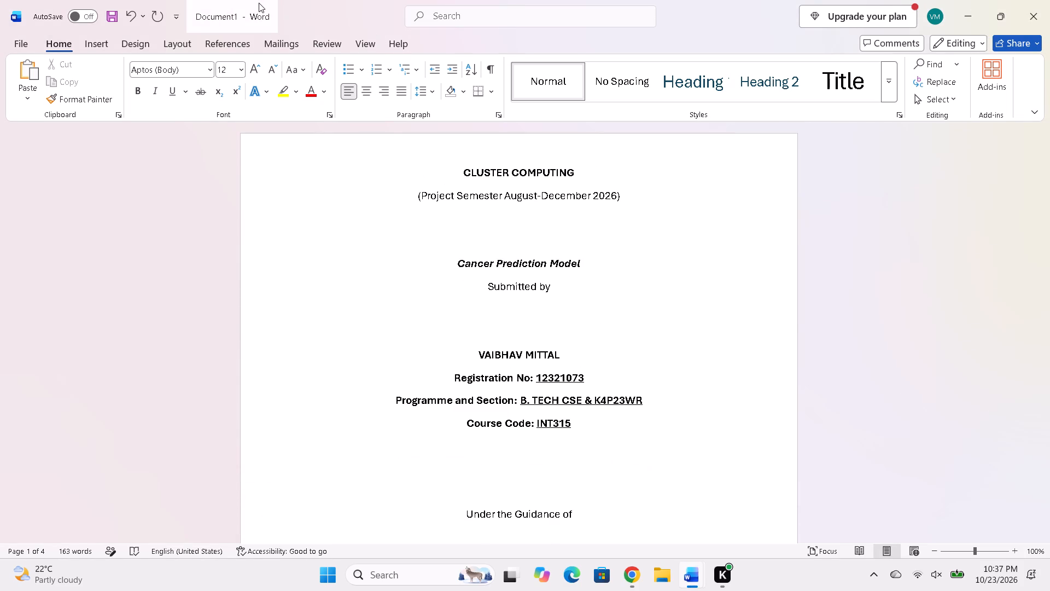
{"action": "key", "text": "ctrl+s"}
{"action": "left_click", "coordinate": [498, 304]}
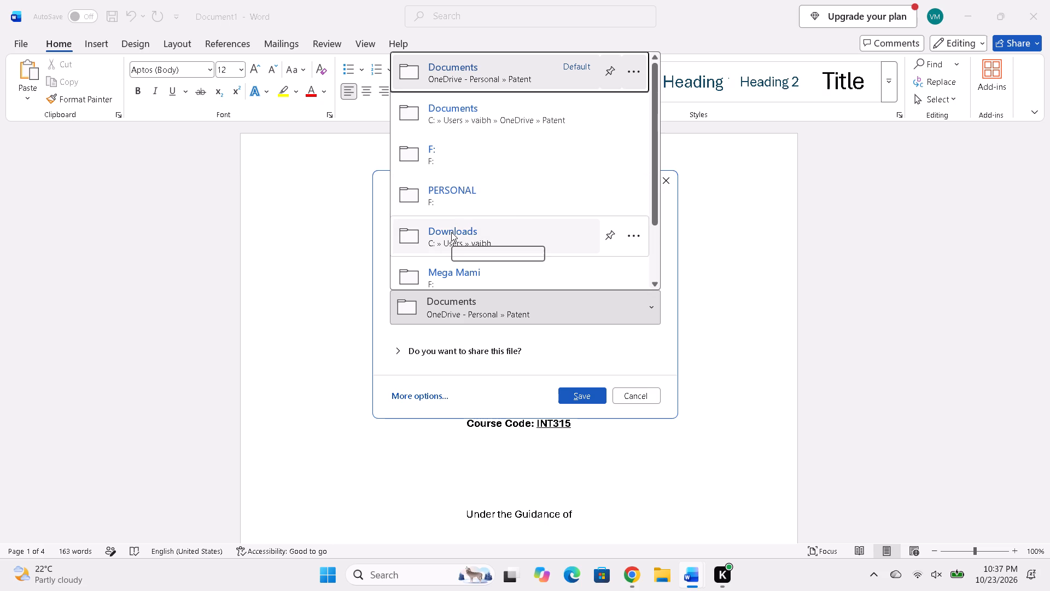
{"action": "left_click", "coordinate": [452, 265]}
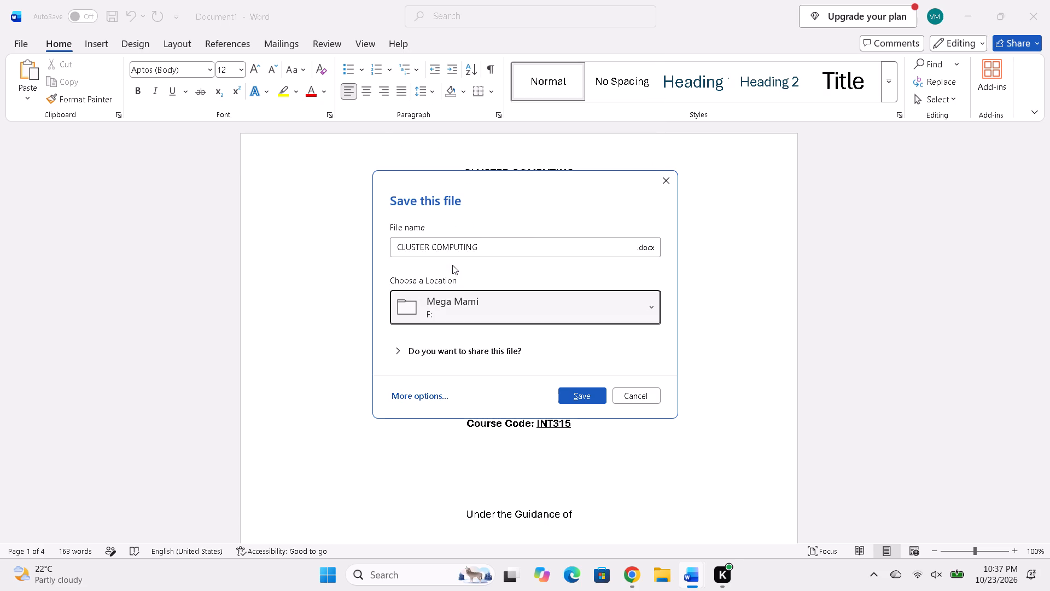
{"action": "left_click", "coordinate": [580, 396]}
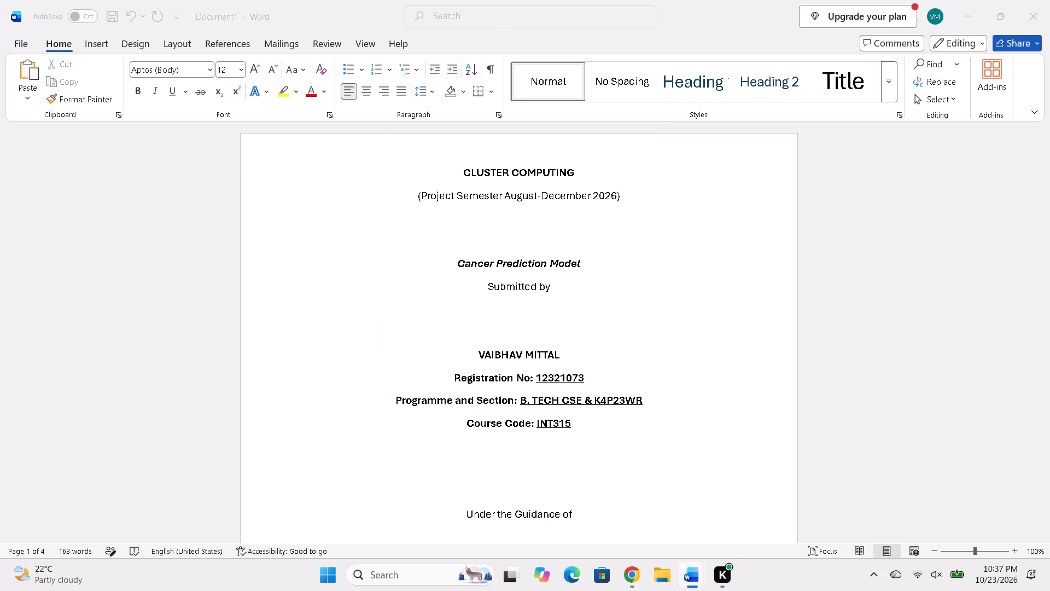
Enter the heading text "Introduction" at the top of the blank fourth page of the report.
{"action": "scroll", "coordinate": [586, 375], "scroll_direction": "down", "scroll_amount": 4}
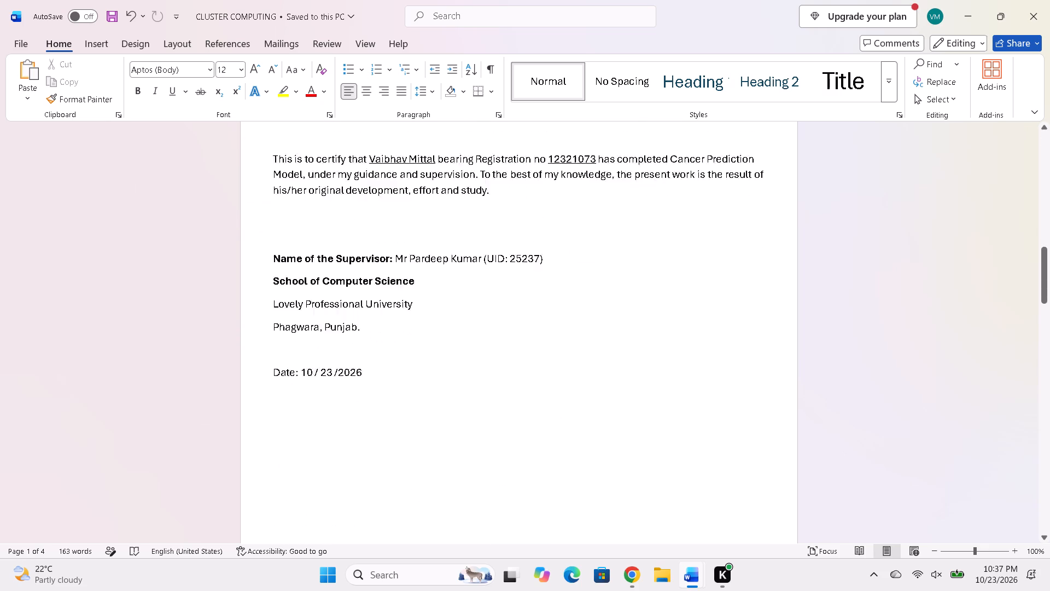
{"action": "scroll", "coordinate": [586, 375], "scroll_direction": "down", "scroll_amount": 6}
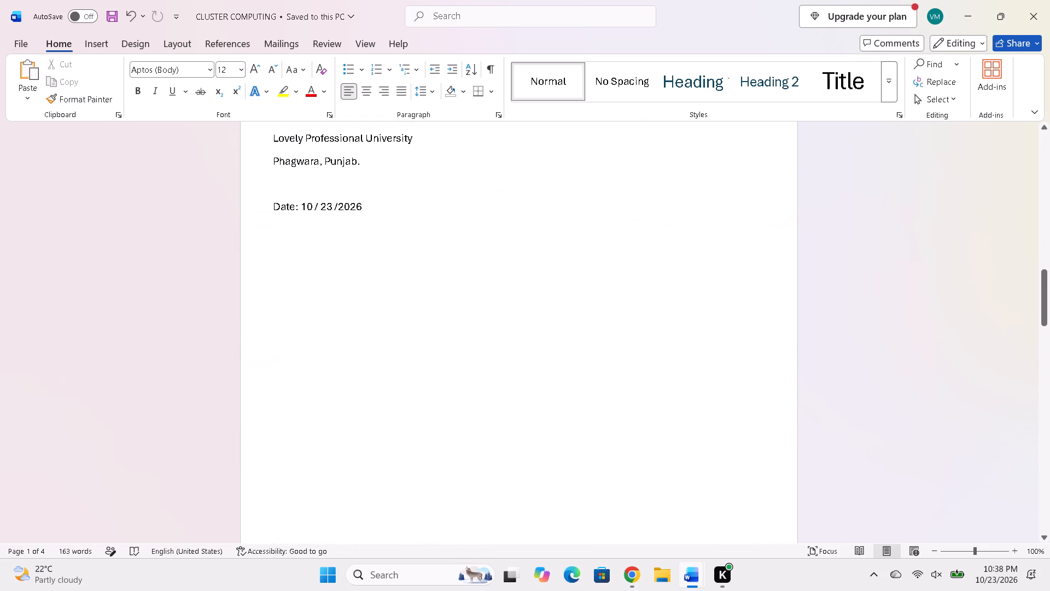
{"action": "scroll", "coordinate": [586, 375], "scroll_direction": "down", "scroll_amount": 5}
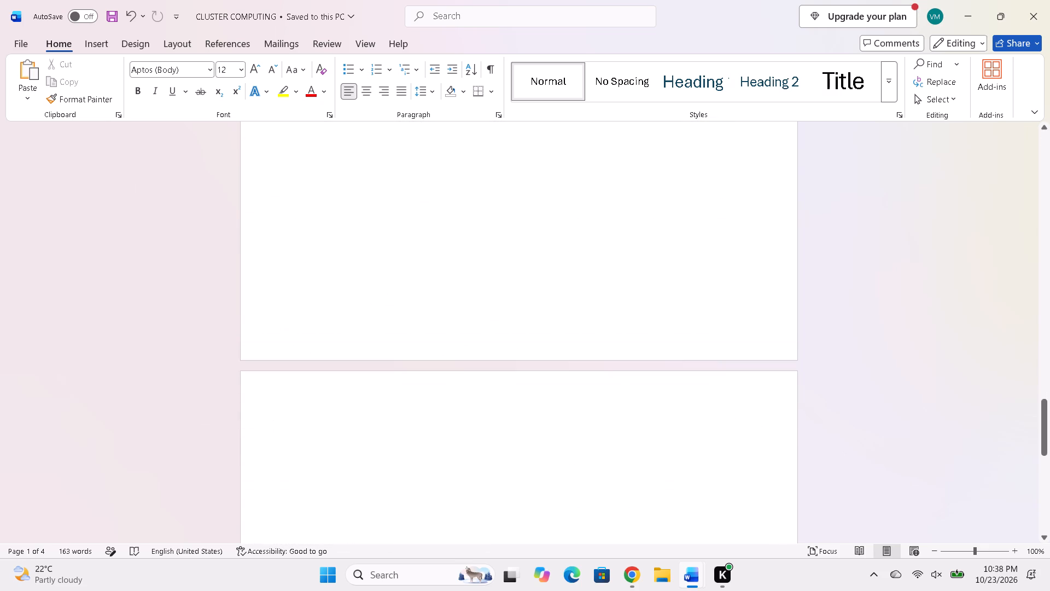
{"action": "scroll", "coordinate": [586, 375], "scroll_direction": "down", "scroll_amount": 5}
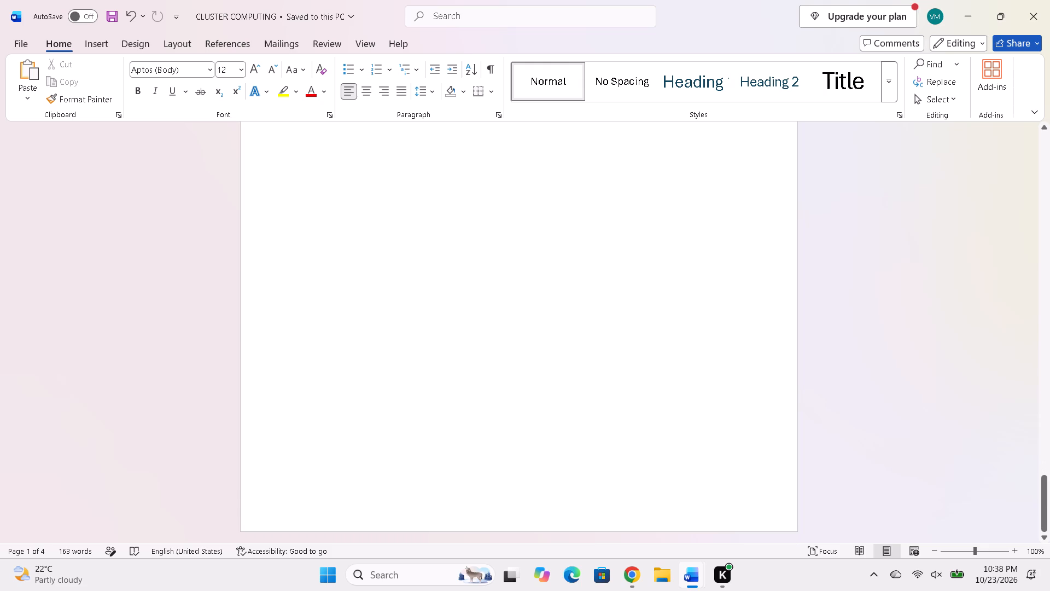
{"action": "scroll", "coordinate": [586, 375], "scroll_direction": "down", "scroll_amount": 1}
{"action": "scroll", "coordinate": [586, 375], "scroll_direction": "up", "scroll_amount": 3}
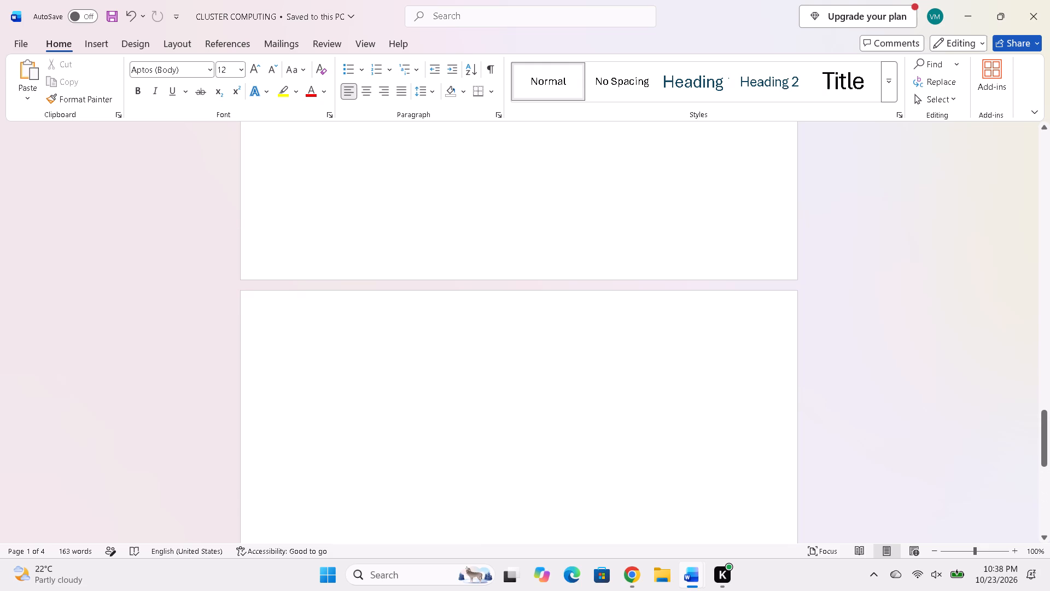
{"action": "left_click", "coordinate": [615, 472]}
{"action": "type", "text": "IN"}
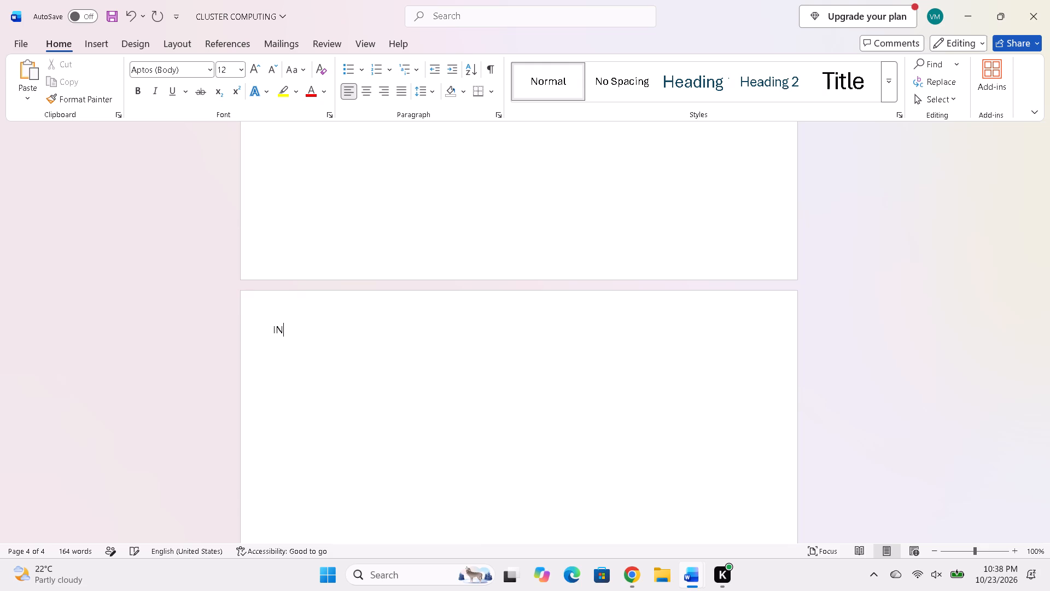
{"action": "key", "text": "BackSpace"}
{"action": "type", "text": "ntroduction"}
{"action": "key", "text": "space"}
Make the "Introduction" heading bold at 24 pt and remove its trailing space.
{"action": "left_click_drag", "start_coordinate": [341, 326], "coordinate": [270, 332]}
{"action": "left_click", "coordinate": [276, 308]}
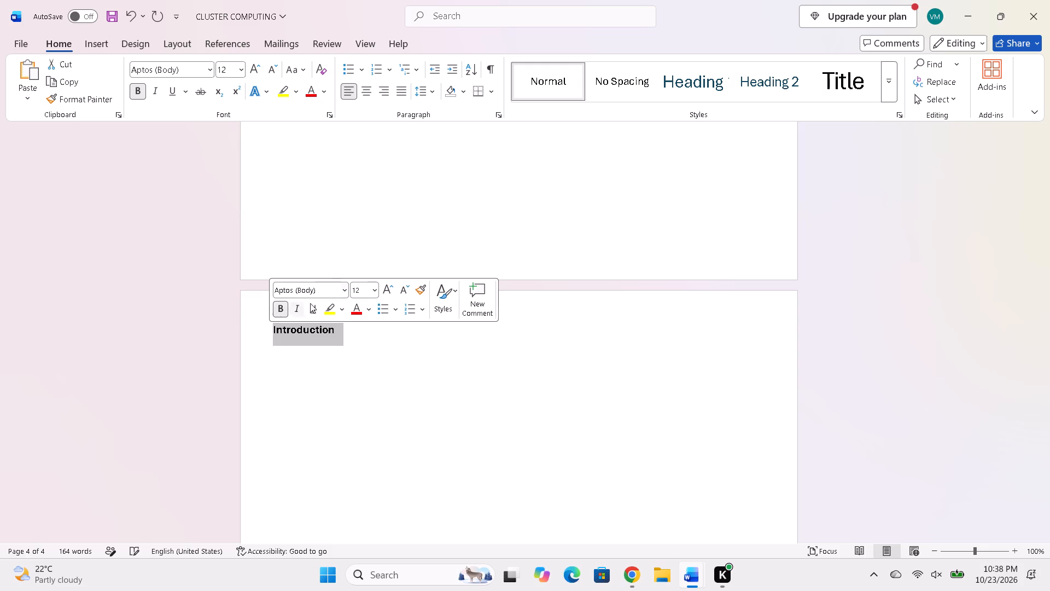
{"action": "triple_click", "coordinate": [390, 286]}
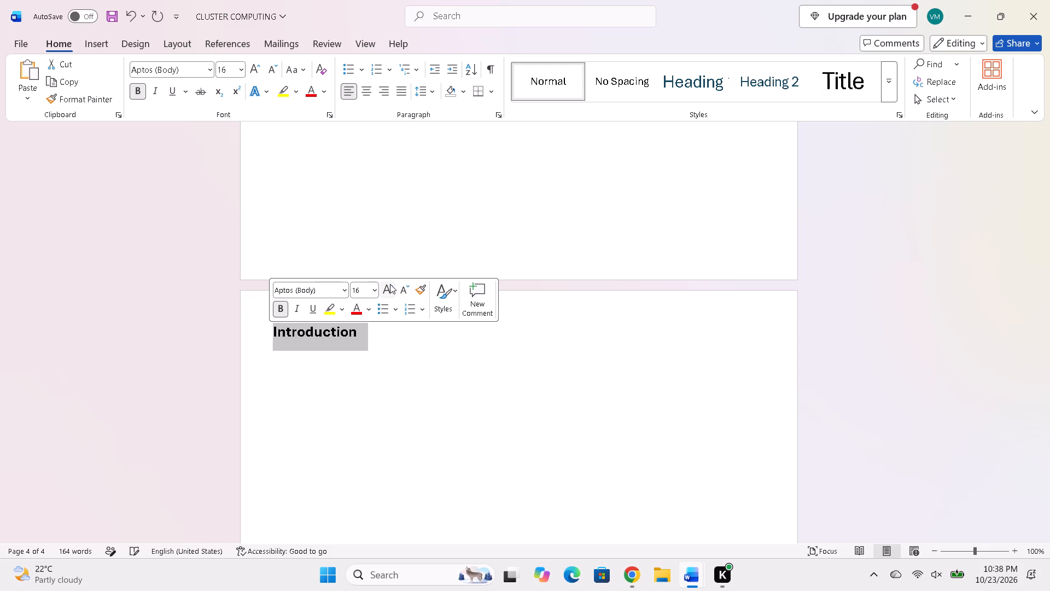
{"action": "left_click", "coordinate": [390, 284]}
{"action": "left_click", "coordinate": [390, 284]}
{"action": "left_click", "coordinate": [389, 286]}
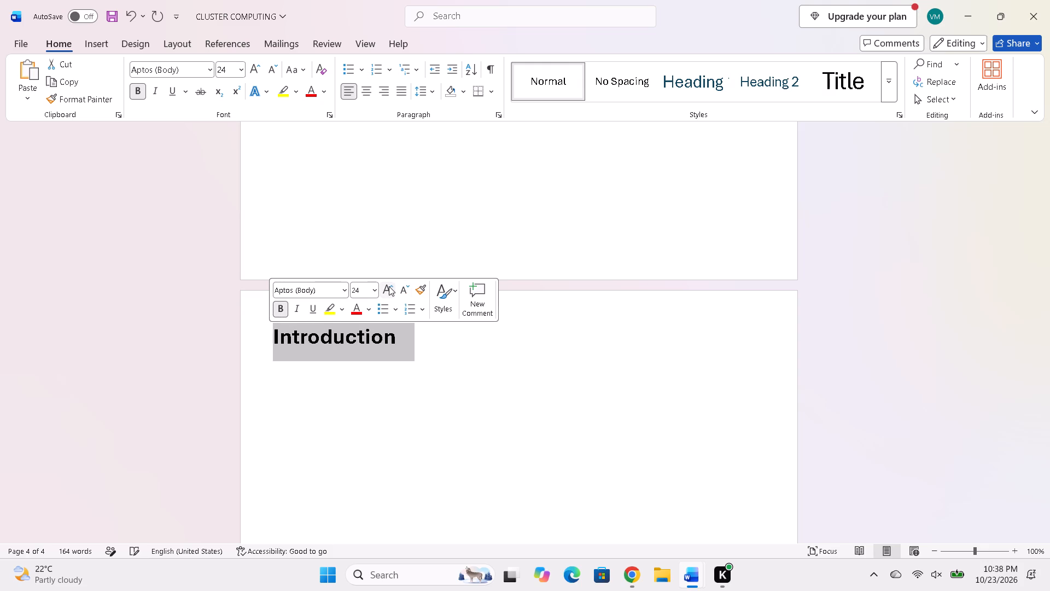
{"action": "left_click", "coordinate": [409, 332]}
{"action": "key", "text": "BackSpace"}
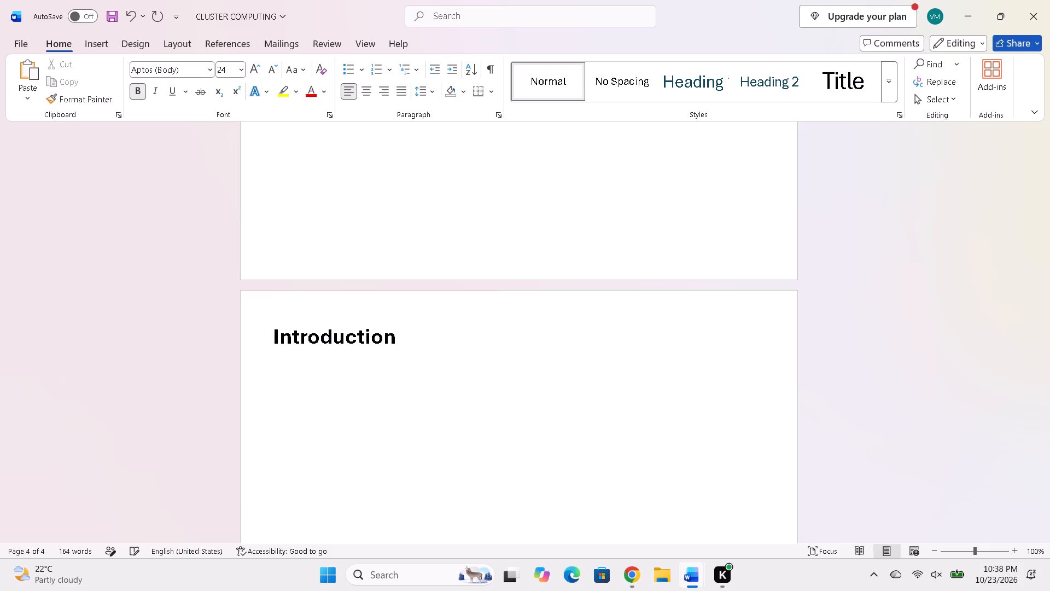
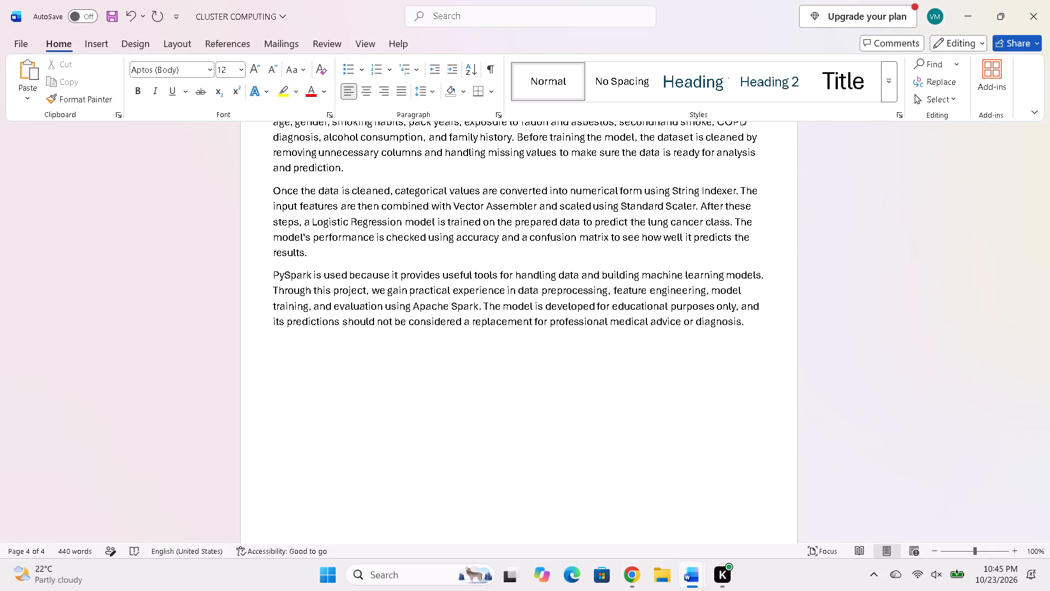
{"action": "key", "text": "Return"}
{"action": "key", "text": "Return"}
{"action": "key", "text": "Return"}
{"action": "key", "text": "Return"}
{"action": "key", "text": "Return"}
{"action": "key", "text": "Return"}
{"action": "key", "text": "Return"}
{"action": "key", "text": "Return"}
{"action": "key", "text": "Return"}
{"action": "key", "text": "Return"}
{"action": "key", "text": "Return"}
{"action": "key", "text": "Return"}
{"action": "key", "text": "Return"}
{"action": "key", "text": "Return"}
{"action": "key", "text": "Return"}
{"action": "key", "text": "Return"}
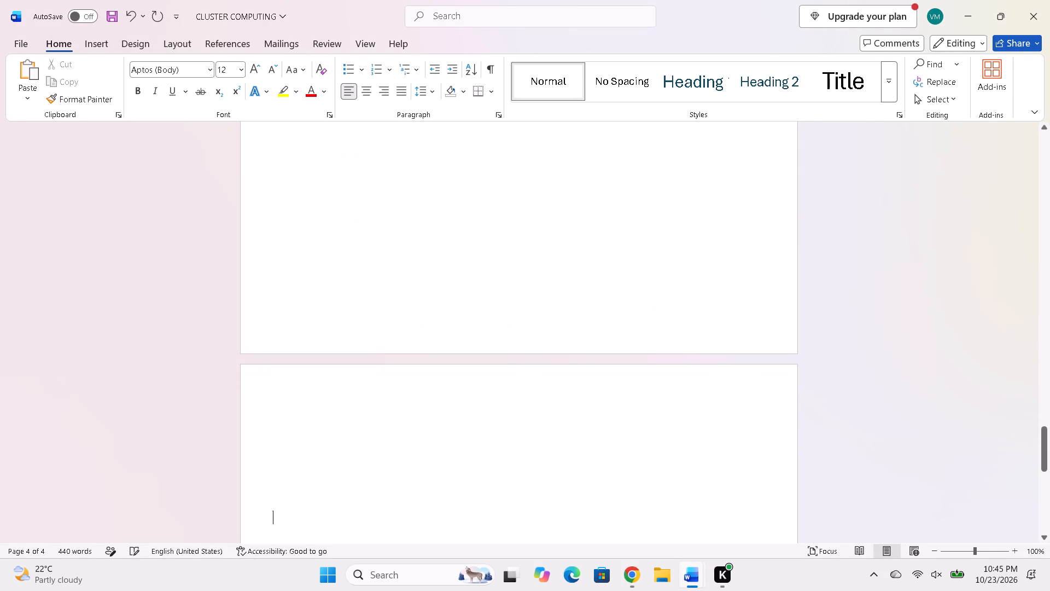
{"action": "key", "text": "BackSpace"}
{"action": "key", "text": "BackSpace"}
{"action": "key", "text": "BackSpace"}
{"action": "key", "text": "BackSpace"}
{"action": "key", "text": "BackSpace"}
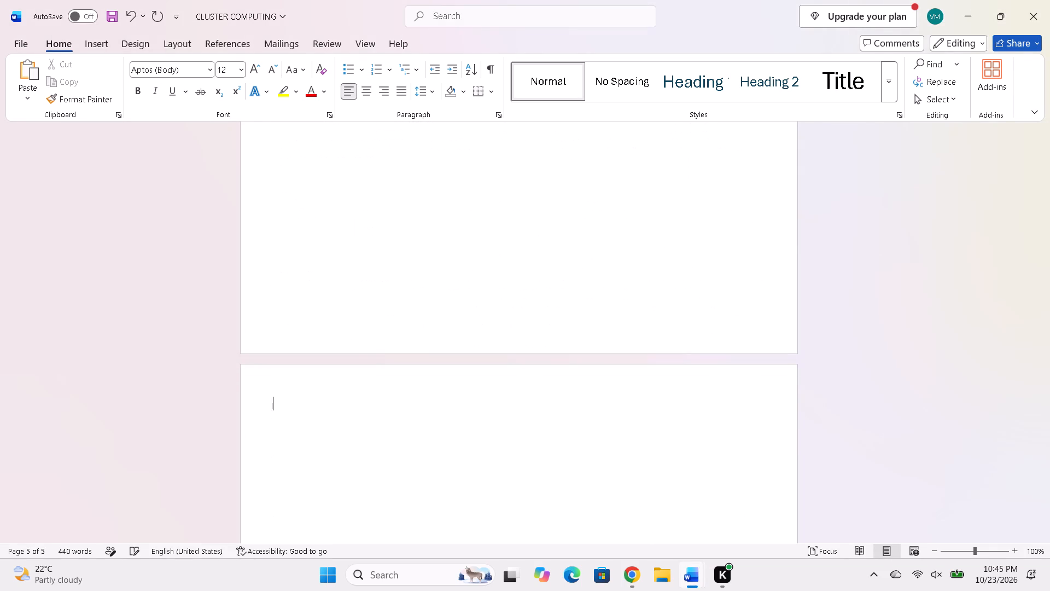
{"action": "key", "text": "ctrl+v"}
Enlarge the Objective of the Project heading to 16 pt and add a blank line below it.
{"action": "scroll", "coordinate": [448, 332], "scroll_direction": "up", "scroll_amount": 1}
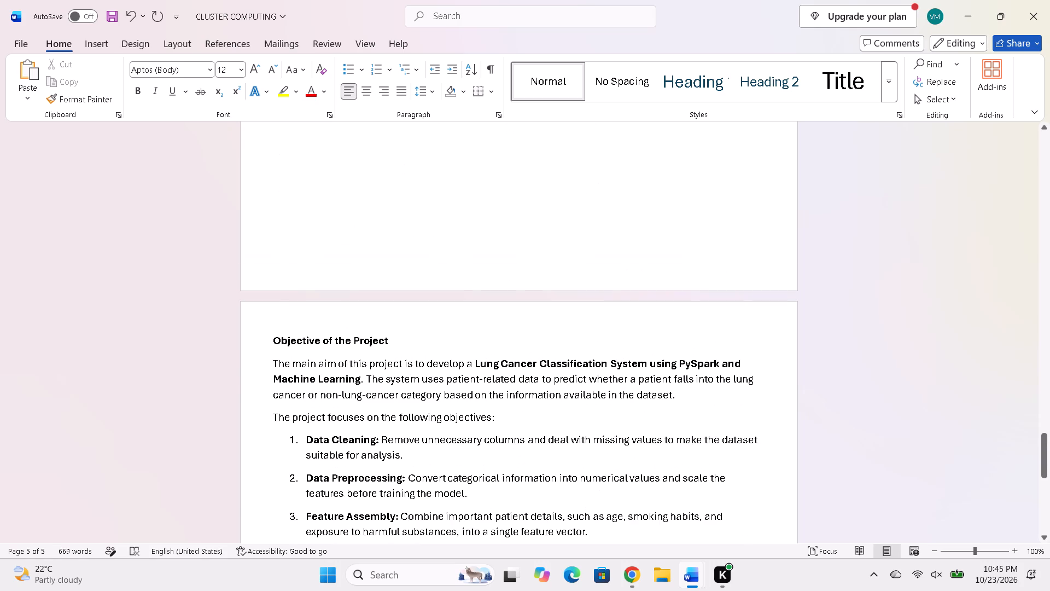
{"action": "left_click_drag", "start_coordinate": [390, 339], "coordinate": [295, 339]}
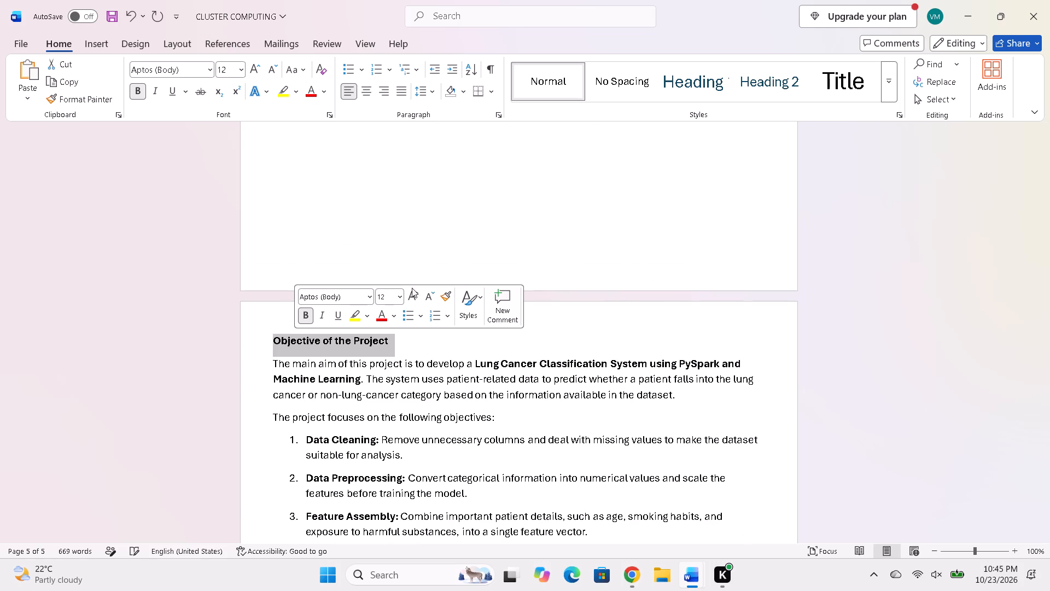
{"action": "double_click", "coordinate": [412, 299]}
{"action": "left_click", "coordinate": [444, 346]}
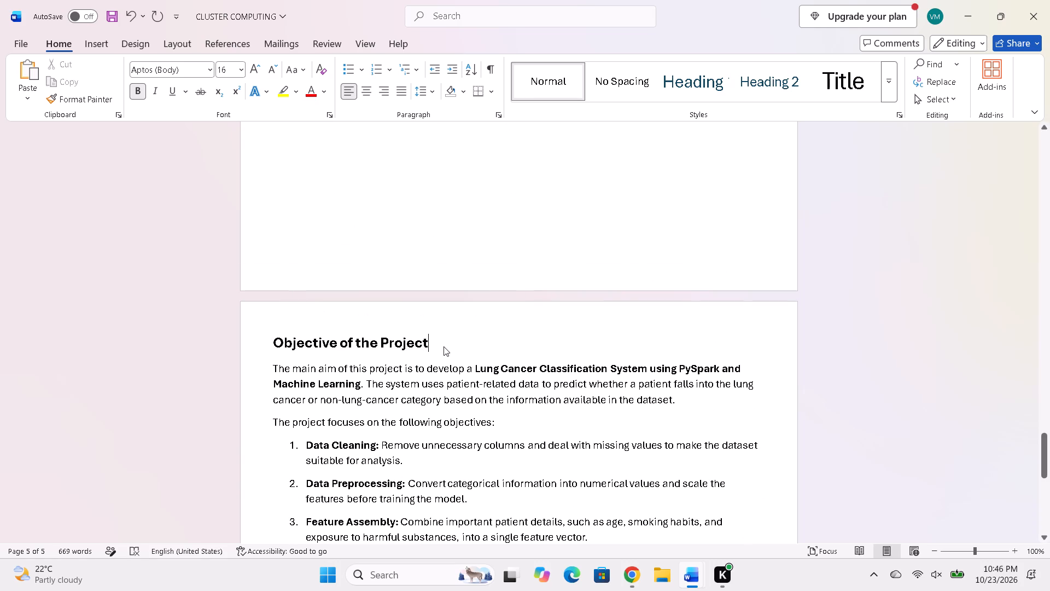
{"action": "key", "text": "Return"}
Add a blank line below the Introduction heading and reduce that line's font size to 14 pt.
{"action": "scroll", "coordinate": [444, 346], "scroll_direction": "up", "scroll_amount": 6}
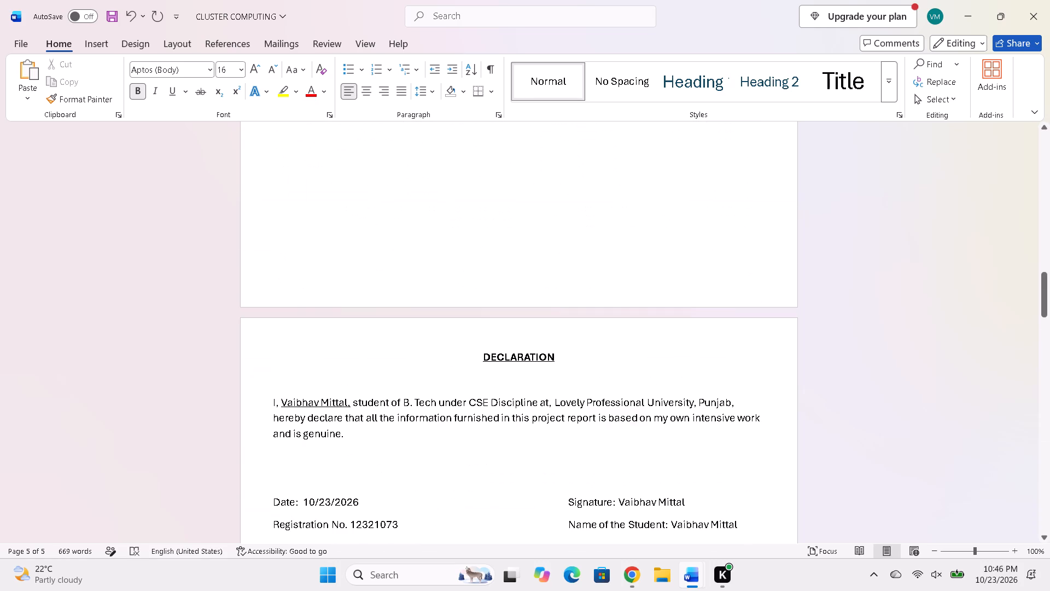
{"action": "scroll", "coordinate": [451, 294], "scroll_direction": "down", "scroll_amount": 4}
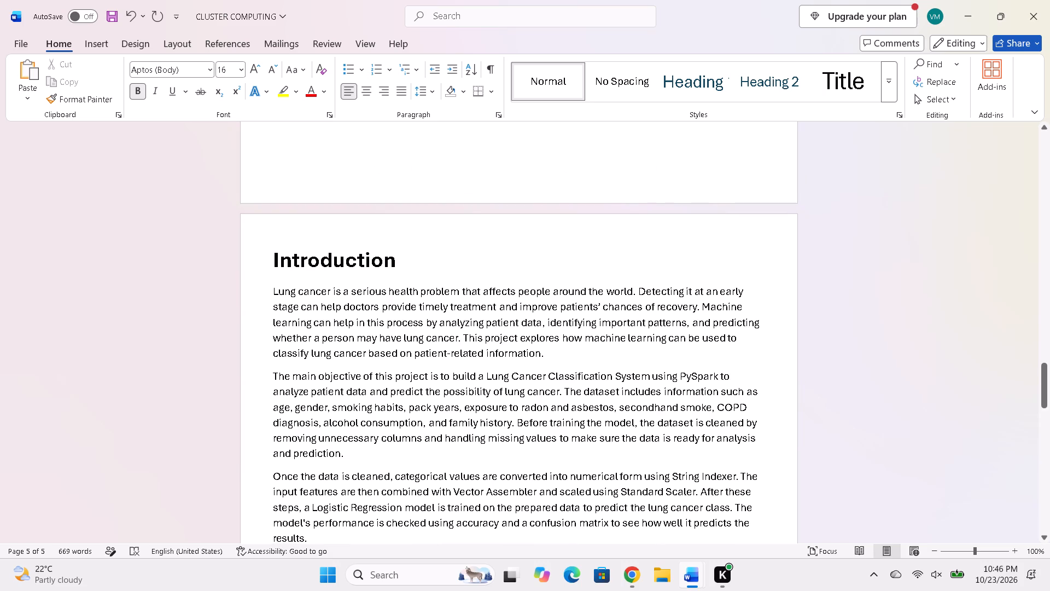
{"action": "left_click", "coordinate": [424, 260]}
{"action": "key", "text": "Return"}
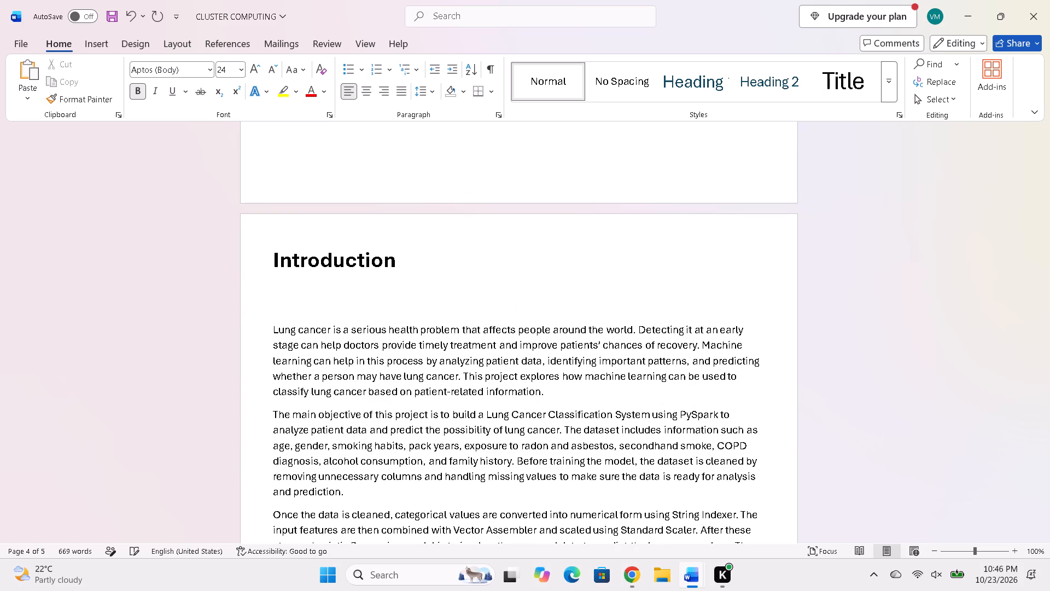
{"action": "double_click", "coordinate": [269, 71]}
{"action": "double_click", "coordinate": [269, 71]}
{"action": "left_click", "coordinate": [269, 71]}
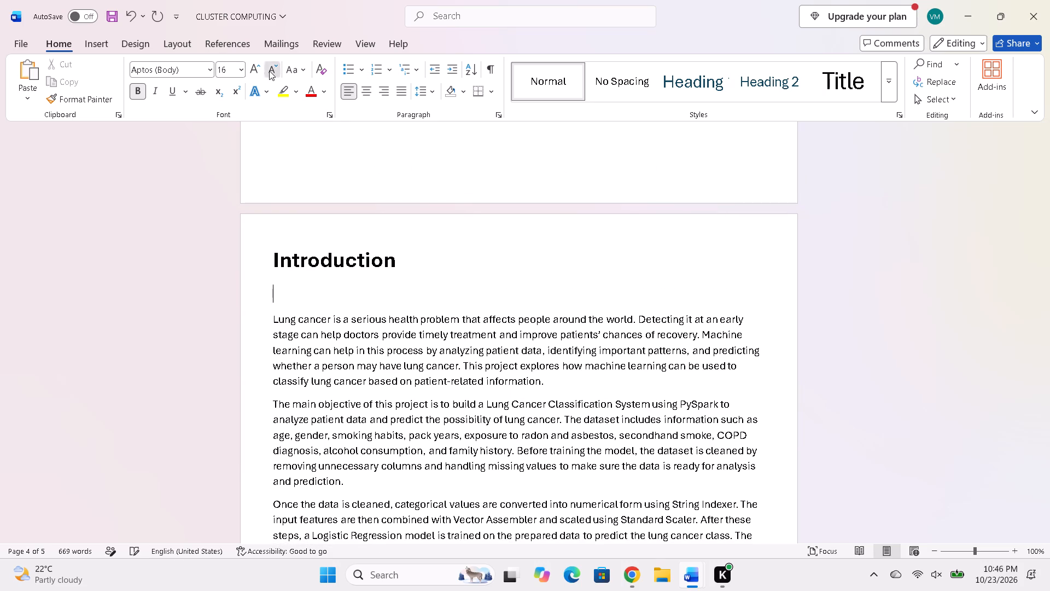
Enlarge the Objective of the Project heading to match the 24 pt Introduction heading.
{"action": "scroll", "coordinate": [342, 332], "scroll_direction": "down", "scroll_amount": 4}
{"action": "left_click_drag", "start_coordinate": [426, 324], "coordinate": [304, 325]}
{"action": "double_click", "coordinate": [419, 275]}
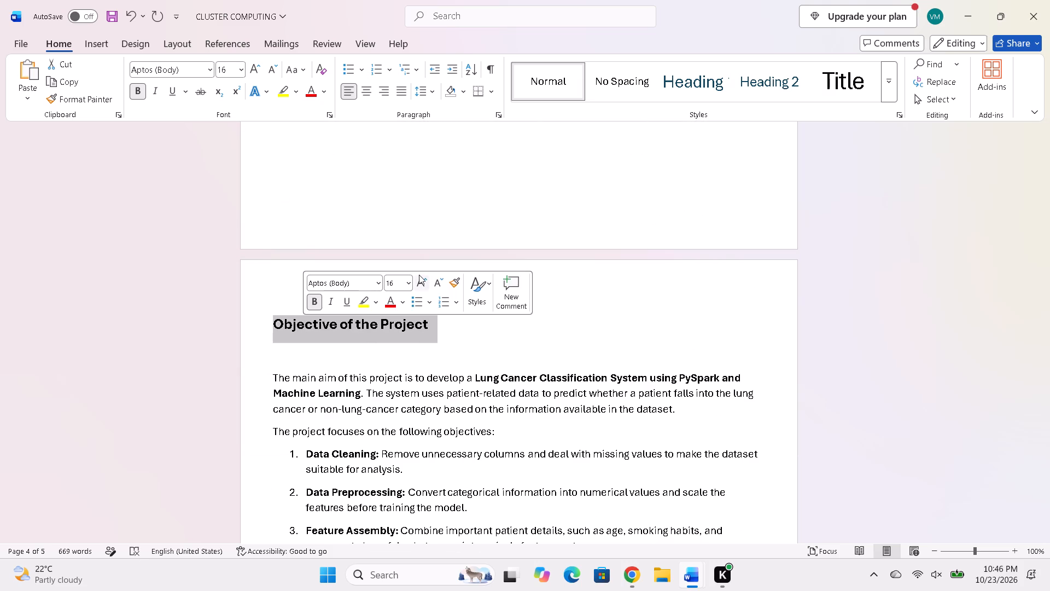
{"action": "left_click", "coordinate": [421, 278]}
{"action": "left_click", "coordinate": [421, 280]}
Reduce the blank line below the Objective of the Project heading to 12 pt.
{"action": "left_click", "coordinate": [400, 358]}
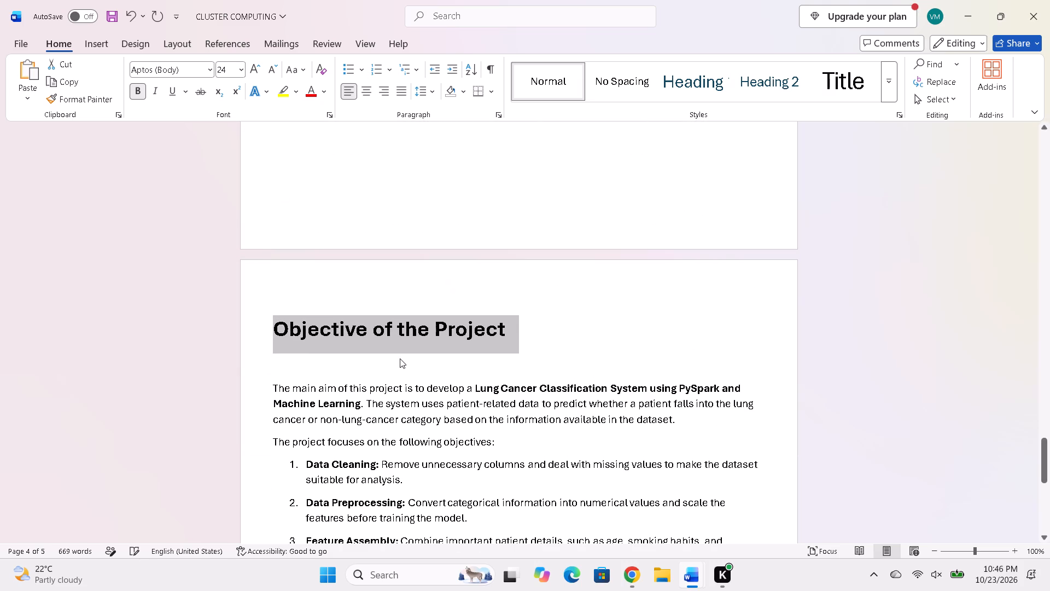
{"action": "left_click", "coordinate": [273, 71]}
{"action": "left_click", "coordinate": [273, 71]}
Reduce the blank line below the Introduction heading to 12 pt.
{"action": "scroll", "coordinate": [321, 334], "scroll_direction": "up", "scroll_amount": 3}
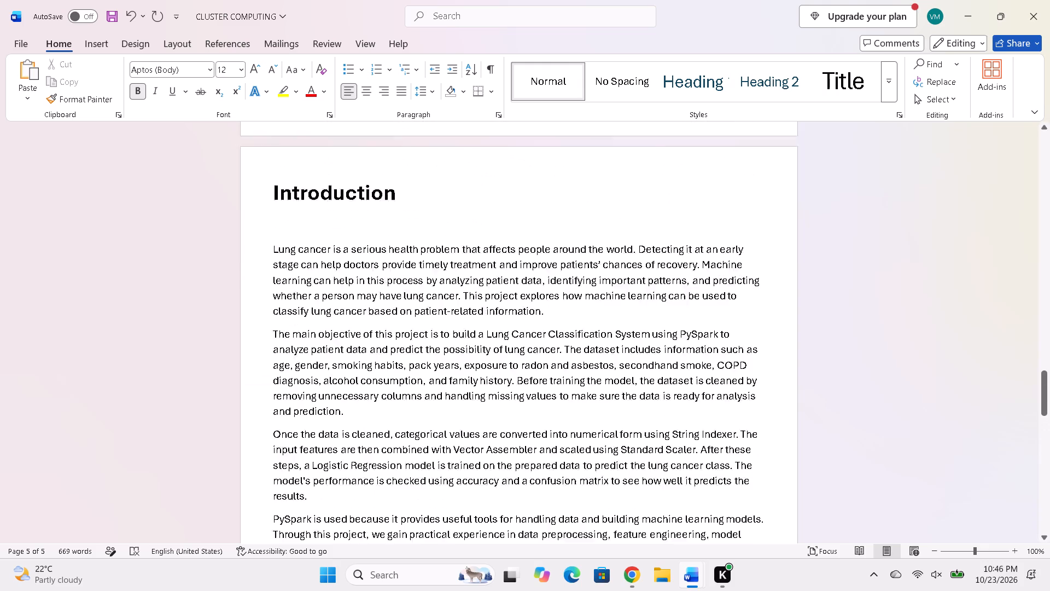
{"action": "scroll", "coordinate": [321, 334], "scroll_direction": "up", "scroll_amount": 1}
{"action": "left_click_drag", "start_coordinate": [400, 263], "coordinate": [278, 262]}
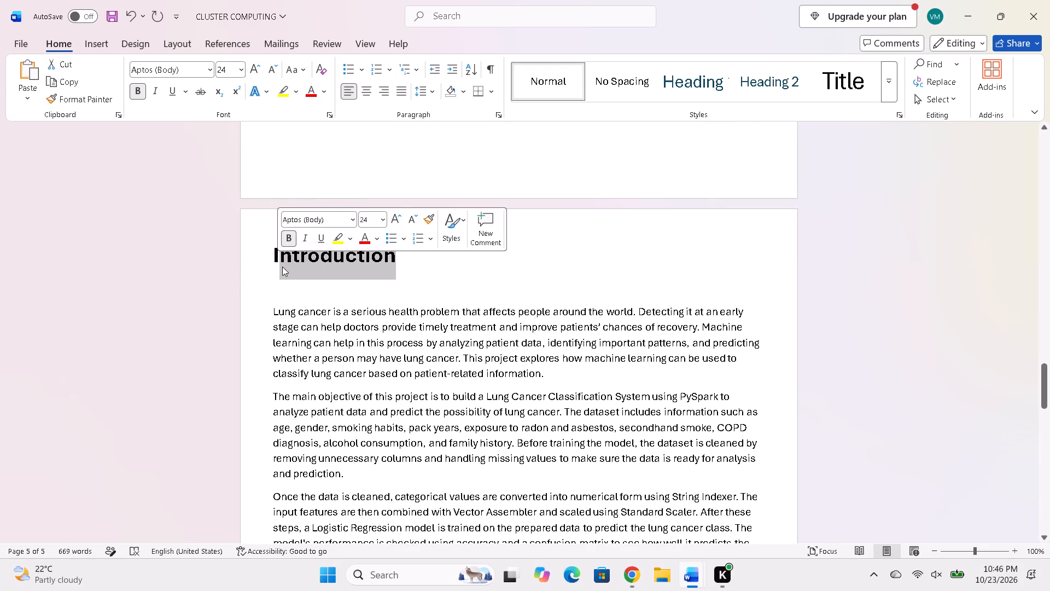
{"action": "left_click", "coordinate": [295, 285]}
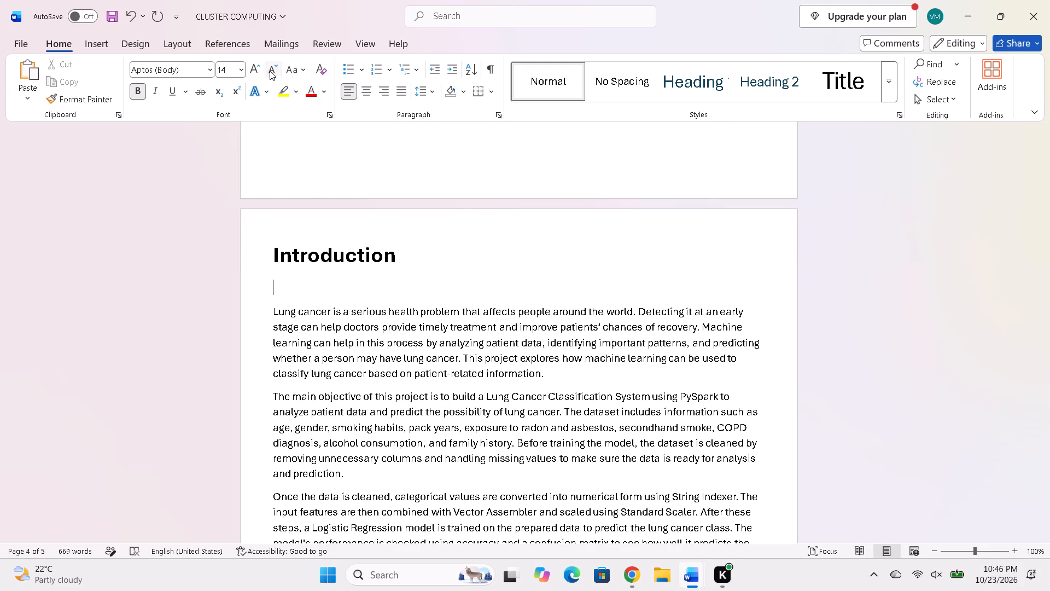
{"action": "left_click", "coordinate": [270, 71]}
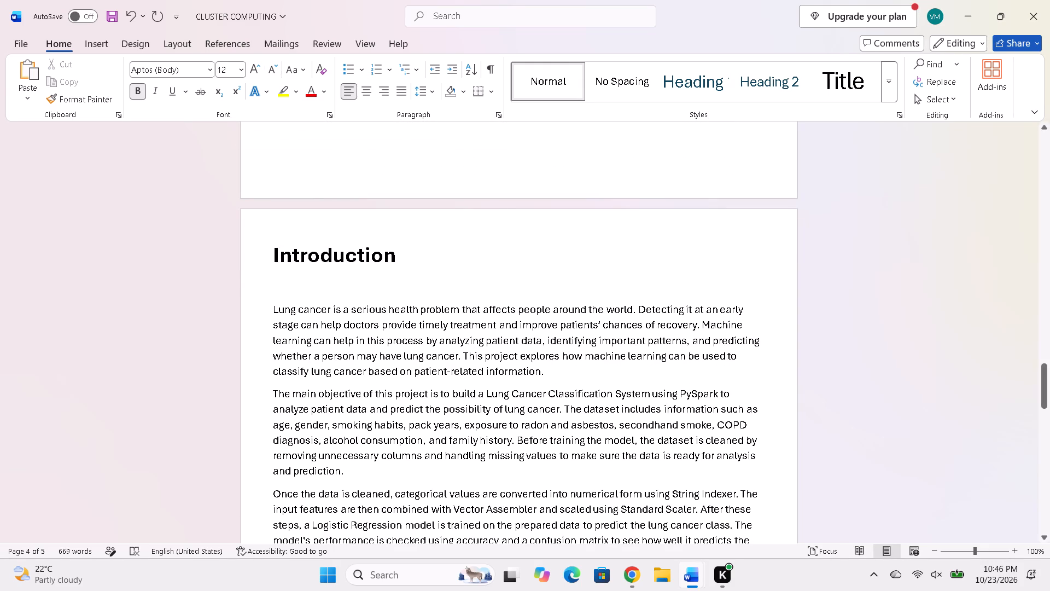
{"action": "left_click", "coordinate": [283, 273]}
{"action": "left_click", "coordinate": [280, 278]}
{"action": "left_click", "coordinate": [280, 292]}
Save the report document.
{"action": "scroll", "coordinate": [279, 283], "scroll_direction": "down", "scroll_amount": 2}
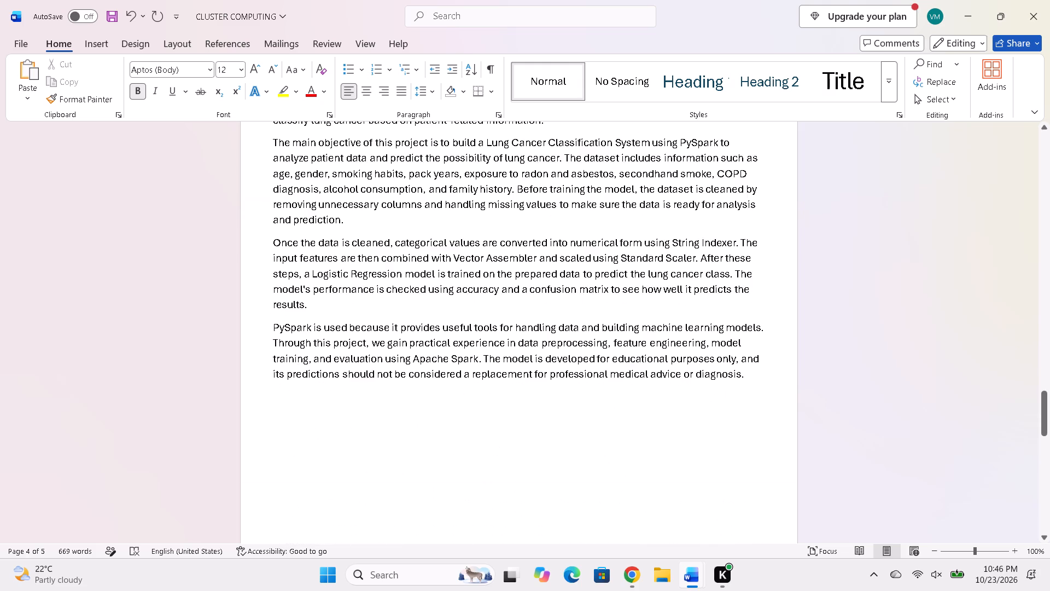
{"action": "scroll", "coordinate": [279, 283], "scroll_direction": "down", "scroll_amount": 2}
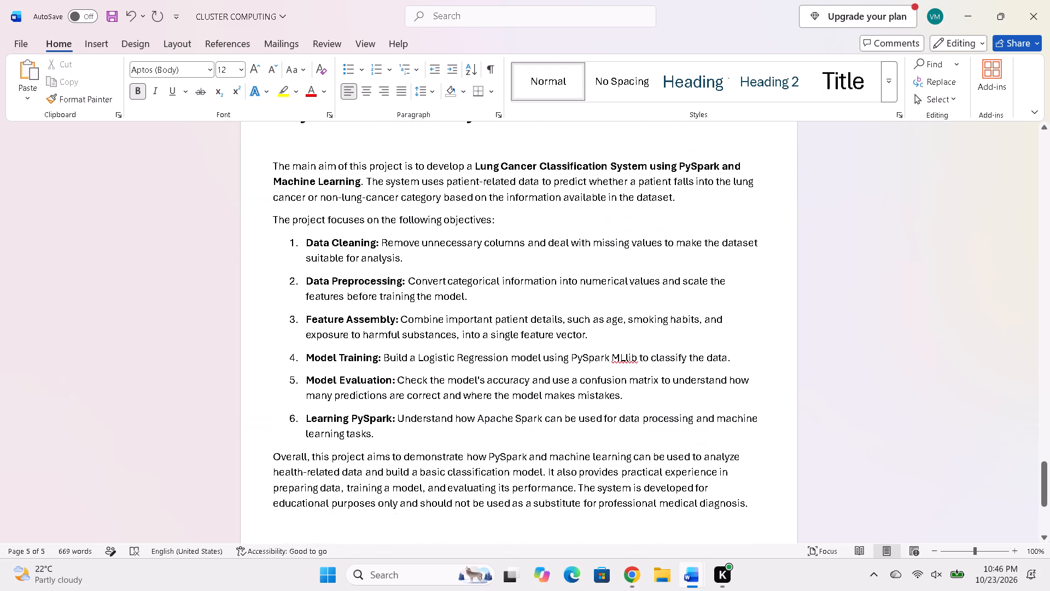
{"action": "key", "text": "ctrl+s"}
Replace the word "Logistic" with "KNN" in the Model Training objective.
{"action": "scroll", "coordinate": [279, 283], "scroll_direction": "down", "scroll_amount": 2}
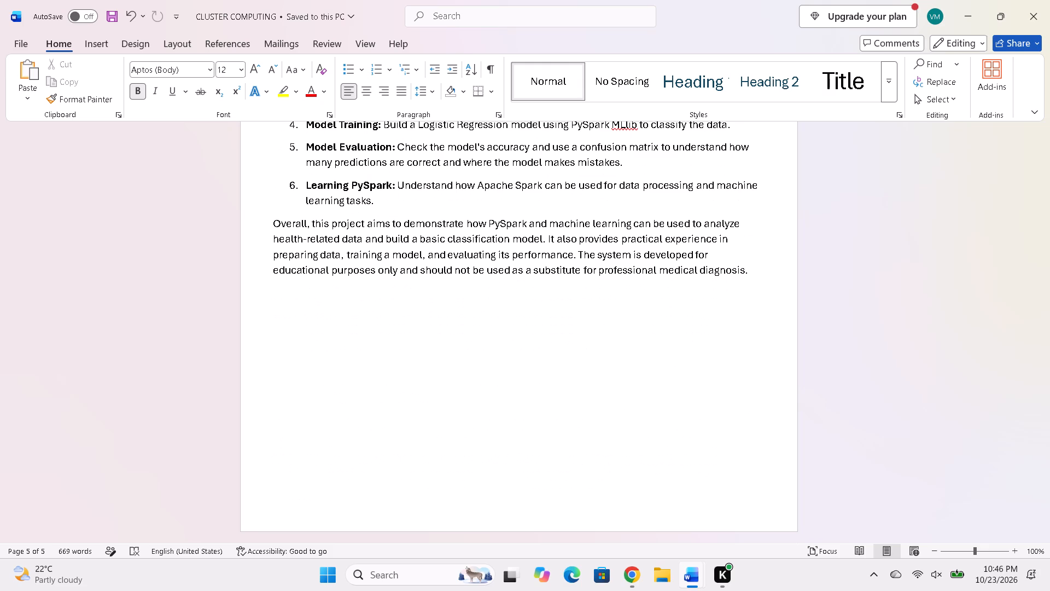
{"action": "scroll", "coordinate": [279, 283], "scroll_direction": "up", "scroll_amount": 1}
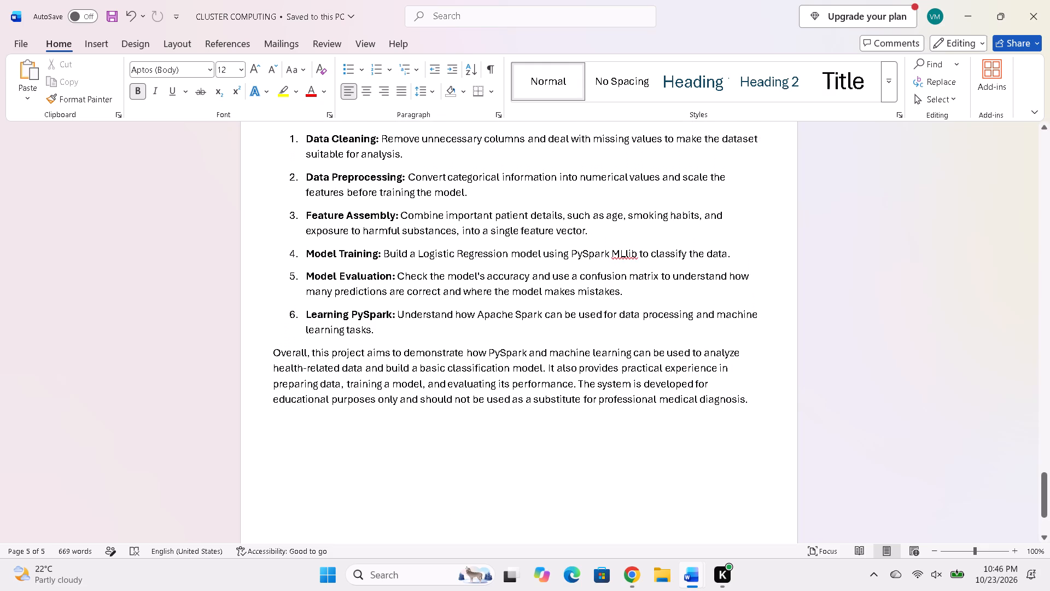
{"action": "scroll", "coordinate": [279, 283], "scroll_direction": "up", "scroll_amount": 1}
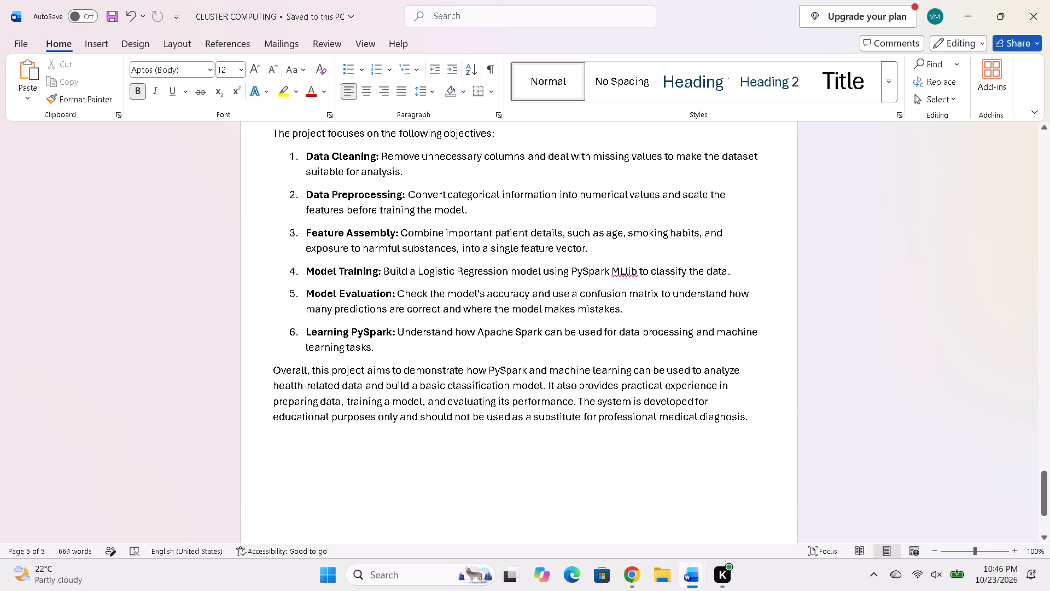
{"action": "scroll", "coordinate": [279, 283], "scroll_direction": "up", "scroll_amount": 1}
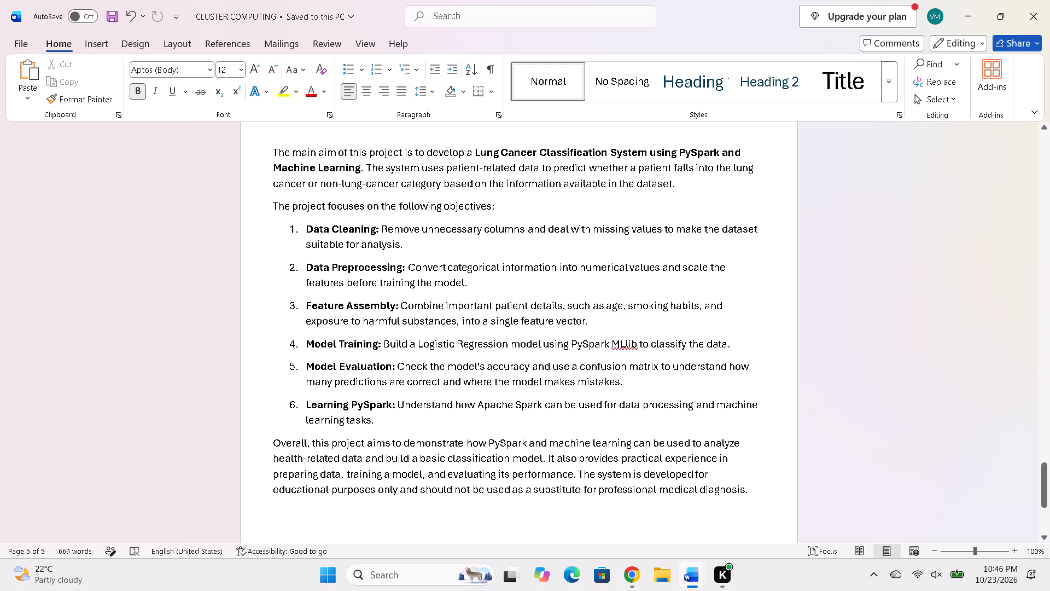
{"action": "scroll", "coordinate": [279, 283], "scroll_direction": "up", "scroll_amount": 1}
{"action": "left_click", "coordinate": [453, 344]}
{"action": "key", "text": "BackSpace"}
{"action": "key", "text": "BackSpace"}
{"action": "key", "text": "BackSpace"}
{"action": "key", "text": "BackSpace"}
{"action": "key", "text": "BackSpace"}
{"action": "key", "text": "BackSpace"}
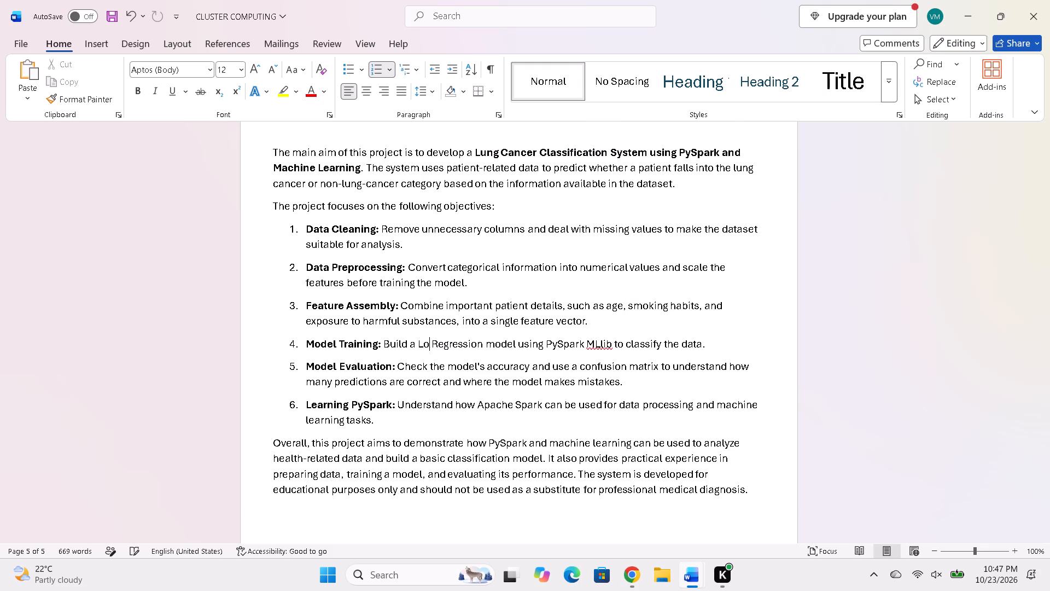
{"action": "key", "text": "BackSpace"}
{"action": "key", "text": "BackSpace"}
{"action": "type", "text": "KNN"}
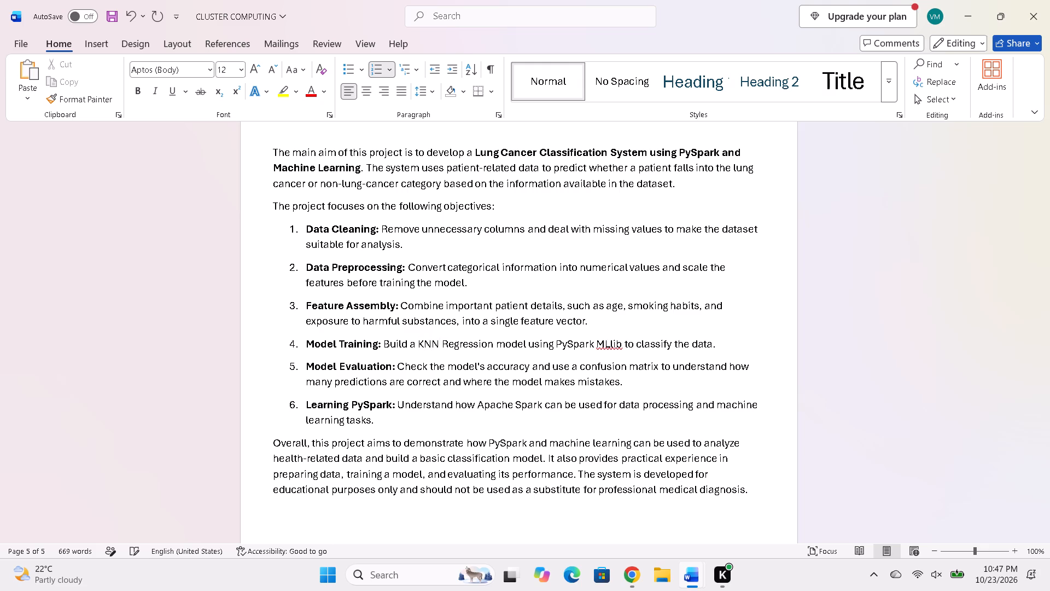
Check the Colab notebook's imports and the ChatGPT objectives draft for the classification model used in the project.
{"action": "left_click", "coordinate": [634, 566]}
{"action": "left_click", "coordinate": [386, 0]}
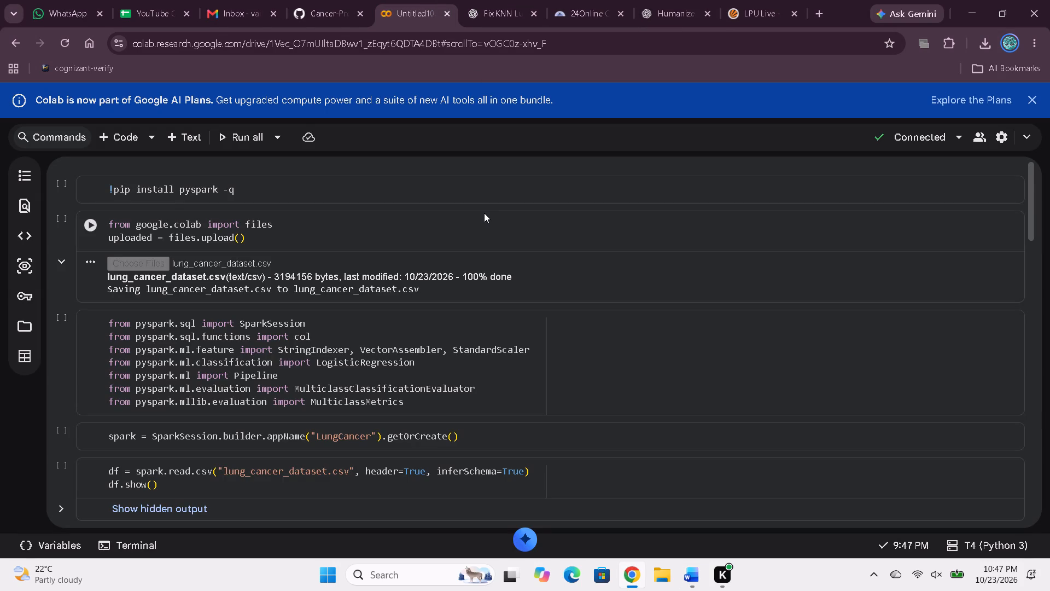
{"action": "scroll", "coordinate": [484, 213], "scroll_direction": "up", "scroll_amount": 7}
{"action": "scroll", "coordinate": [442, 281], "scroll_direction": "up", "scroll_amount": 1}
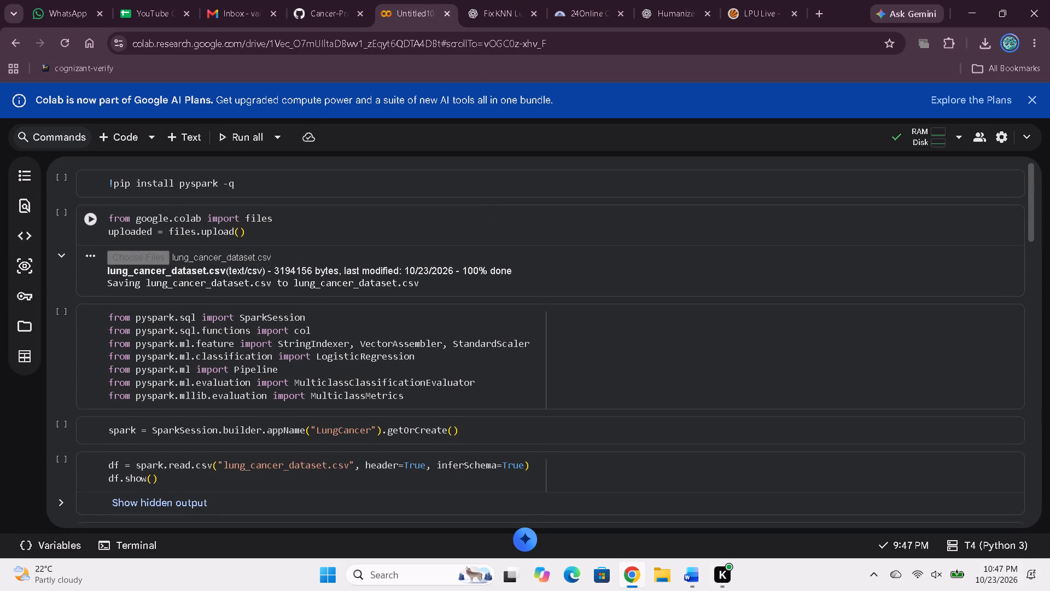
{"action": "scroll", "coordinate": [442, 281], "scroll_direction": "up", "scroll_amount": 1}
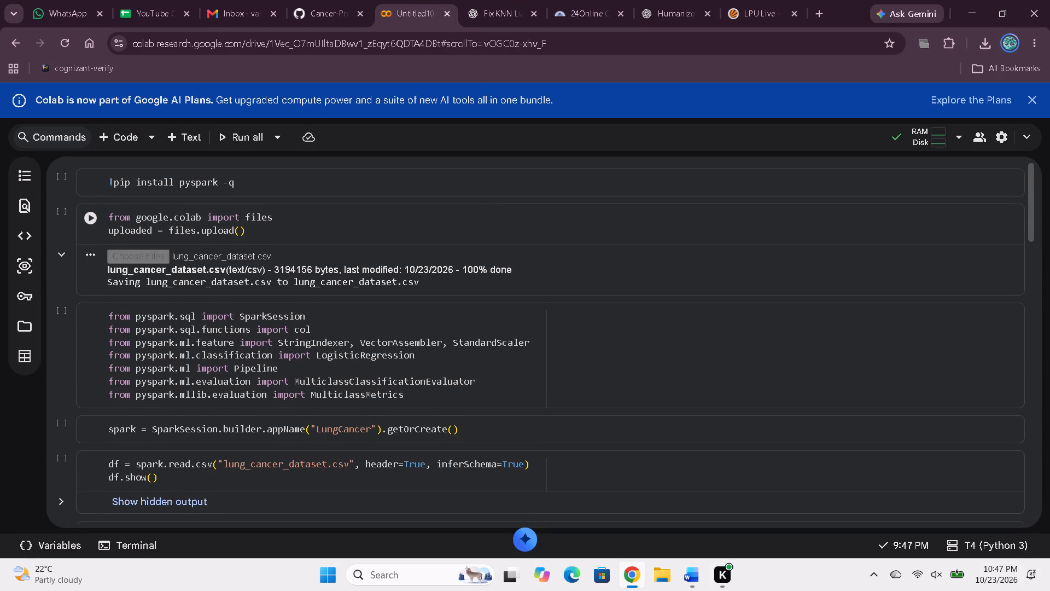
{"action": "scroll", "coordinate": [442, 281], "scroll_direction": "up", "scroll_amount": 1}
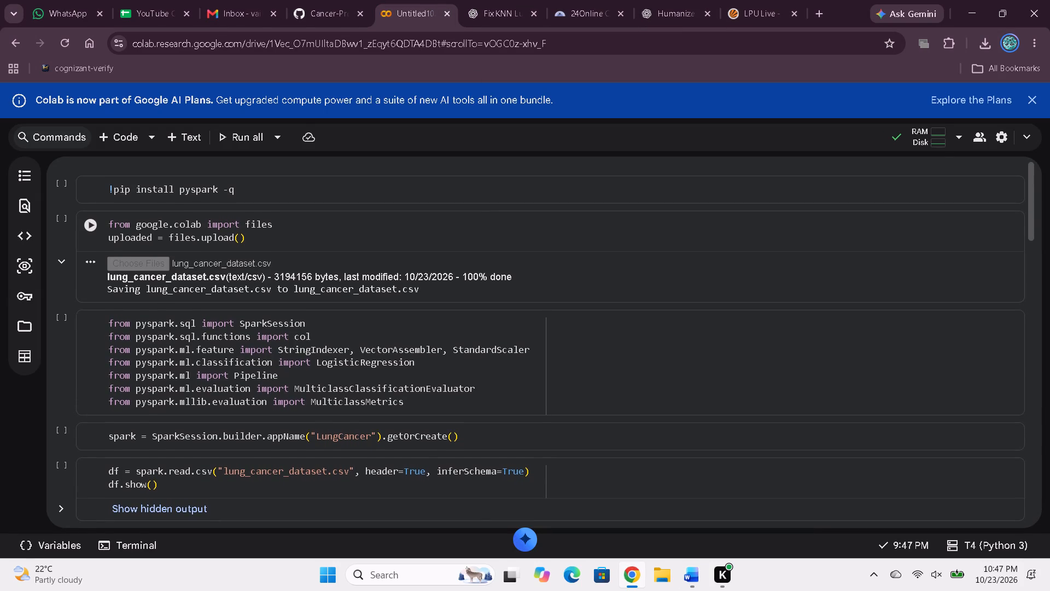
{"action": "left_click", "coordinate": [511, 0]}
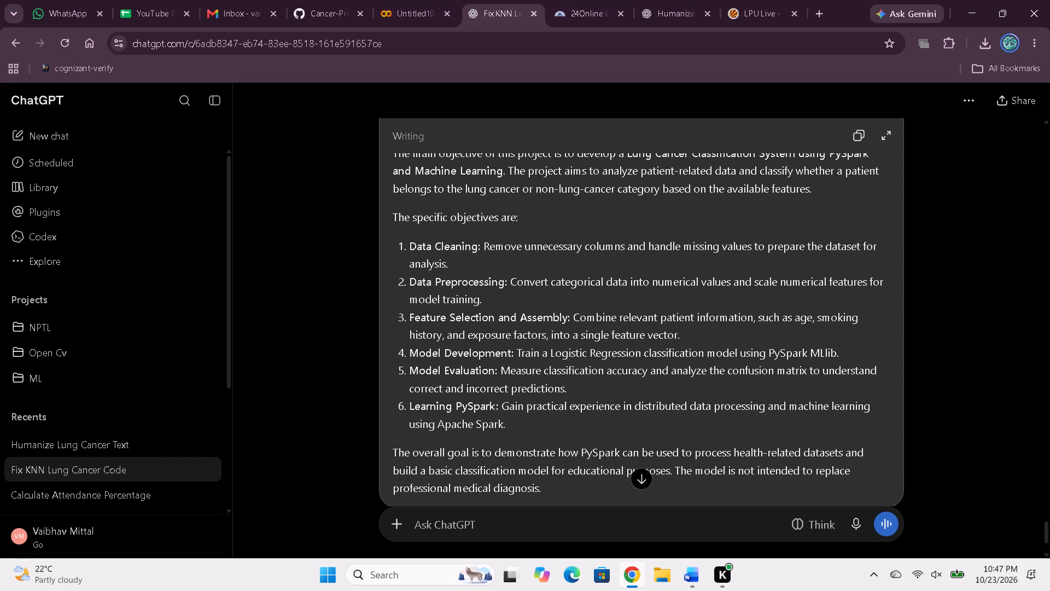
Undo the replacement of "Logistic" with "KNN" in the Word report's Model Training objective and save the document.
{"action": "left_click", "coordinate": [700, 561]}
{"action": "left_click", "coordinate": [633, 507]}
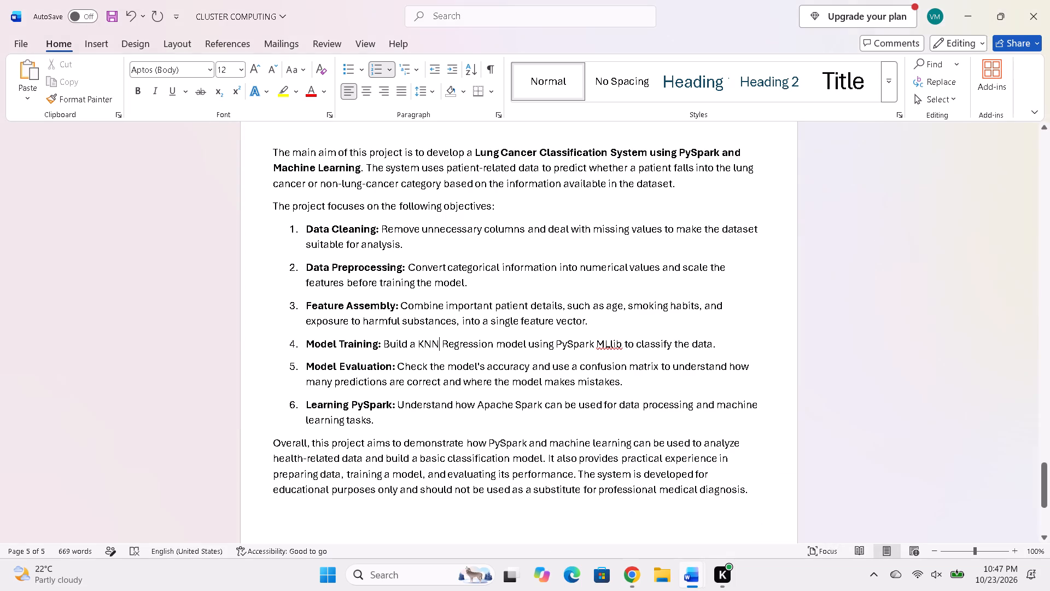
{"action": "key", "text": "ctrl+z"}
{"action": "key", "text": "ctrl+z"}
{"action": "key", "text": "ctrl+z"}
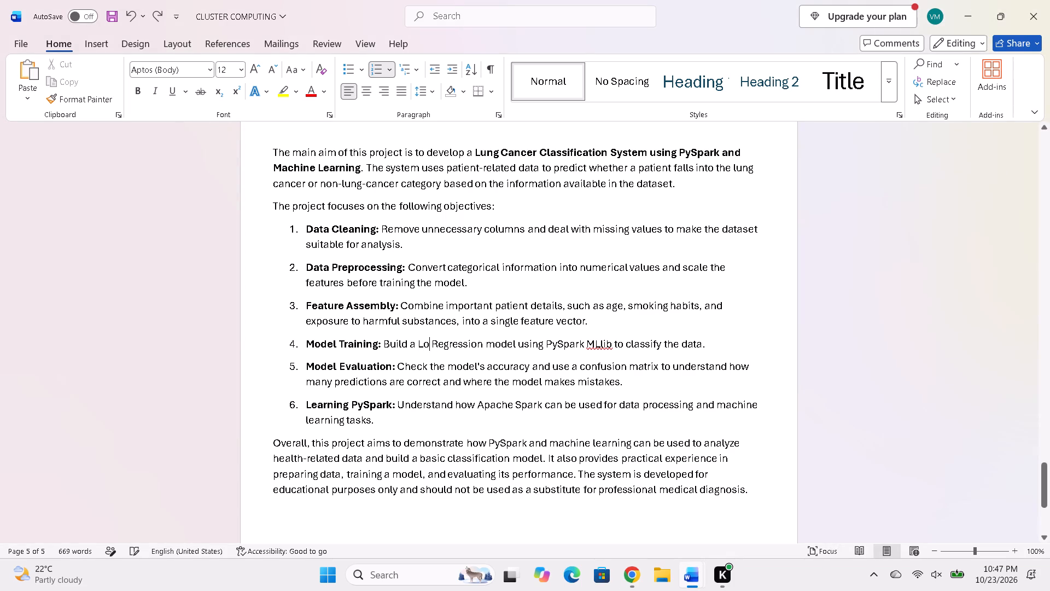
{"action": "key", "text": "ctrl+z"}
{"action": "key", "text": "ctrl+z"}
{"action": "key", "text": "ctrl+z"}
{"action": "key", "text": "ctrl+z"}
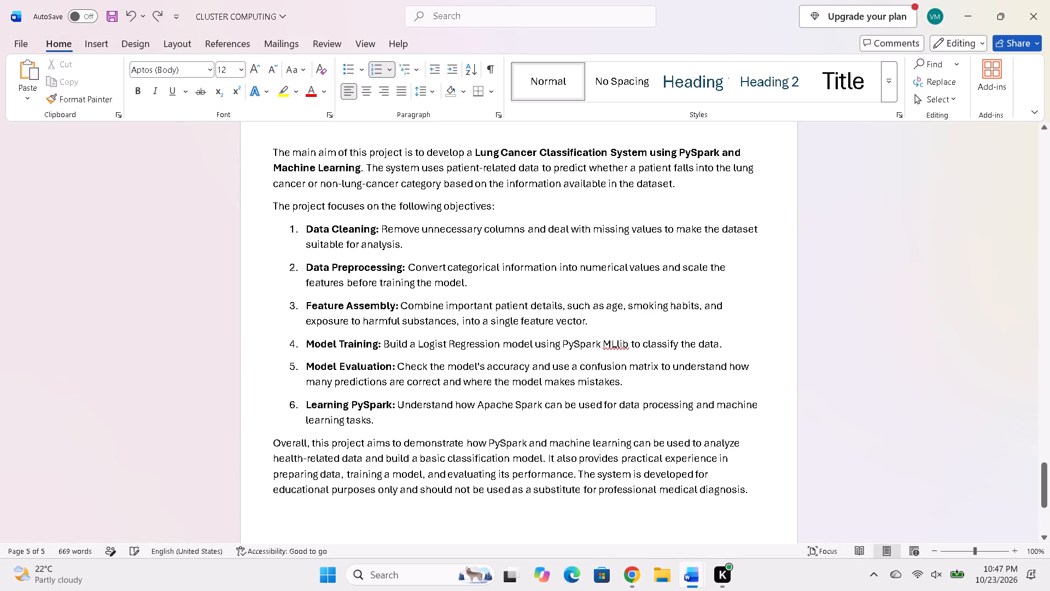
{"action": "key", "text": "ctrl+z"}
{"action": "key", "text": "ctrl+z"}
{"action": "scroll", "coordinate": [634, 477], "scroll_direction": "up", "scroll_amount": 1}
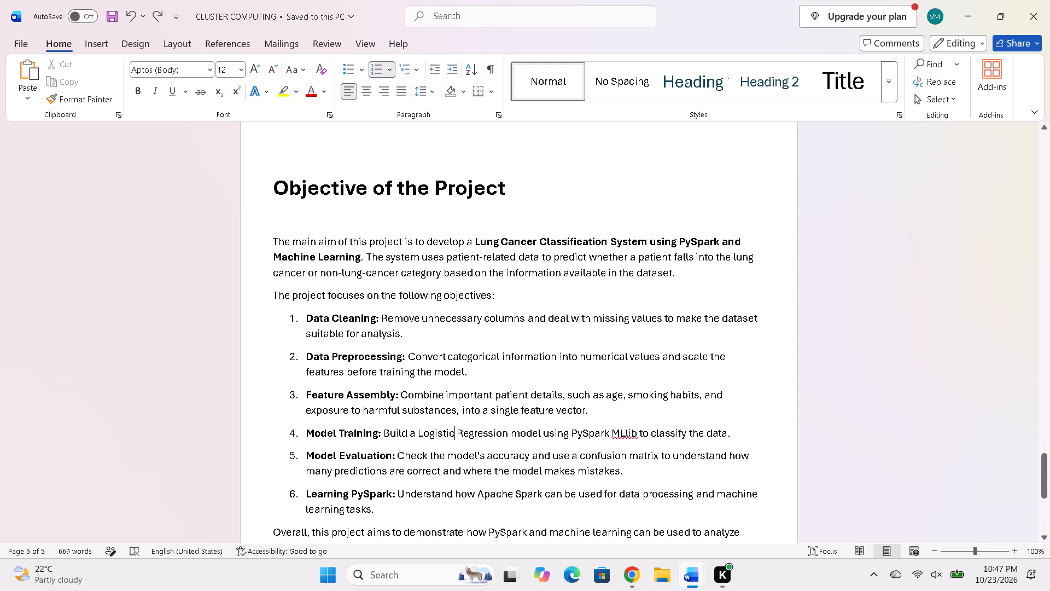
{"action": "key", "text": "ctrl+s"}
Delete the blank line above the Objective of the Project heading so the heading starts its page.
{"action": "scroll", "coordinate": [634, 477], "scroll_direction": "up", "scroll_amount": 1}
{"action": "left_click", "coordinate": [419, 432]}
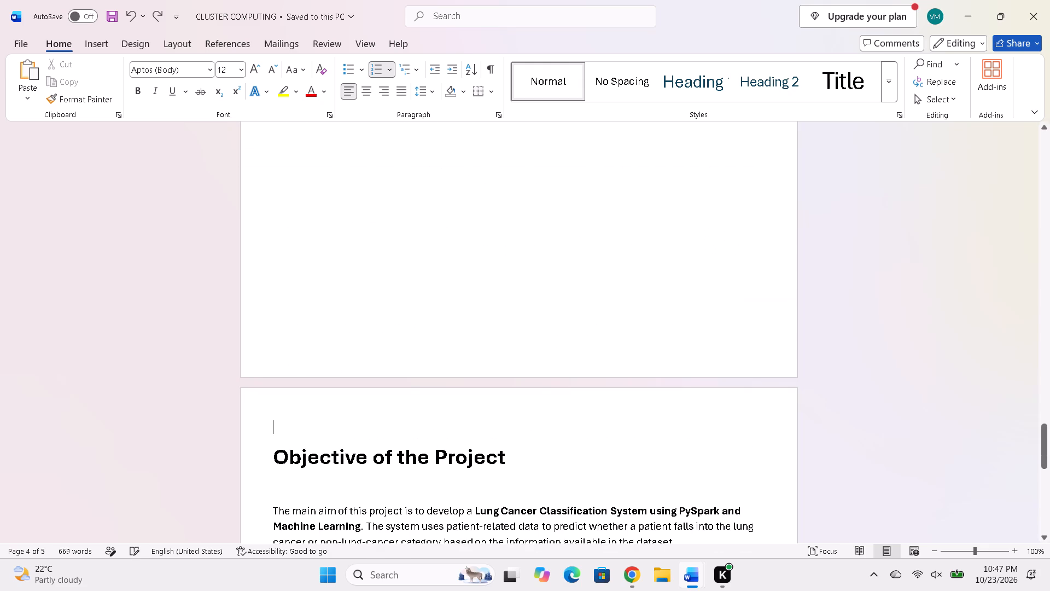
{"action": "key", "text": "BackSpace"}
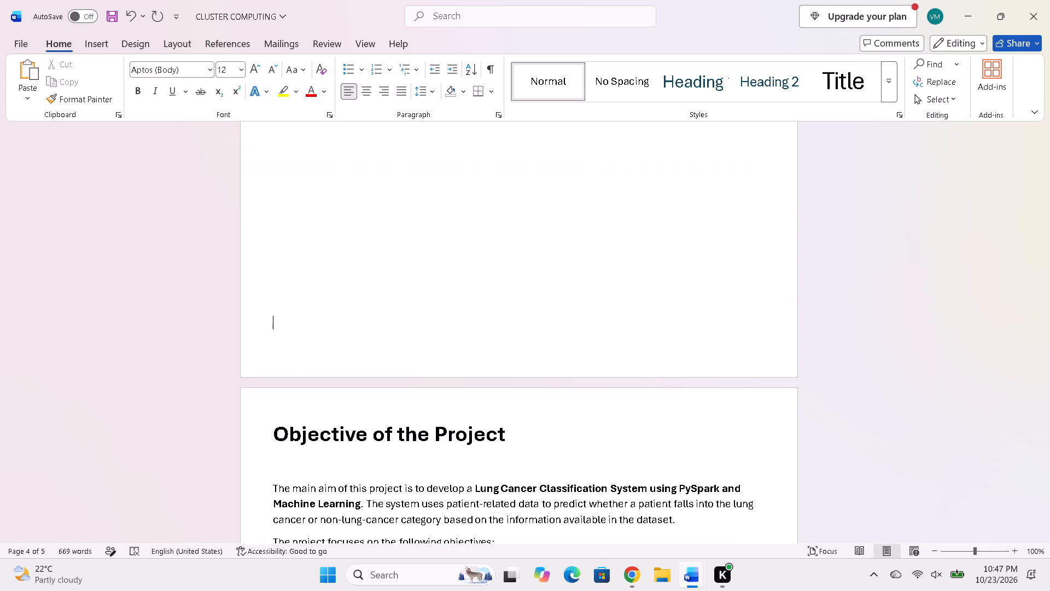
Add blank lines after the closing paragraph of the Objective of the Project section to start a new page.
{"action": "scroll", "coordinate": [419, 432], "scroll_direction": "up", "scroll_amount": 3}
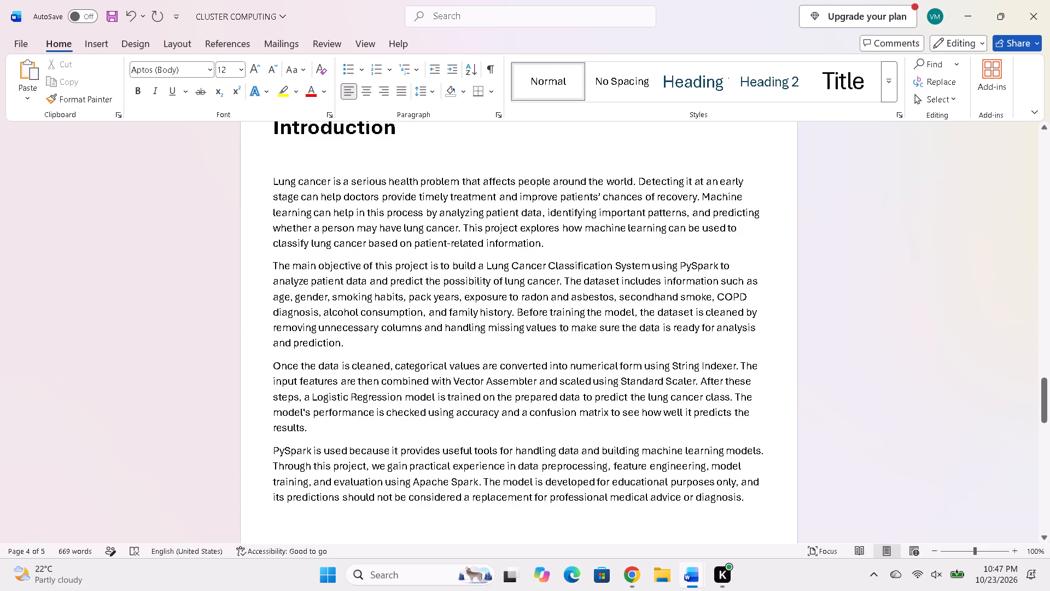
{"action": "scroll", "coordinate": [419, 432], "scroll_direction": "up", "scroll_amount": 6}
{"action": "scroll", "coordinate": [419, 432], "scroll_direction": "down", "scroll_amount": 7}
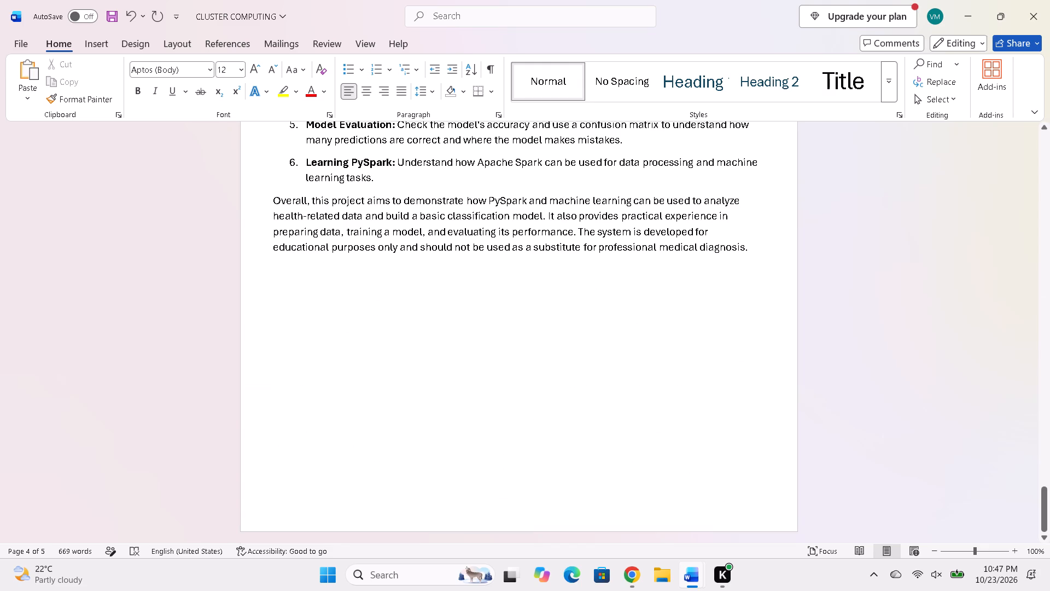
{"action": "scroll", "coordinate": [419, 432], "scroll_direction": "down", "scroll_amount": 5}
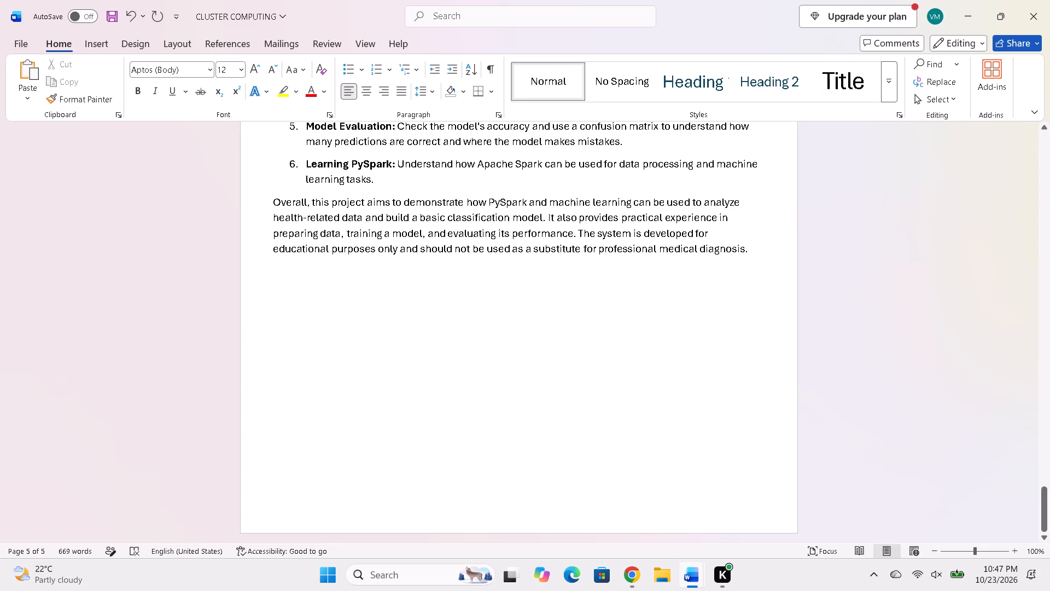
{"action": "left_click", "coordinate": [754, 256]}
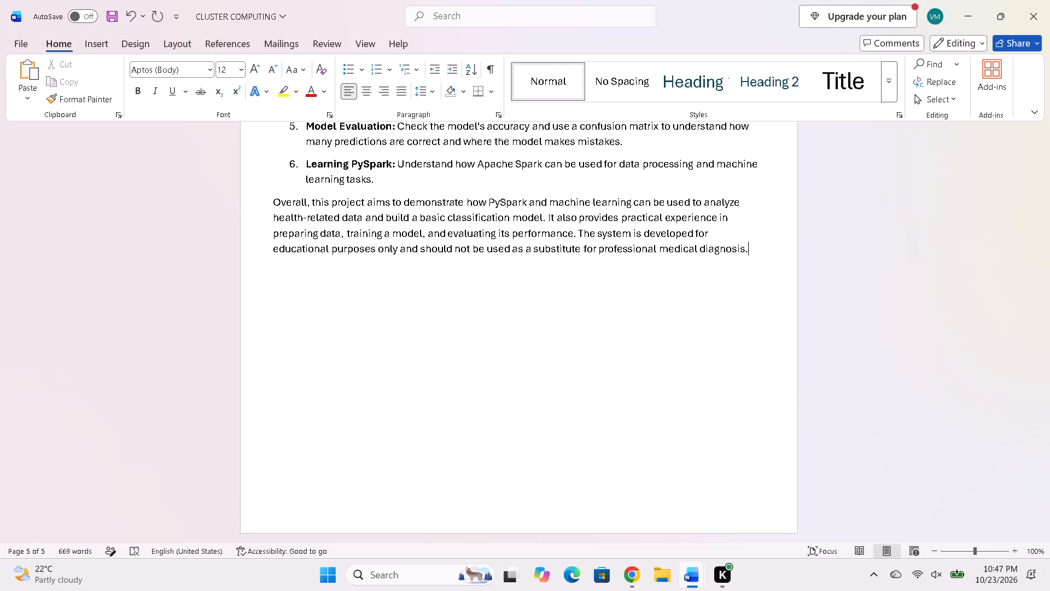
{"action": "key", "text": "Return"}
{"action": "key", "text": "Return"}
{"action": "key", "text": "Return"}
{"action": "key", "text": "Return"}
{"action": "key", "text": "Return"}
{"action": "key", "text": "Return"}
{"action": "key", "text": "Return"}
{"action": "key", "text": "Return"}
{"action": "key", "text": "Return"}
{"action": "key", "text": "Return"}
{"action": "key", "text": "Return"}
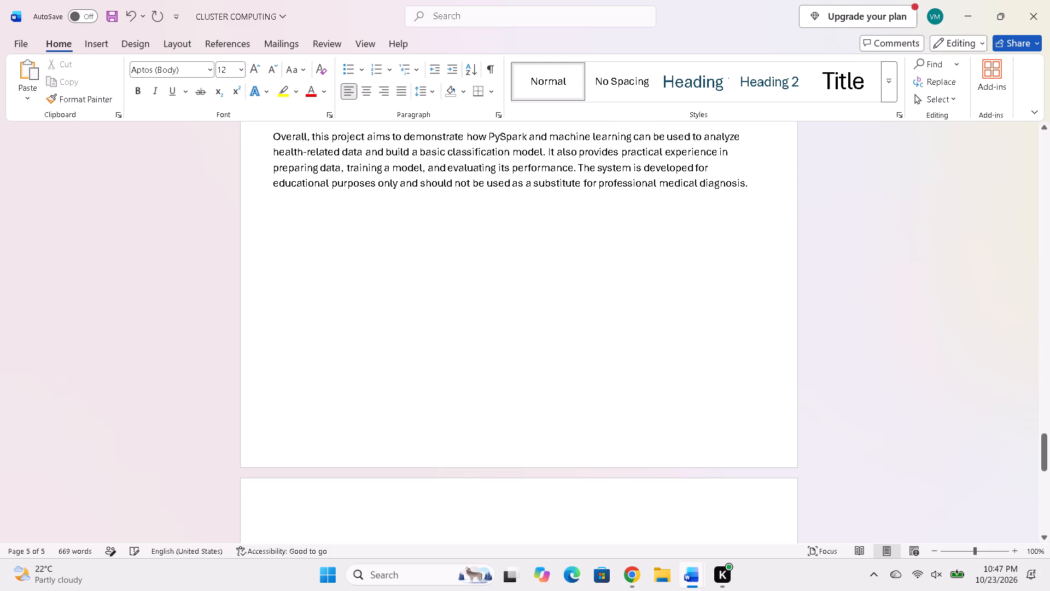
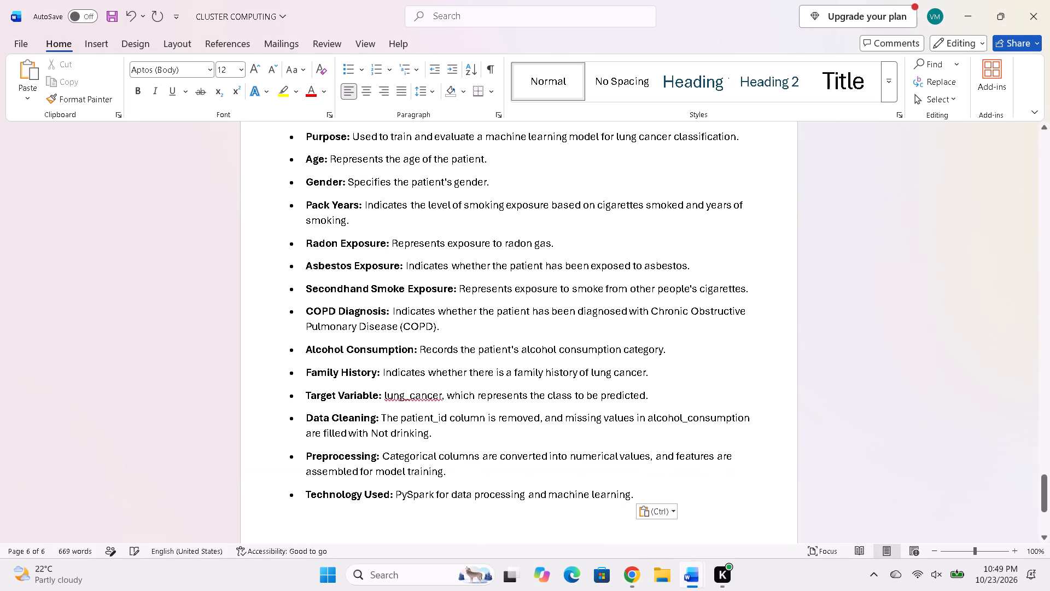
Enlarge the pasted Dataset Description heading to font size 18.
{"action": "scroll", "coordinate": [464, 319], "scroll_direction": "up", "scroll_amount": 2}
{"action": "left_click_drag", "start_coordinate": [394, 362], "coordinate": [268, 365]}
{"action": "left_click", "coordinate": [382, 327]}
{"action": "left_click", "coordinate": [380, 326]}
{"action": "left_click", "coordinate": [380, 326]}
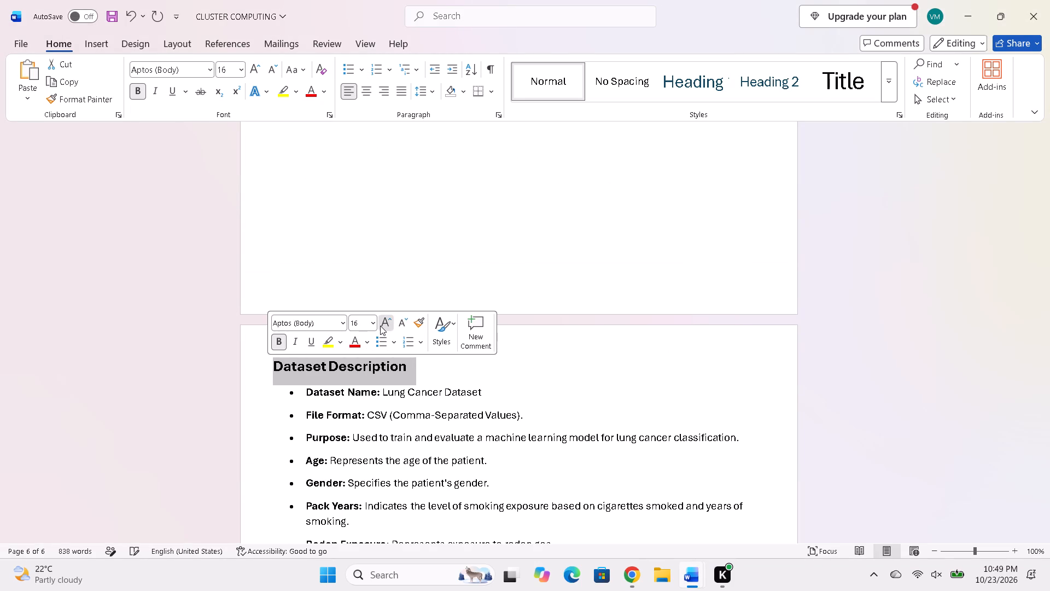
Check the font size of the Objective of the Project heading.
{"action": "scroll", "coordinate": [392, 396], "scroll_direction": "up", "scroll_amount": 4}
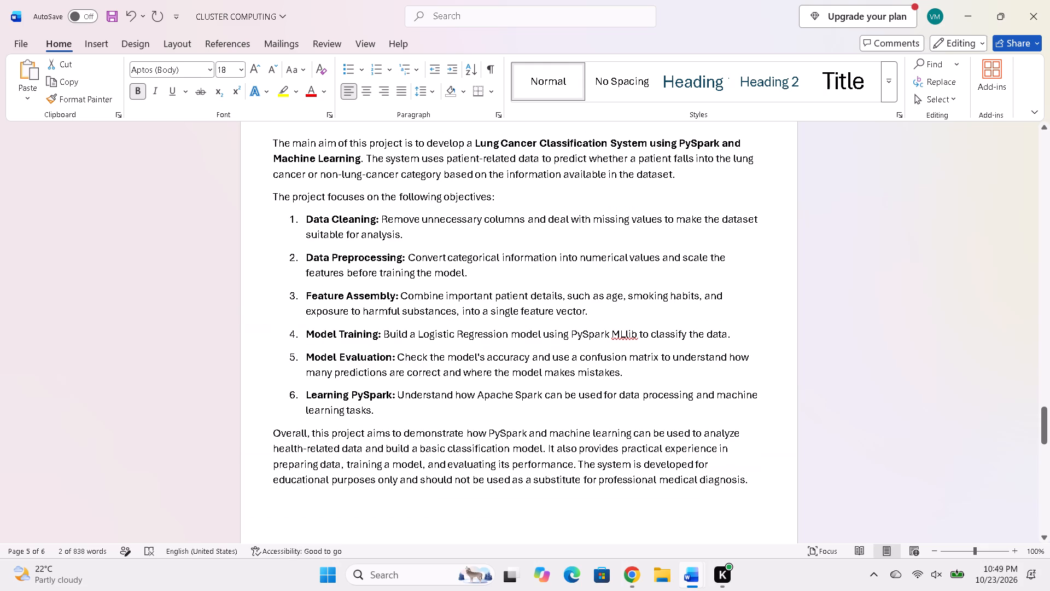
{"action": "scroll", "coordinate": [392, 392], "scroll_direction": "up", "scroll_amount": 2}
{"action": "scroll", "coordinate": [399, 379], "scroll_direction": "down", "scroll_amount": 1}
{"action": "left_click_drag", "start_coordinate": [510, 396], "coordinate": [300, 392]}
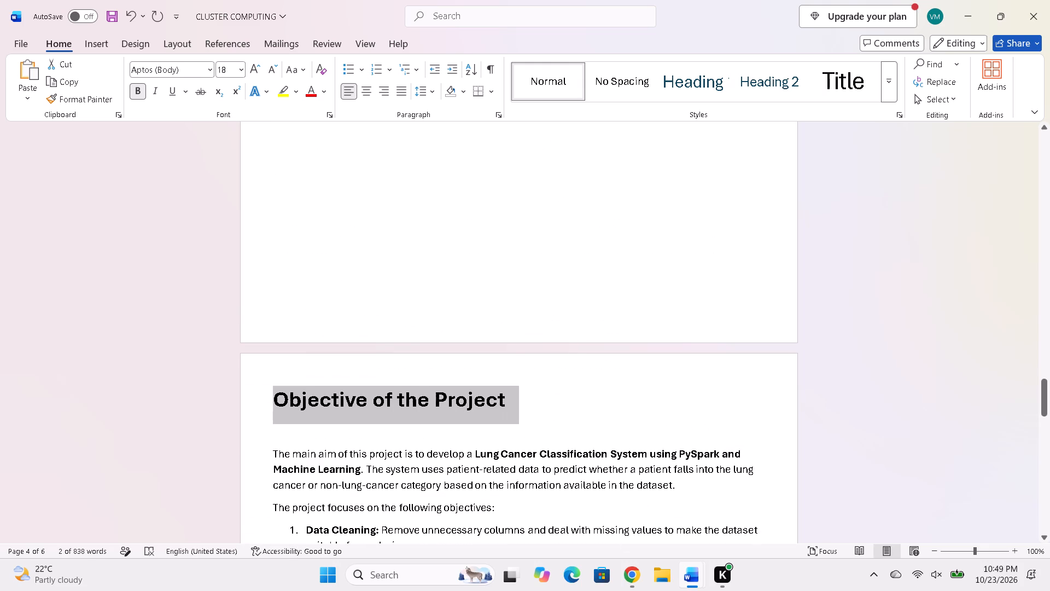
{"action": "left_click_drag", "start_coordinate": [300, 392], "coordinate": [285, 393]}
Reduce the Introduction heading's font size to 20.
{"action": "scroll", "coordinate": [285, 393], "scroll_direction": "down", "scroll_amount": 1}
{"action": "scroll", "coordinate": [285, 393], "scroll_direction": "up", "scroll_amount": 1}
{"action": "scroll", "coordinate": [285, 393], "scroll_direction": "right", "scroll_amount": 2}
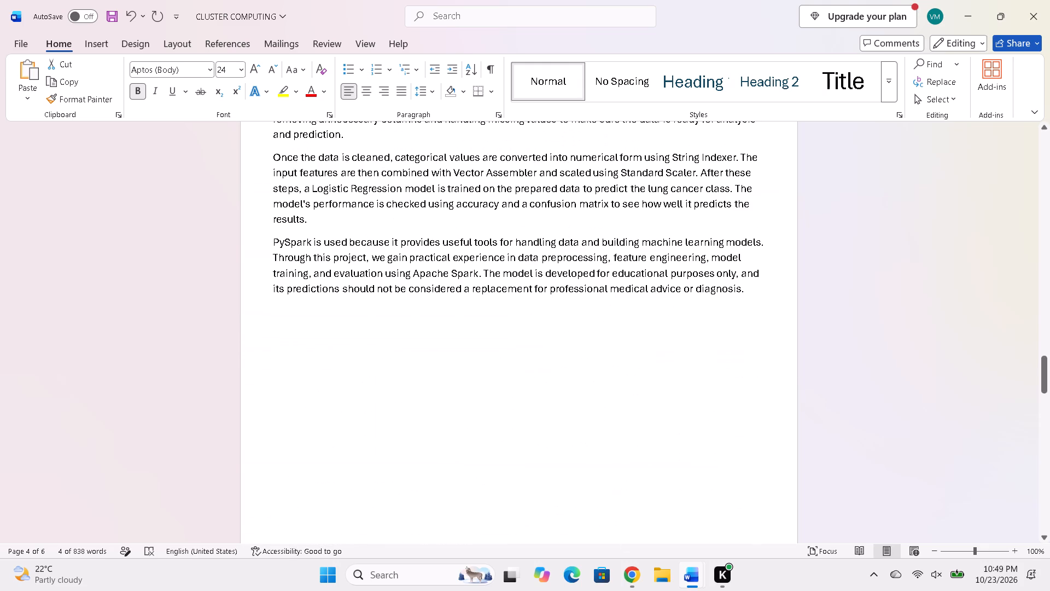
{"action": "scroll", "coordinate": [353, 293], "scroll_direction": "up", "scroll_amount": 2}
{"action": "left_click_drag", "start_coordinate": [399, 258], "coordinate": [279, 259]}
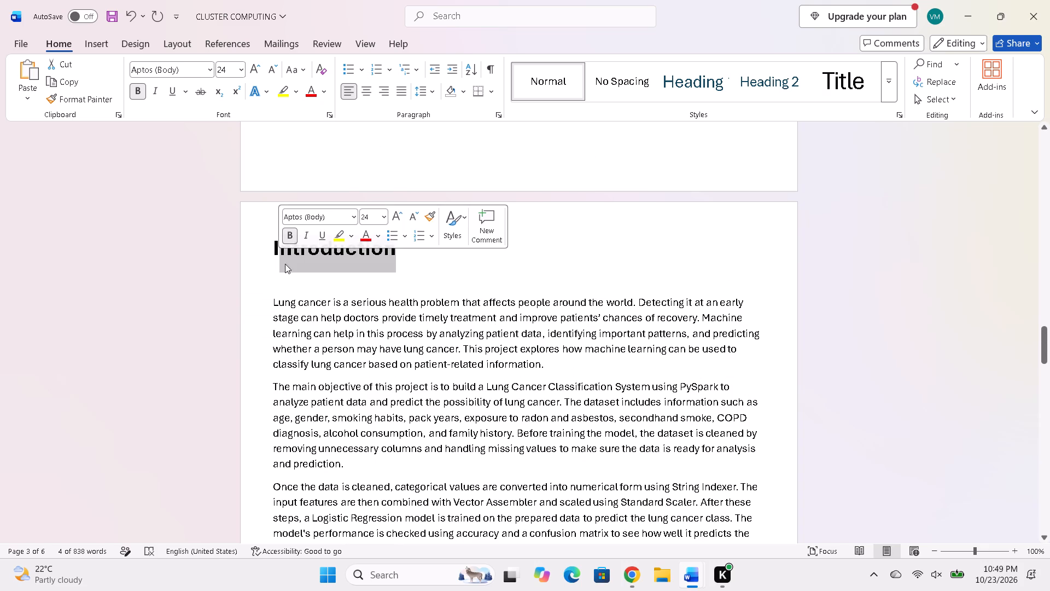
{"action": "left_click", "coordinate": [412, 214]}
{"action": "left_click", "coordinate": [412, 214]}
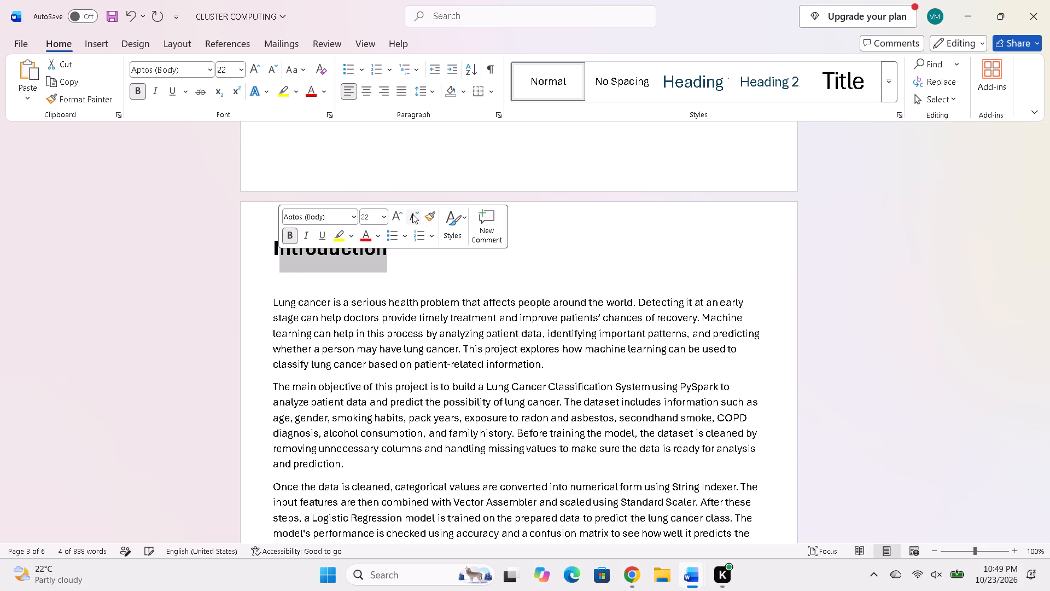
Reduce the Objective of the Project heading's font size to 20.
{"action": "scroll", "coordinate": [399, 361], "scroll_direction": "down", "scroll_amount": 5}
{"action": "scroll", "coordinate": [428, 329], "scroll_direction": "up", "scroll_amount": 1}
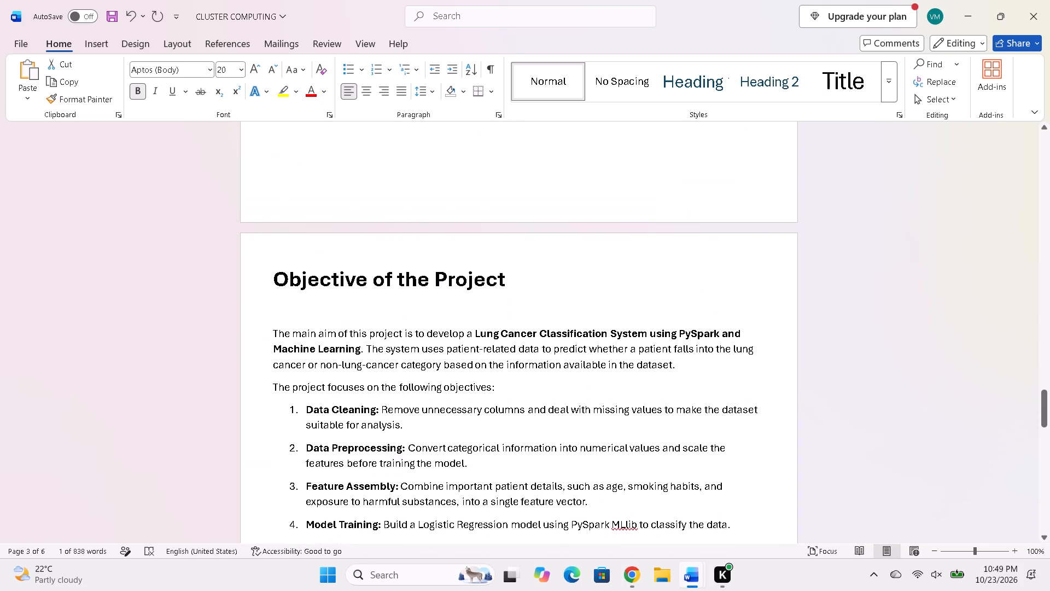
{"action": "left_click_drag", "start_coordinate": [516, 281], "coordinate": [289, 292]}
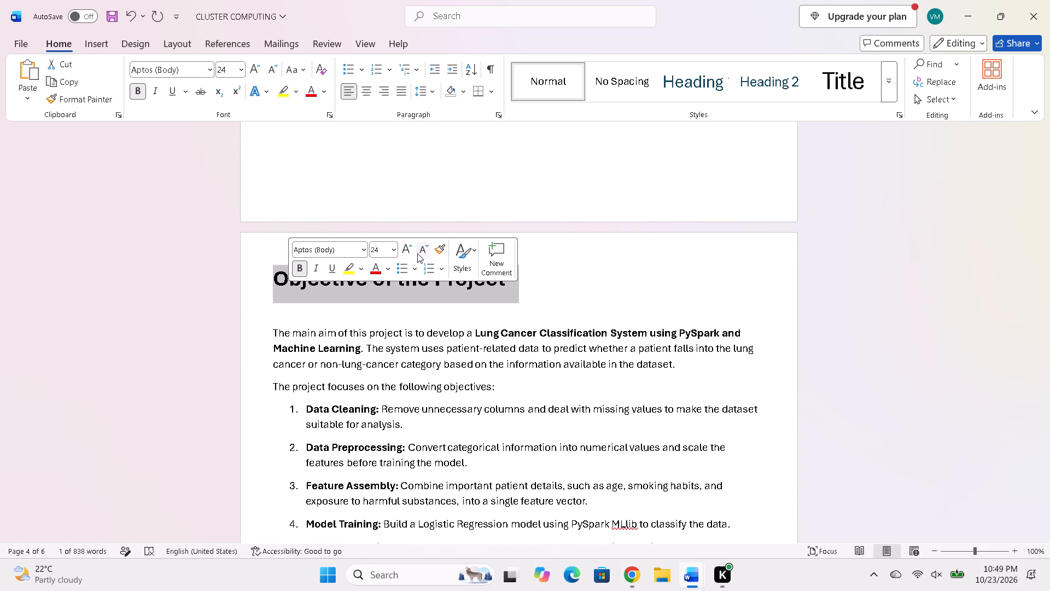
{"action": "double_click", "coordinate": [418, 252]}
Increase the Dataset Description heading's font size to 20 to match the other section headings.
{"action": "scroll", "coordinate": [409, 406], "scroll_direction": "down", "scroll_amount": 2}
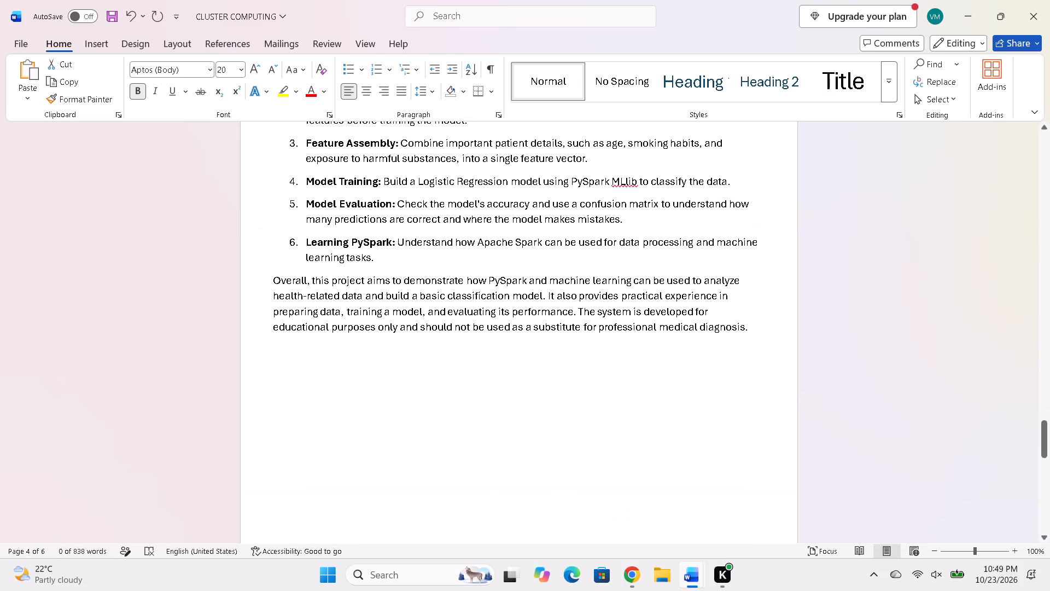
{"action": "scroll", "coordinate": [409, 406], "scroll_direction": "down", "scroll_amount": 2}
{"action": "left_click_drag", "start_coordinate": [425, 330], "coordinate": [281, 334]}
{"action": "left_click", "coordinate": [397, 295]}
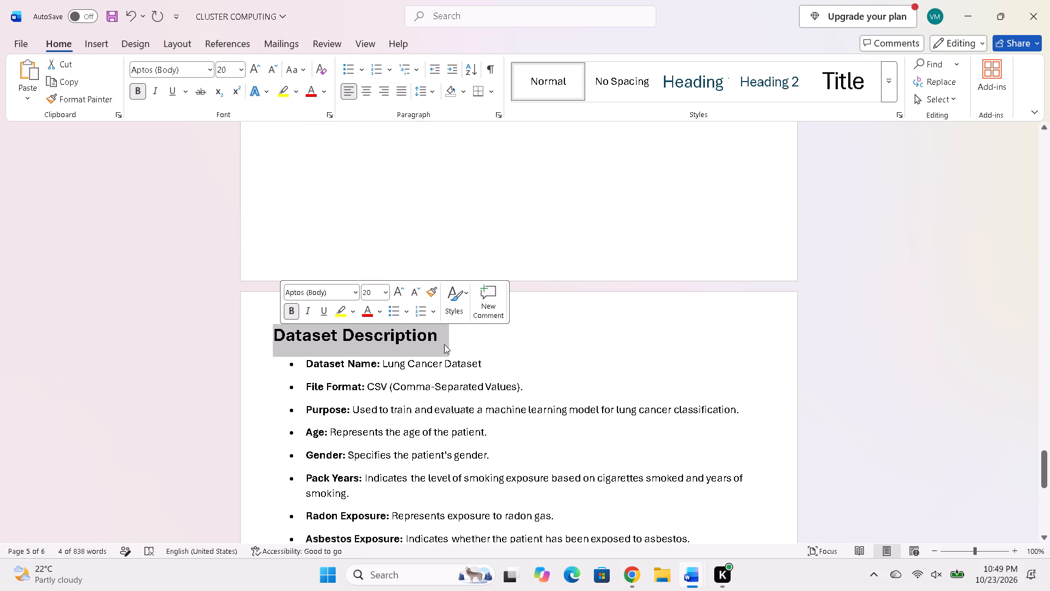
Add a blank line below the Dataset Description heading and reduce that line's font size to 14.
{"action": "left_click", "coordinate": [444, 345]}
{"action": "key", "text": "Return"}
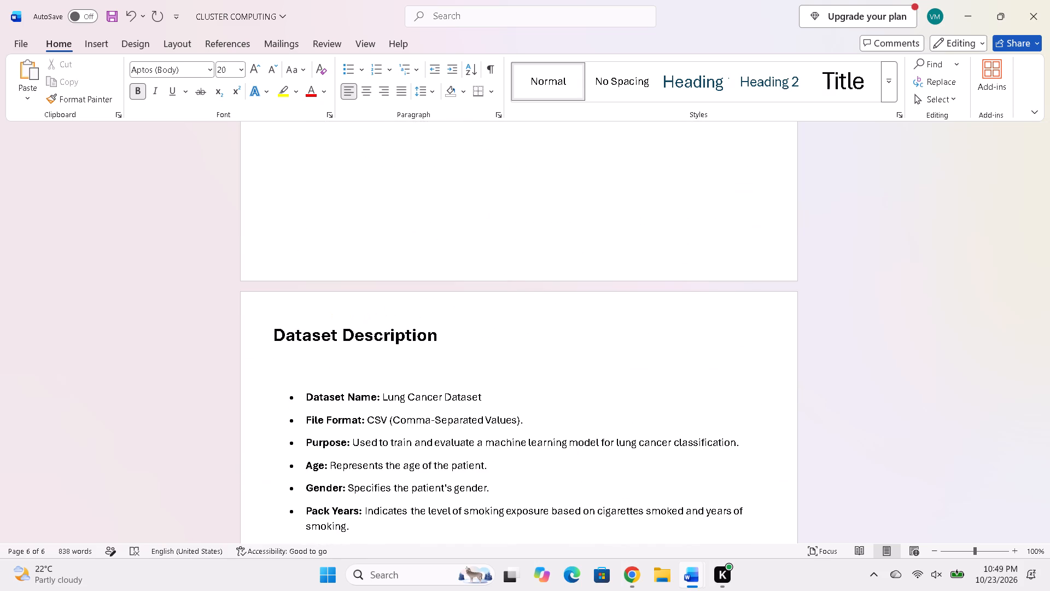
{"action": "double_click", "coordinate": [273, 68]}
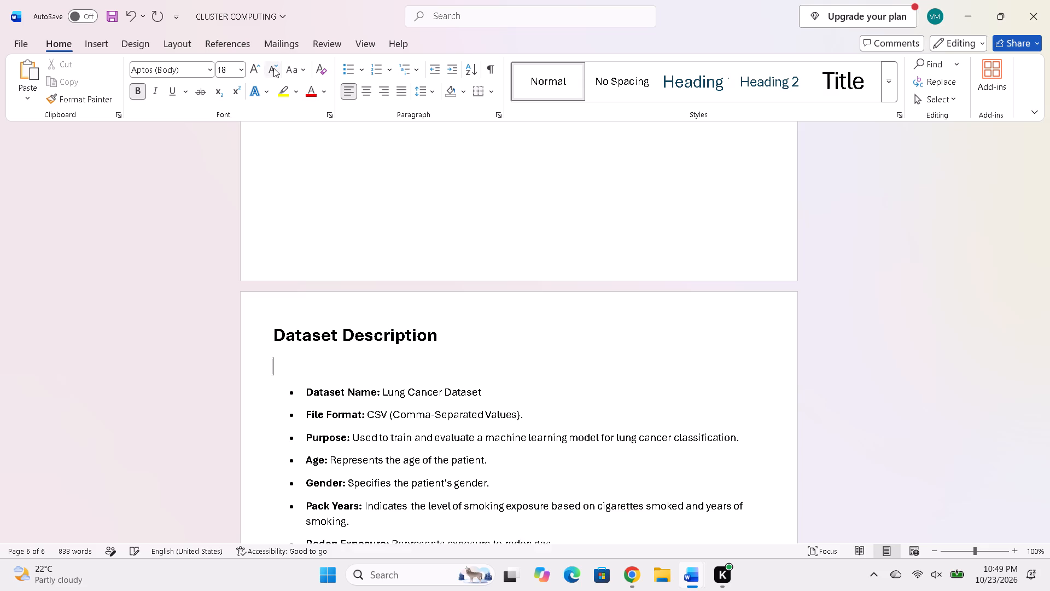
{"action": "left_click", "coordinate": [273, 68]}
End the bulleted list after the Technology Used item, add blank lines down to a new page, and save the report.
{"action": "scroll", "coordinate": [361, 339], "scroll_direction": "down", "scroll_amount": 3}
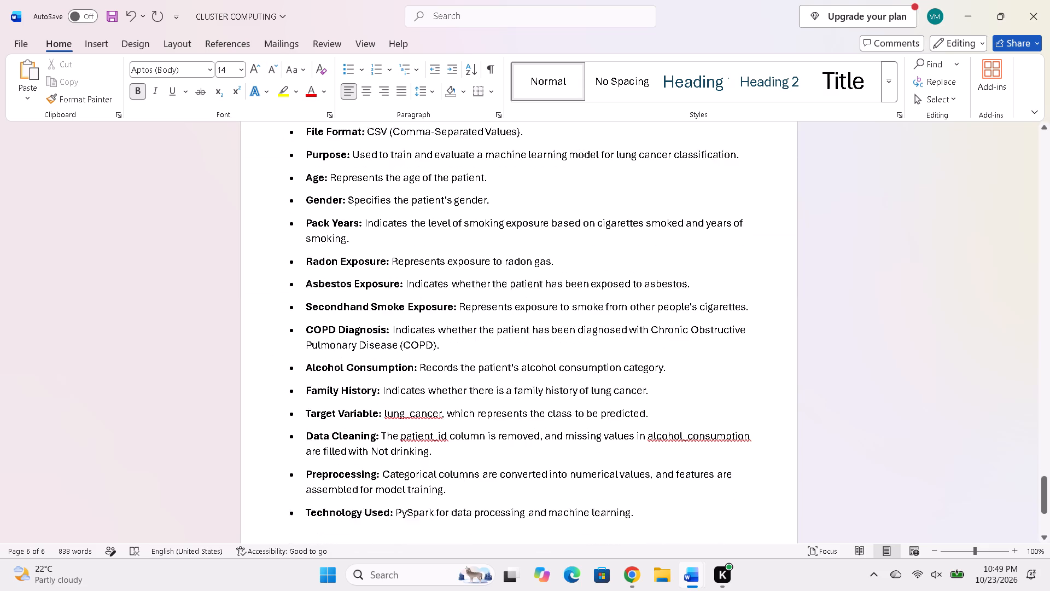
{"action": "scroll", "coordinate": [361, 339], "scroll_direction": "down", "scroll_amount": 1}
{"action": "scroll", "coordinate": [402, 366], "scroll_direction": "down", "scroll_amount": 1}
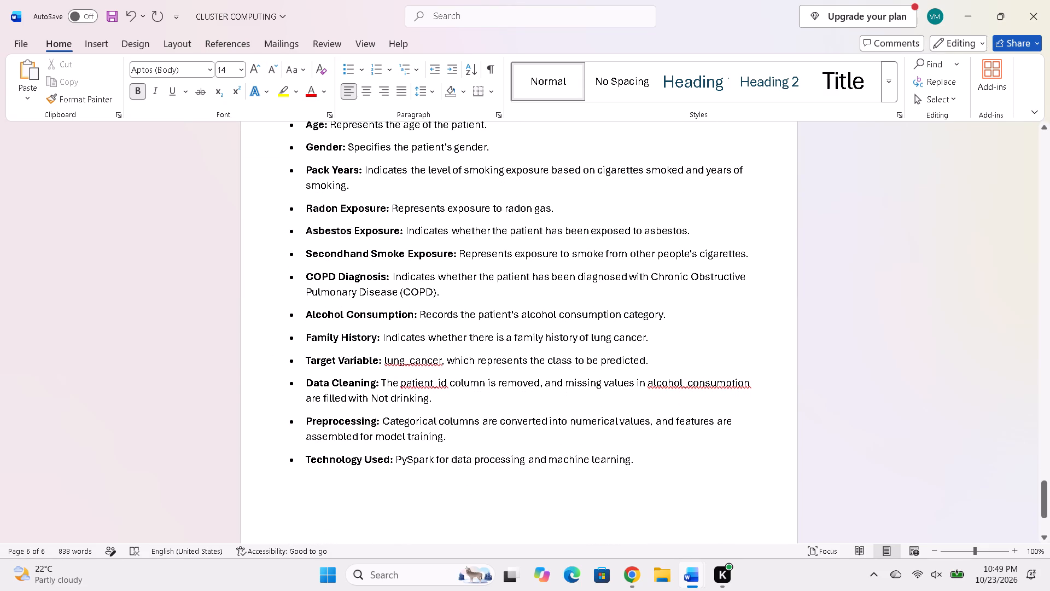
{"action": "scroll", "coordinate": [402, 366], "scroll_direction": "down", "scroll_amount": 2}
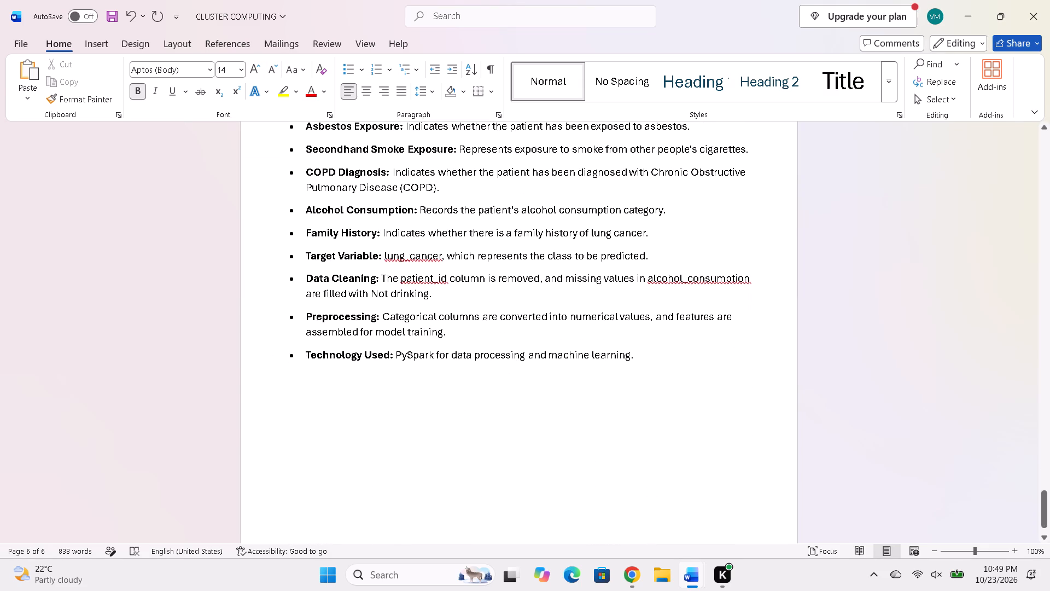
{"action": "scroll", "coordinate": [402, 366], "scroll_direction": "down", "scroll_amount": 2}
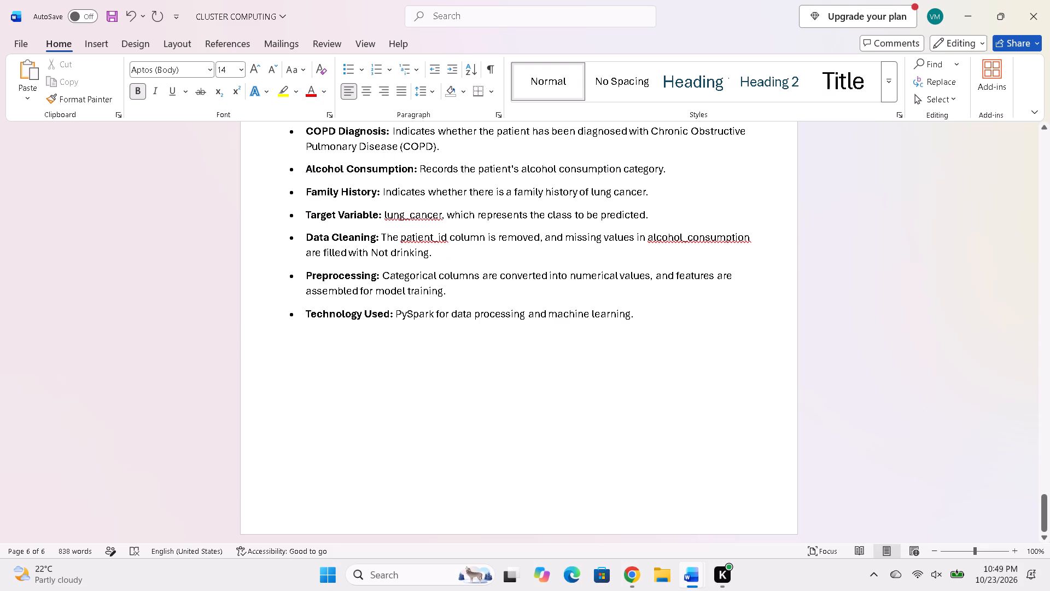
{"action": "left_click", "coordinate": [634, 310]}
{"action": "key", "text": "Return"}
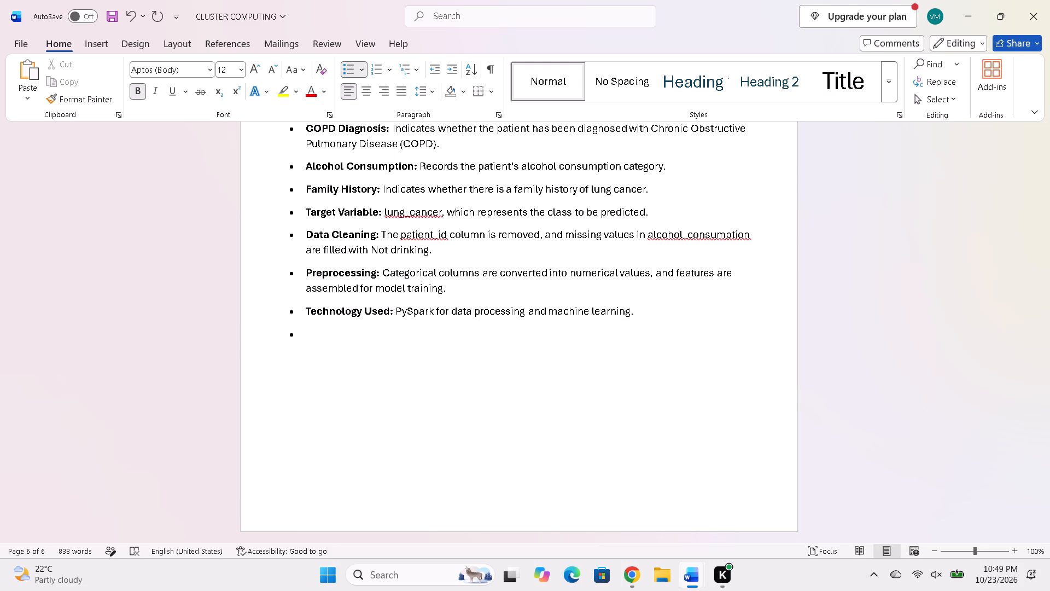
{"action": "key", "text": "BackSpace"}
{"action": "key", "text": "Return"}
{"action": "key", "text": "Return"}
{"action": "key", "text": "Return"}
{"action": "key", "text": "Return"}
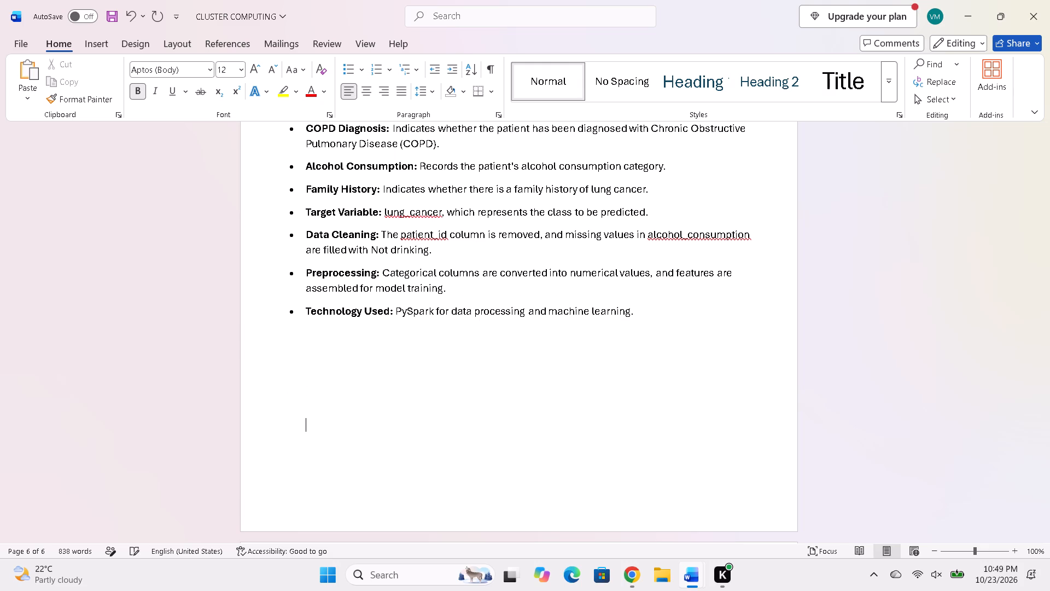
{"action": "key", "text": "Return"}
{"action": "key", "text": "Return"}
{"action": "key", "text": "Return"}
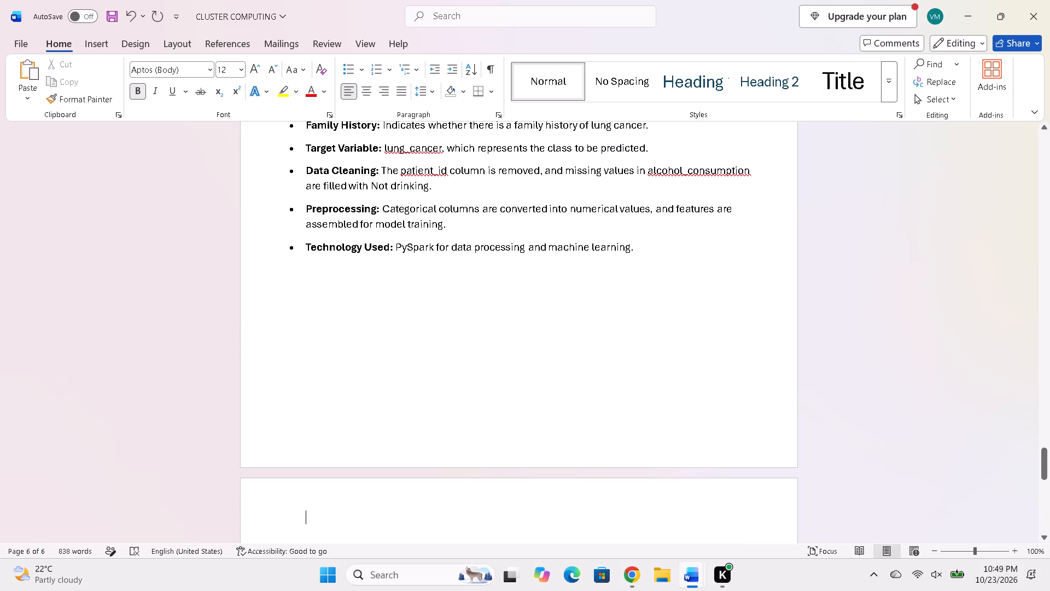
{"action": "key", "text": "ctrl+s"}
Delete the surplus blank lines back onto the Dataset Description page, leaving a small gap below the bulleted list.
{"action": "scroll", "coordinate": [634, 310], "scroll_direction": "up", "scroll_amount": 5}
{"action": "scroll", "coordinate": [634, 310], "scroll_direction": "down", "scroll_amount": 1}
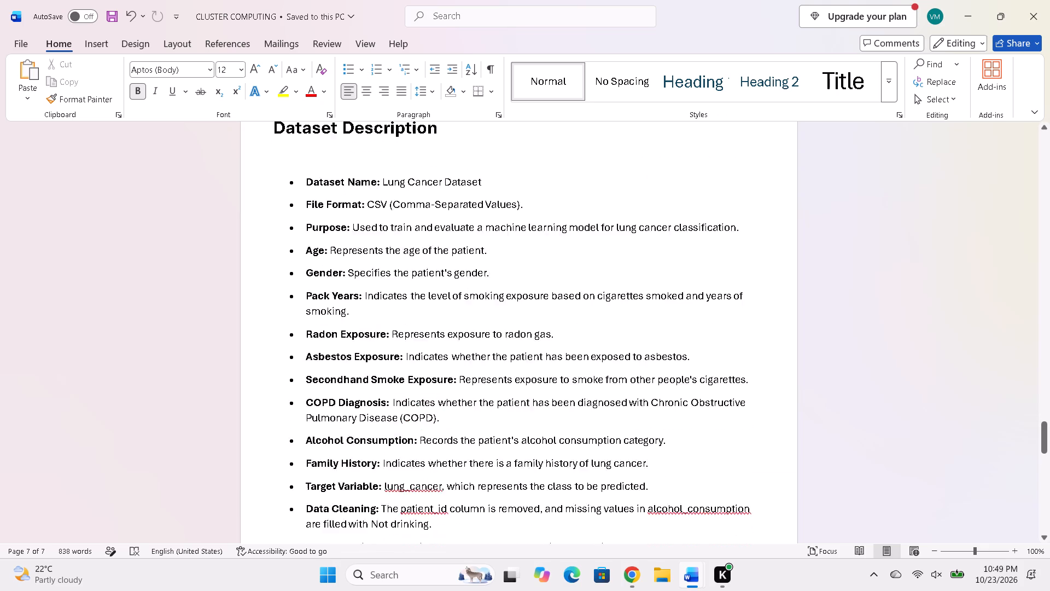
{"action": "scroll", "coordinate": [634, 310], "scroll_direction": "down", "scroll_amount": 2}
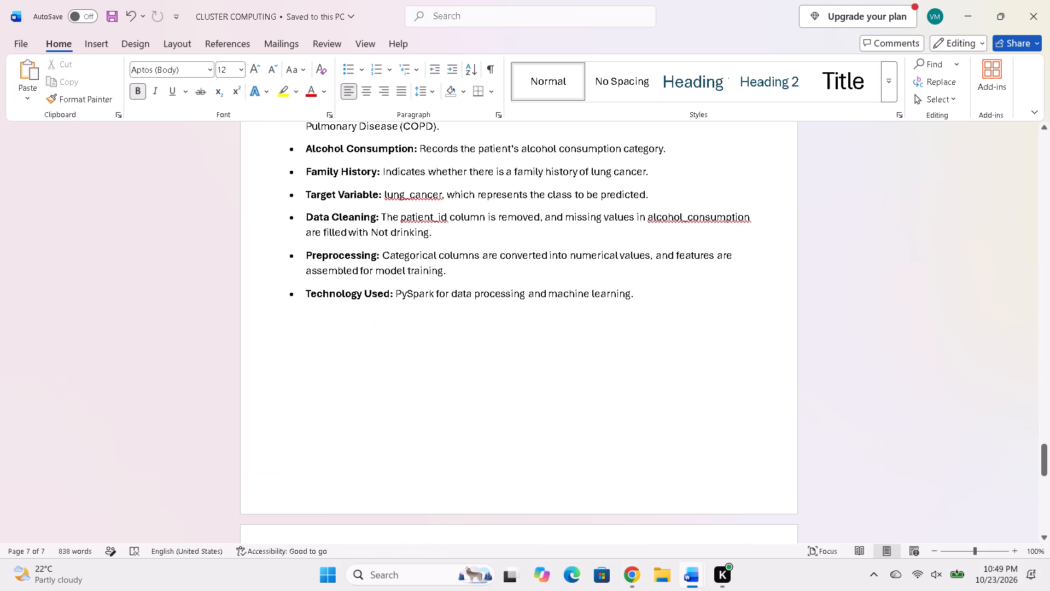
{"action": "scroll", "coordinate": [361, 459], "scroll_direction": "down", "scroll_amount": 1}
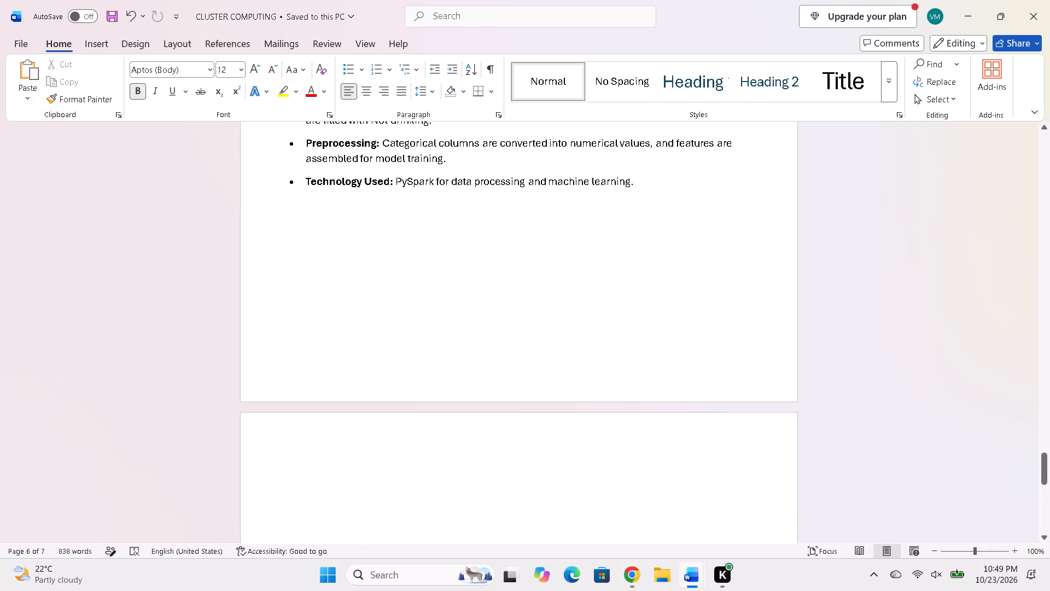
{"action": "left_click", "coordinate": [324, 448]}
{"action": "key", "text": "BackSpace"}
{"action": "key", "text": "BackSpace"}
{"action": "key", "text": "BackSpace"}
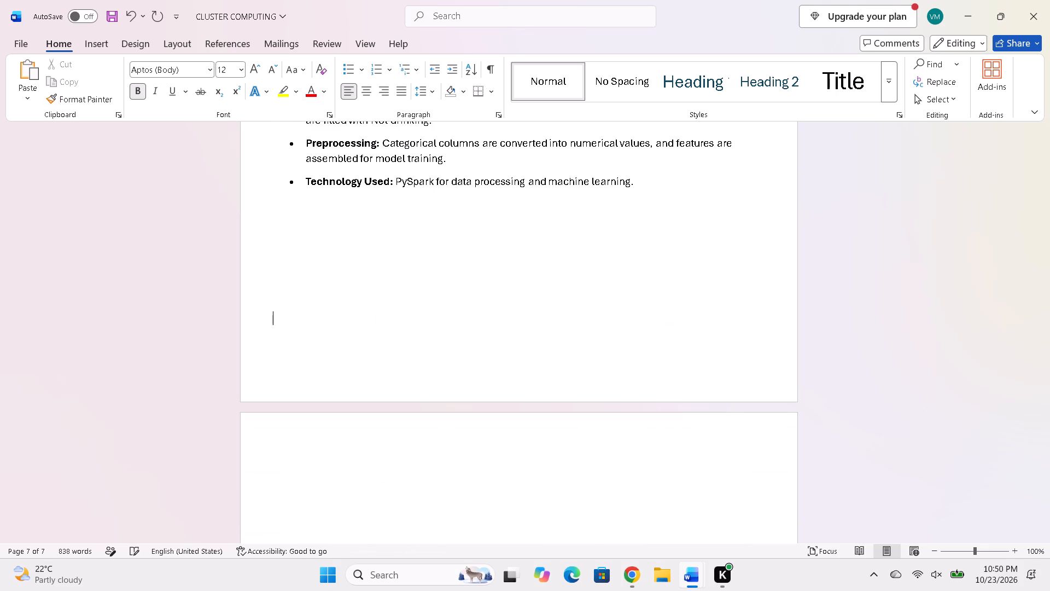
{"action": "key", "text": "BackSpace"}
{"action": "key", "text": "BackSpace"}
{"action": "key", "text": "BackSpace"}
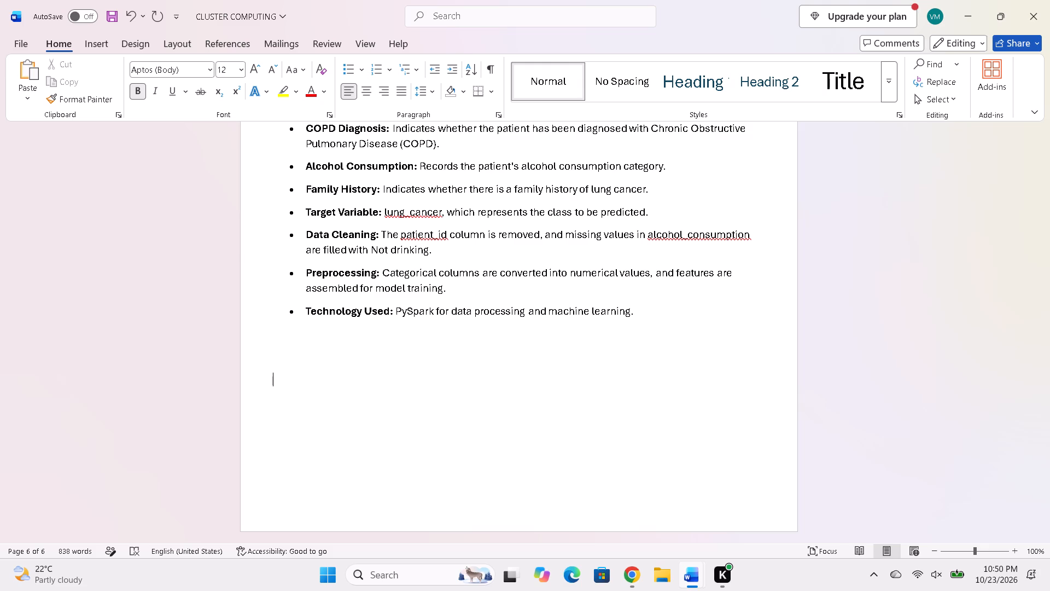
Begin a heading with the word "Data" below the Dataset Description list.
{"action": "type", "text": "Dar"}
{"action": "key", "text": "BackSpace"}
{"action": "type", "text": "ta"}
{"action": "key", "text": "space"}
Copy "Dataset Source" from the INT315 requirements message on LPU Live in Chrome and paste it over "Data" in the Word report.
{"action": "left_click", "coordinate": [627, 567]}
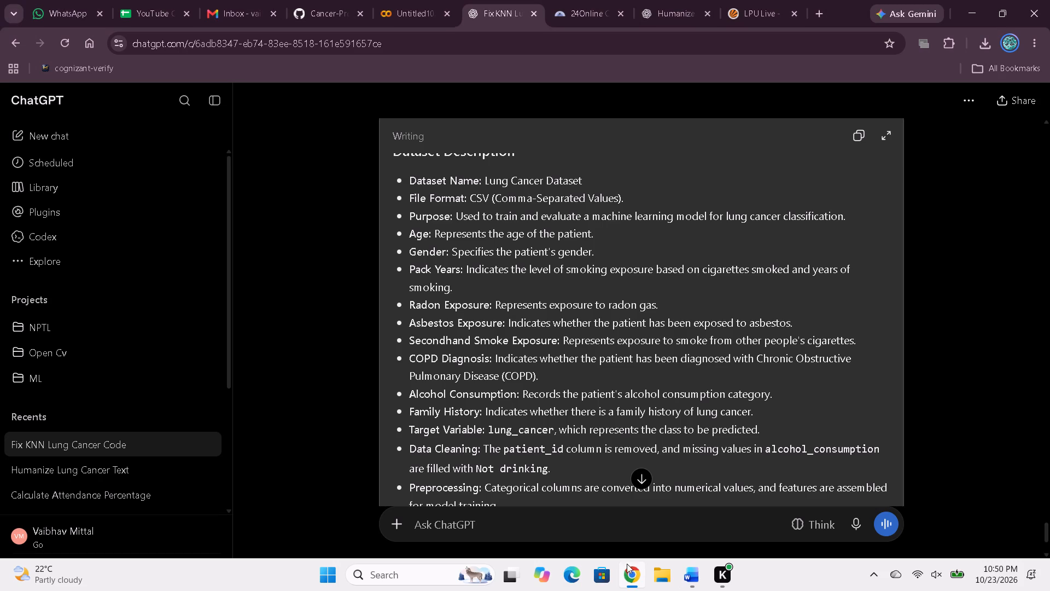
{"action": "left_click", "coordinate": [743, 0]}
{"action": "left_click", "coordinate": [447, 273]}
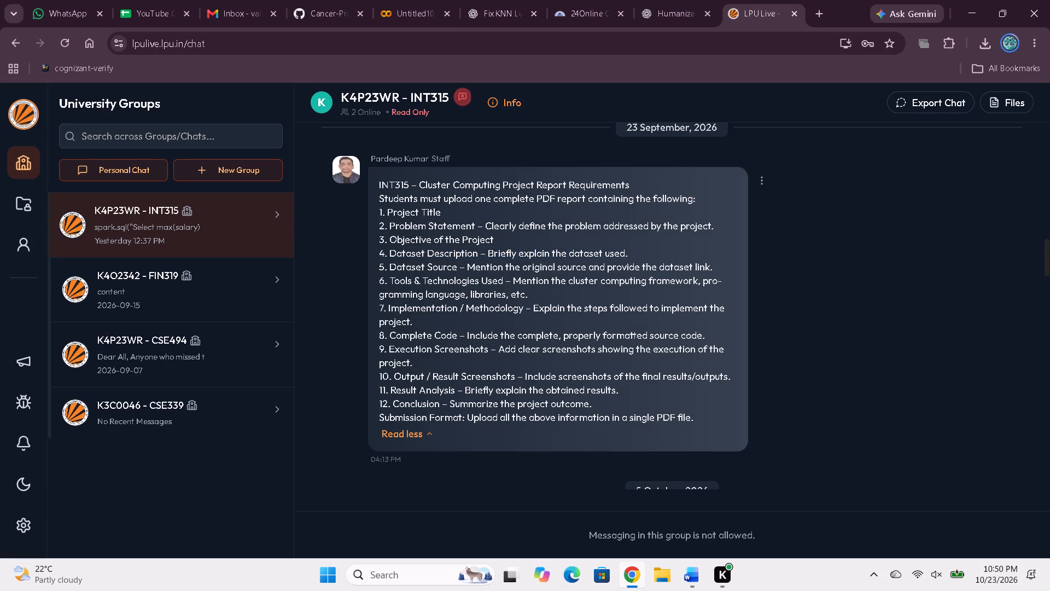
{"action": "left_click_drag", "start_coordinate": [388, 268], "coordinate": [458, 266]}
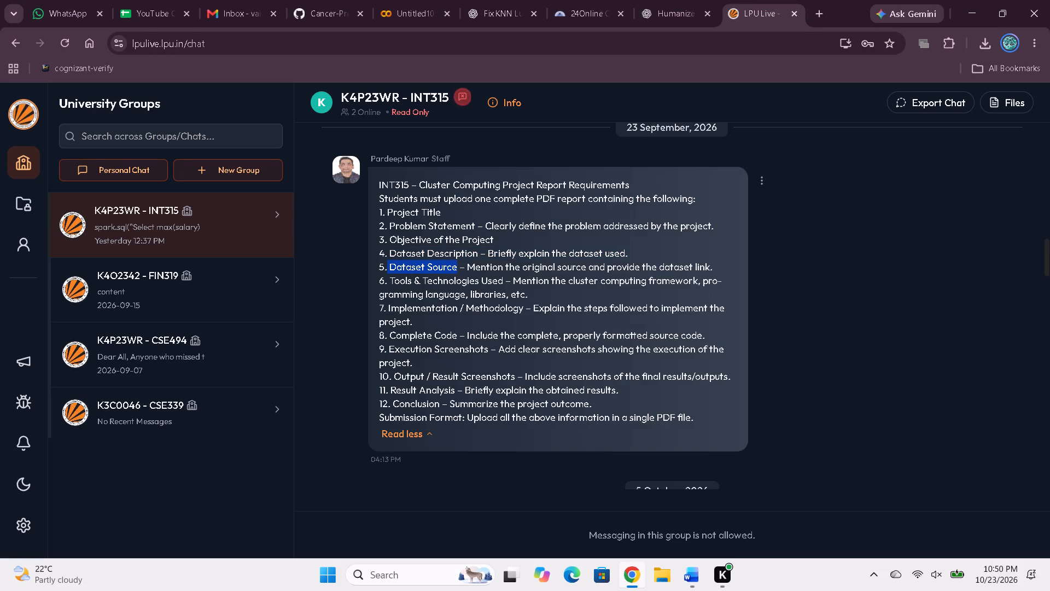
{"action": "key", "text": "ctrl+c"}
{"action": "left_click", "coordinate": [686, 573]}
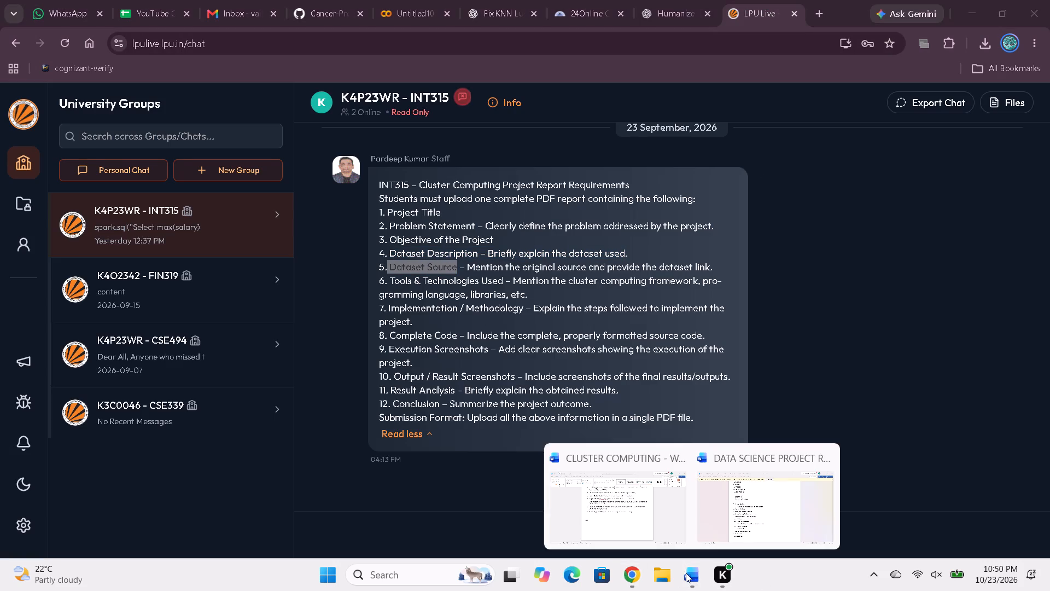
{"action": "left_click", "coordinate": [637, 512]}
{"action": "left_click_drag", "start_coordinate": [295, 379], "coordinate": [266, 374]}
{"action": "key", "text": "ctrl+v"}
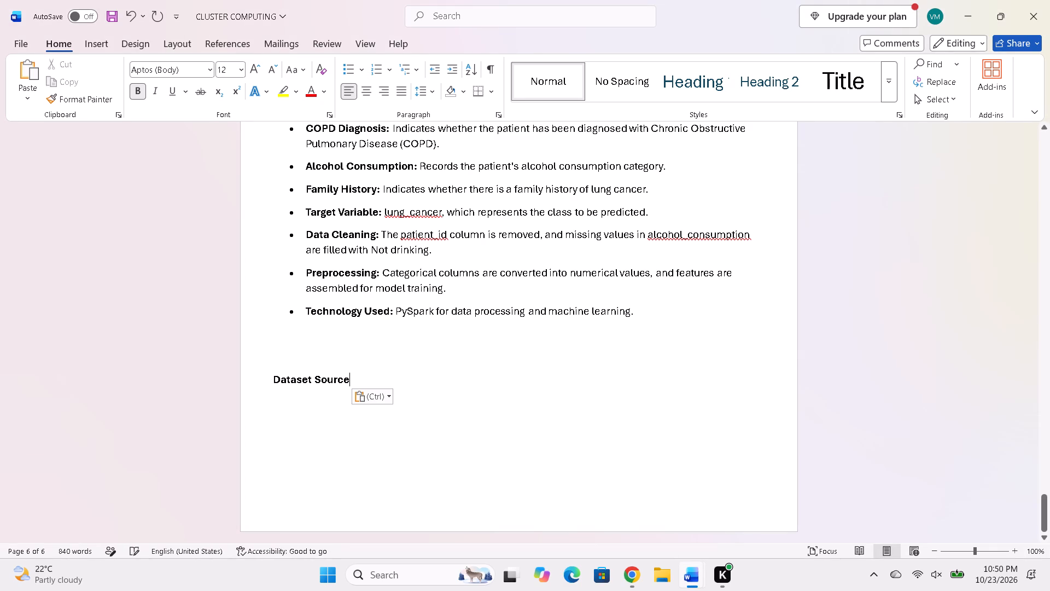
Increase the Dataset Source heading's font size to 14 and add a colon and a space after it.
{"action": "left_click_drag", "start_coordinate": [349, 378], "coordinate": [287, 379]}
{"action": "left_click", "coordinate": [408, 338]}
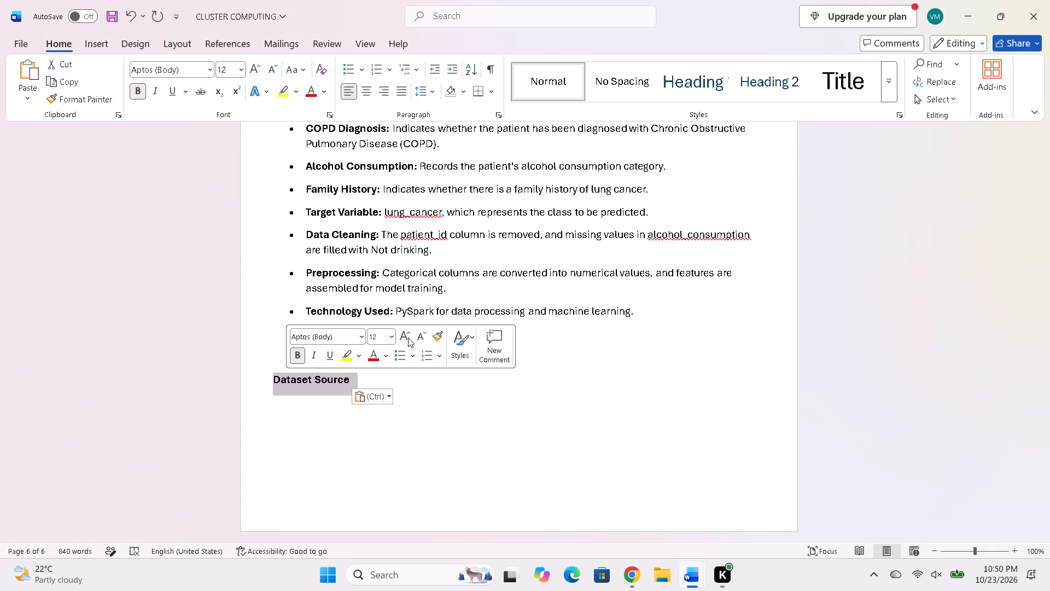
{"action": "left_click", "coordinate": [374, 381]}
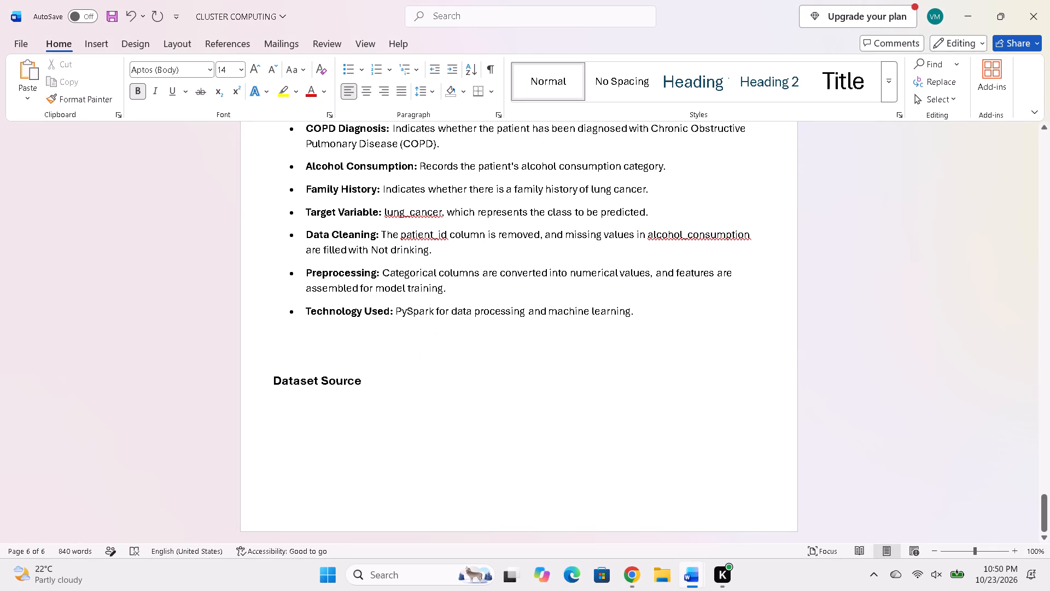
{"action": "key", "text": "Left"}
{"action": "type", "text": ":"}
{"action": "key", "text": "space"}
Switch to Chrome, enter kaggle in a new tab and open the suggested Kaggle FIRE Dataset page.
{"action": "left_click", "coordinate": [641, 571]}
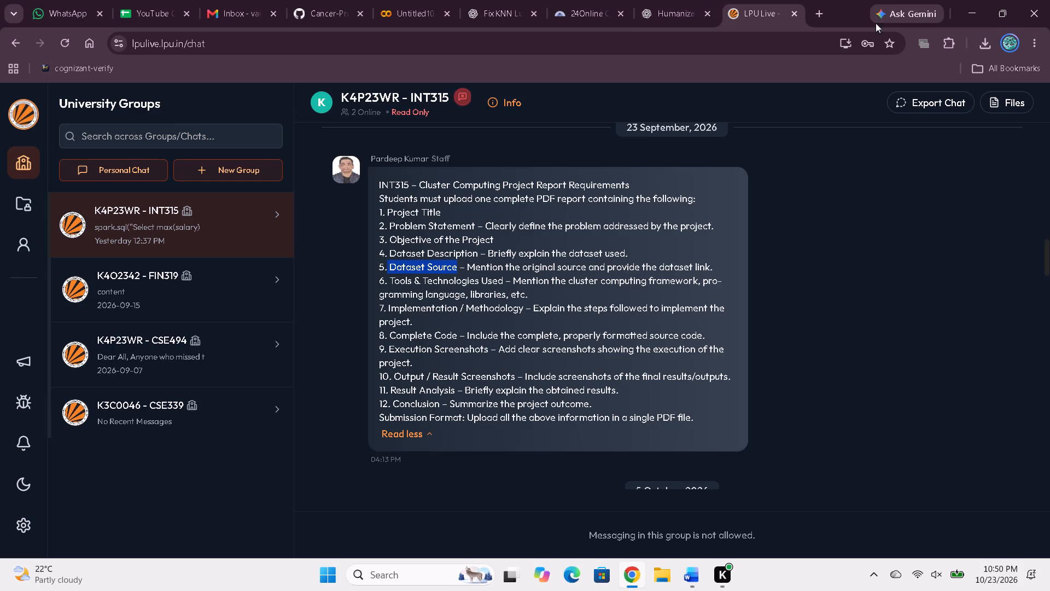
{"action": "left_click", "coordinate": [805, 4]}
{"action": "left_click", "coordinate": [814, 8]}
{"action": "type", "text": "kaggl"}
{"action": "key", "text": "e"}
{"action": "key", "text": "Down"}
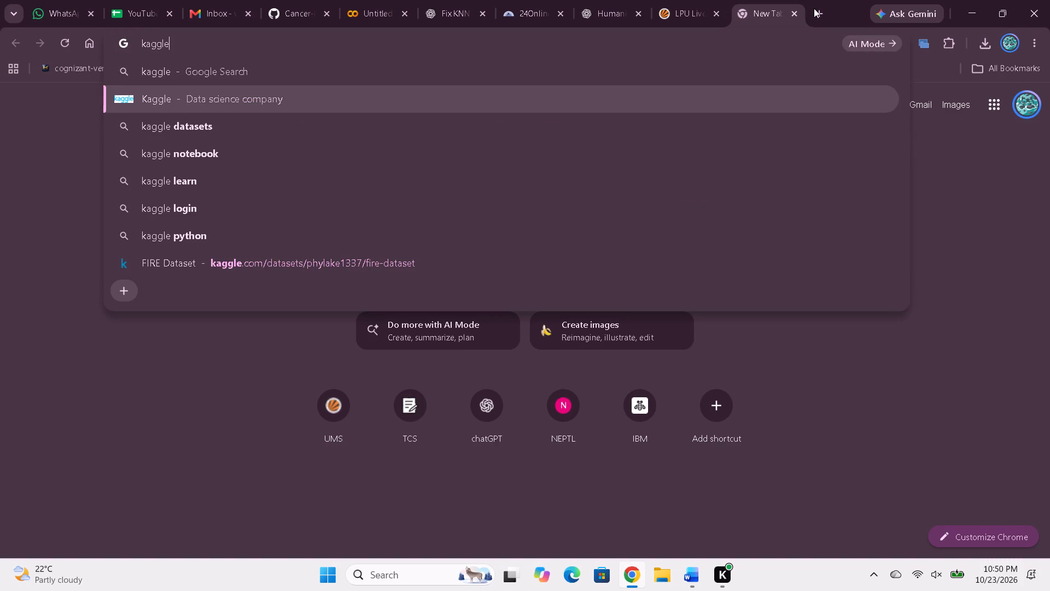
{"action": "key", "text": "Down"}
{"action": "key", "text": "Down"}
{"action": "key", "text": "Down"}
{"action": "key", "text": "Down"}
{"action": "key", "text": "Down"}
{"action": "key", "text": "Down"}
{"action": "key", "text": "Return"}
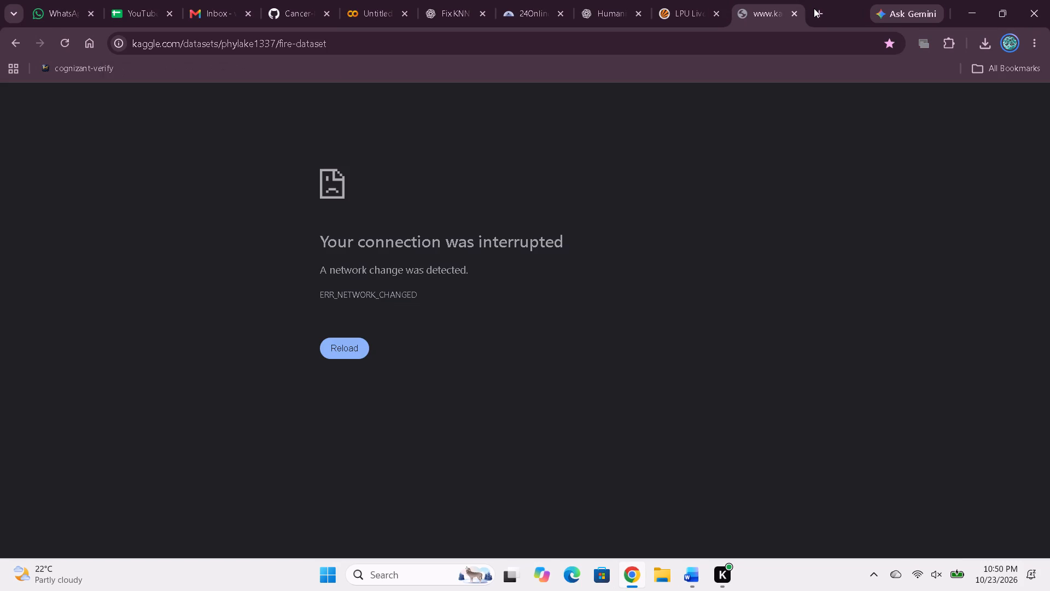
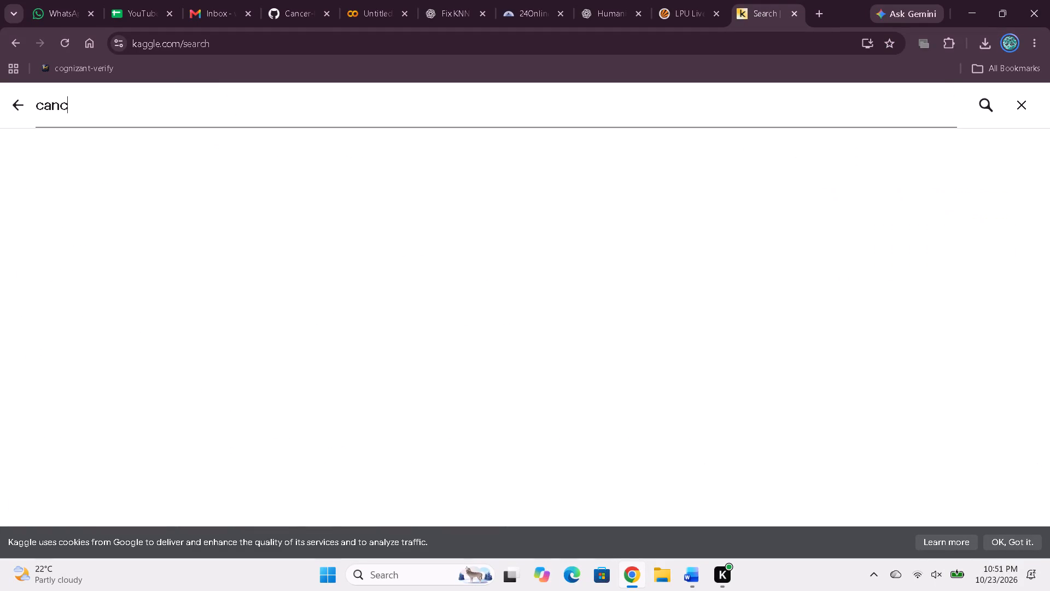
Search Kaggle for "cancer prediction".
{"action": "type", "text": "er predic"}
{"action": "type", "text": "tion"}
{"action": "key", "text": "Return"}
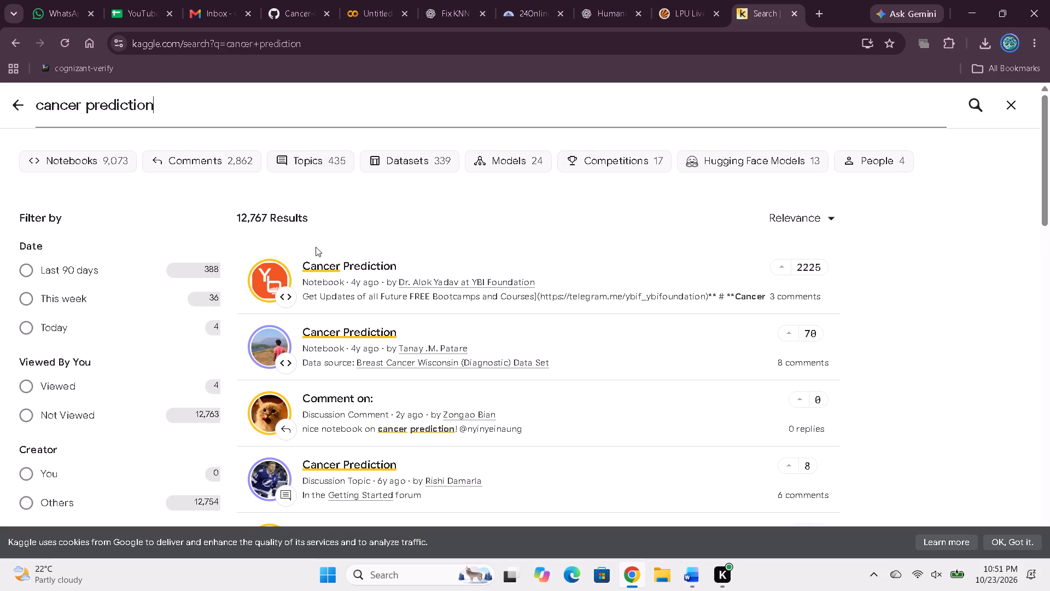
Open the YBI Foundation Cancer Prediction notebook from the search results and examine its dataset information and data import code.
{"action": "left_click", "coordinate": [317, 264]}
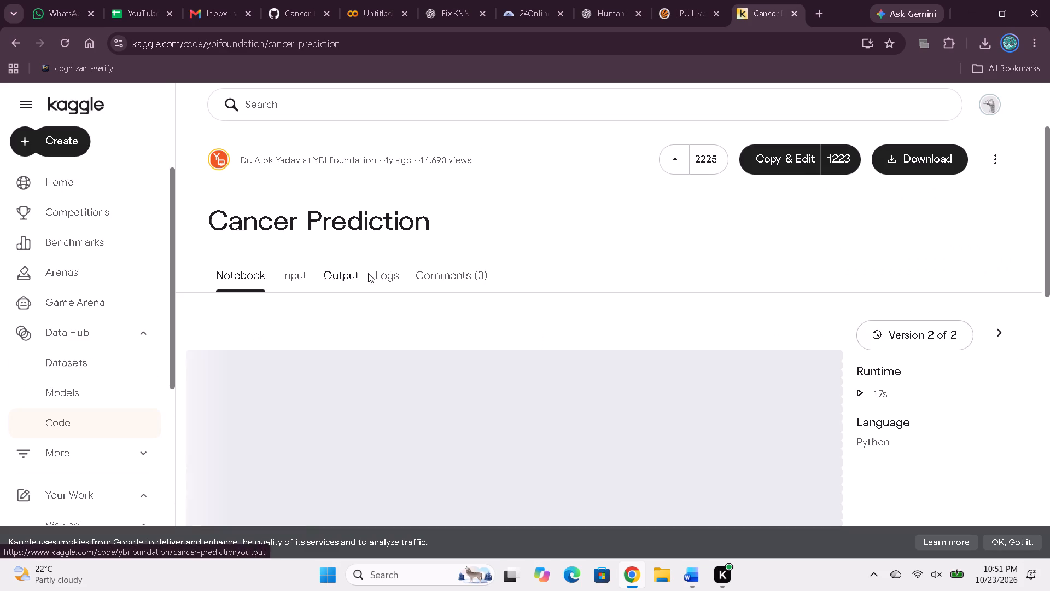
{"action": "scroll", "coordinate": [384, 270], "scroll_direction": "down", "scroll_amount": 2}
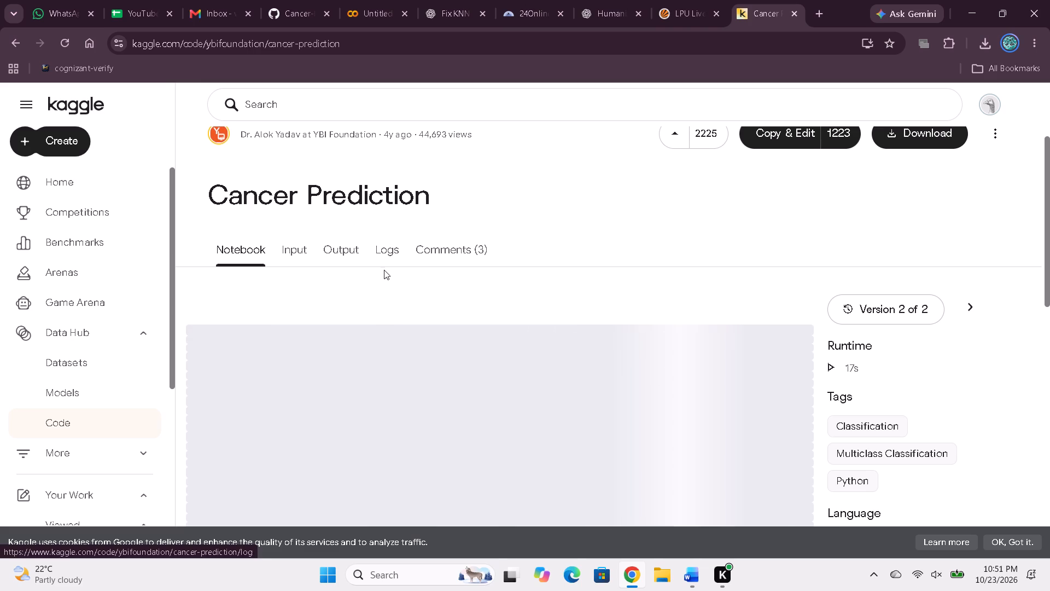
{"action": "scroll", "coordinate": [384, 270], "scroll_direction": "down", "scroll_amount": 3}
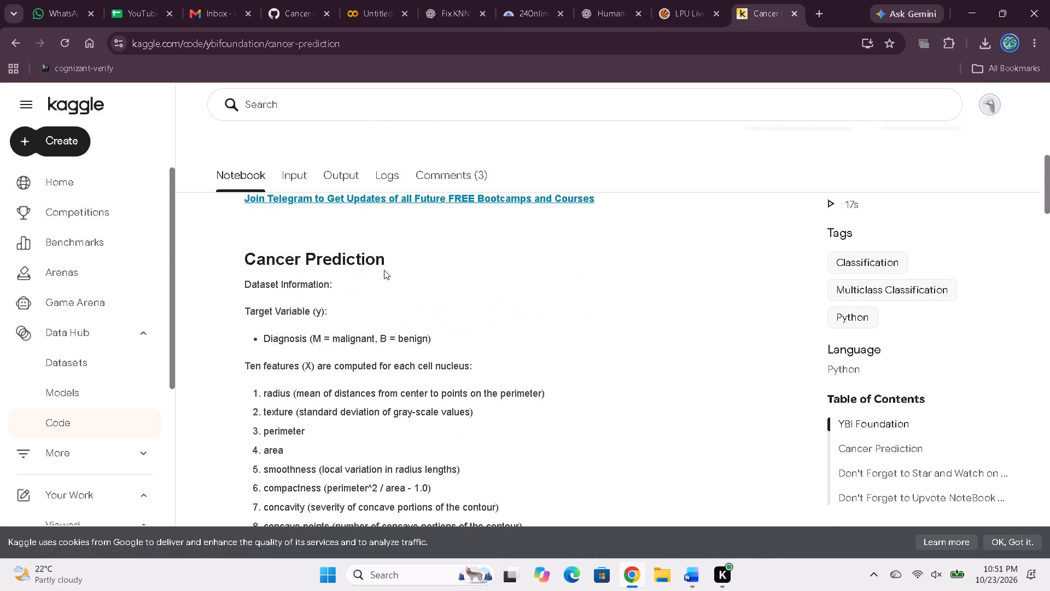
{"action": "scroll", "coordinate": [384, 270], "scroll_direction": "down", "scroll_amount": 2}
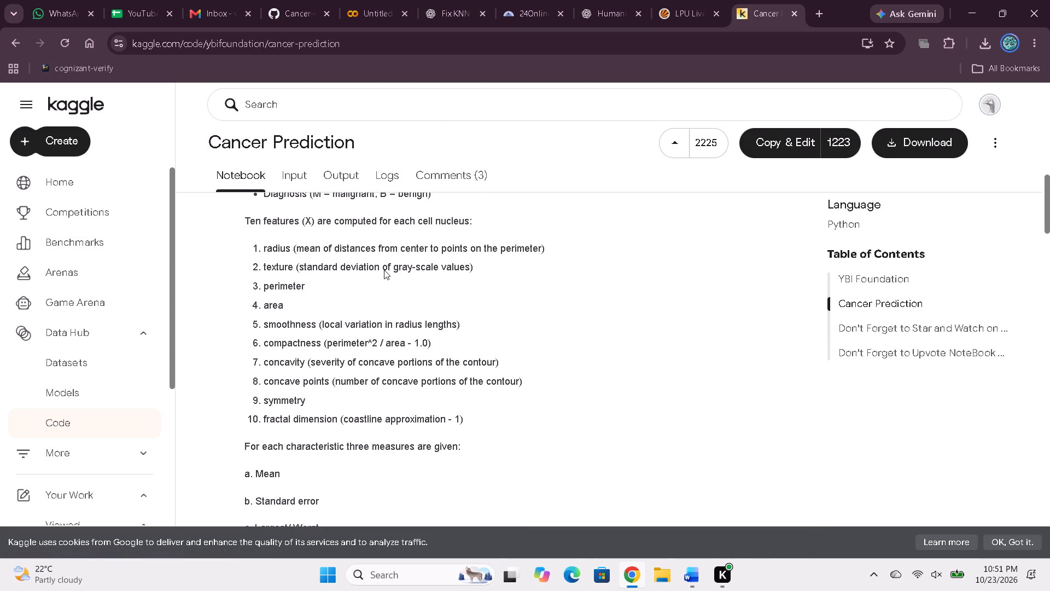
{"action": "scroll", "coordinate": [384, 270], "scroll_direction": "down", "scroll_amount": 3}
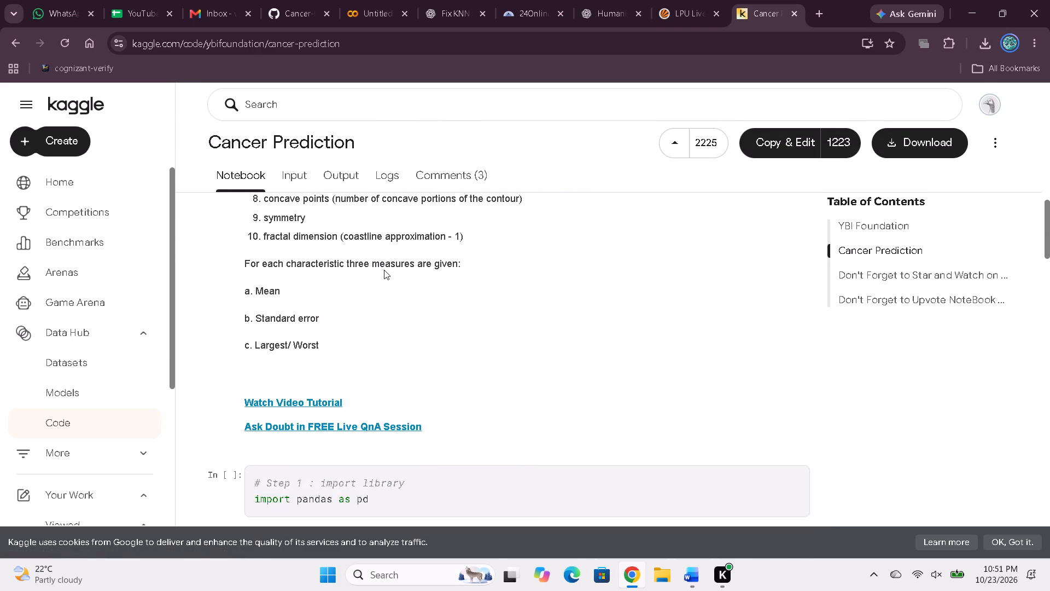
{"action": "scroll", "coordinate": [384, 270], "scroll_direction": "down", "scroll_amount": 2}
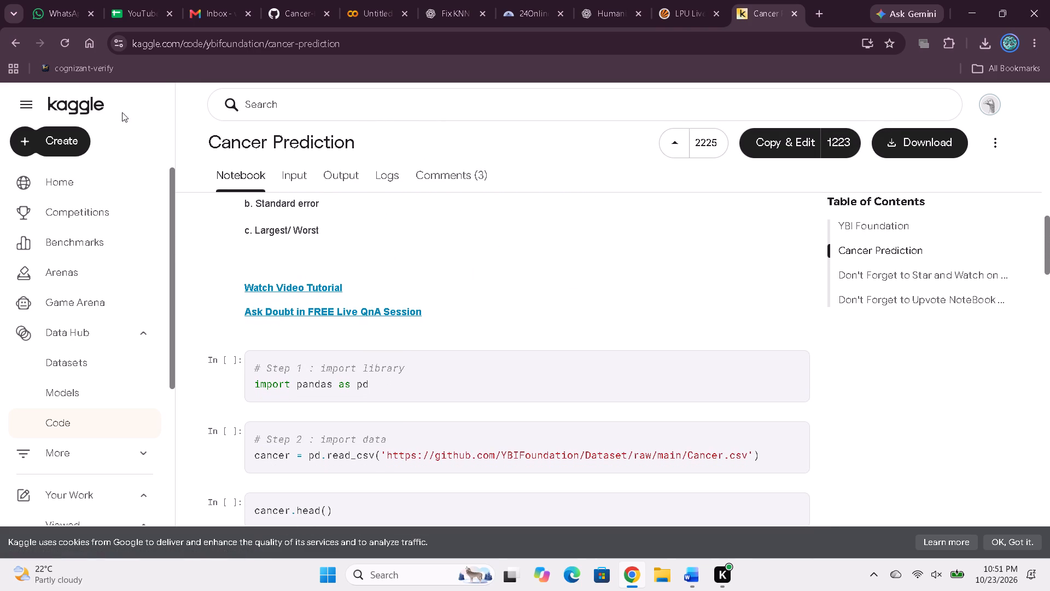
Return to the search results and open the second Cancer Prediction notebook, based on Breast Cancer Wisconsin (Diagnostic) data, to examine its dataset loading.
{"action": "left_click", "coordinate": [14, 40]}
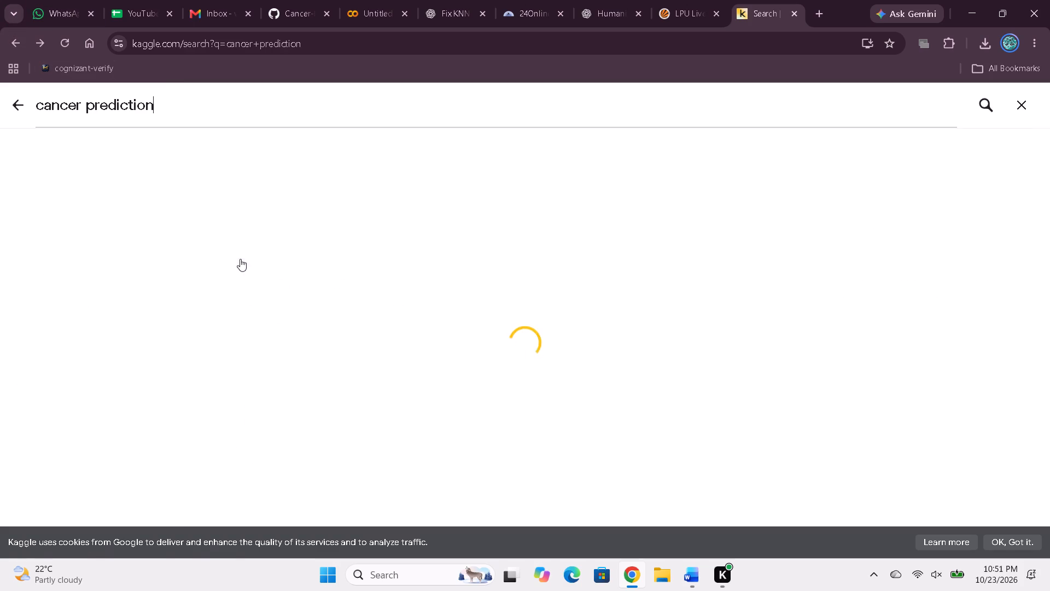
{"action": "left_click", "coordinate": [347, 343]}
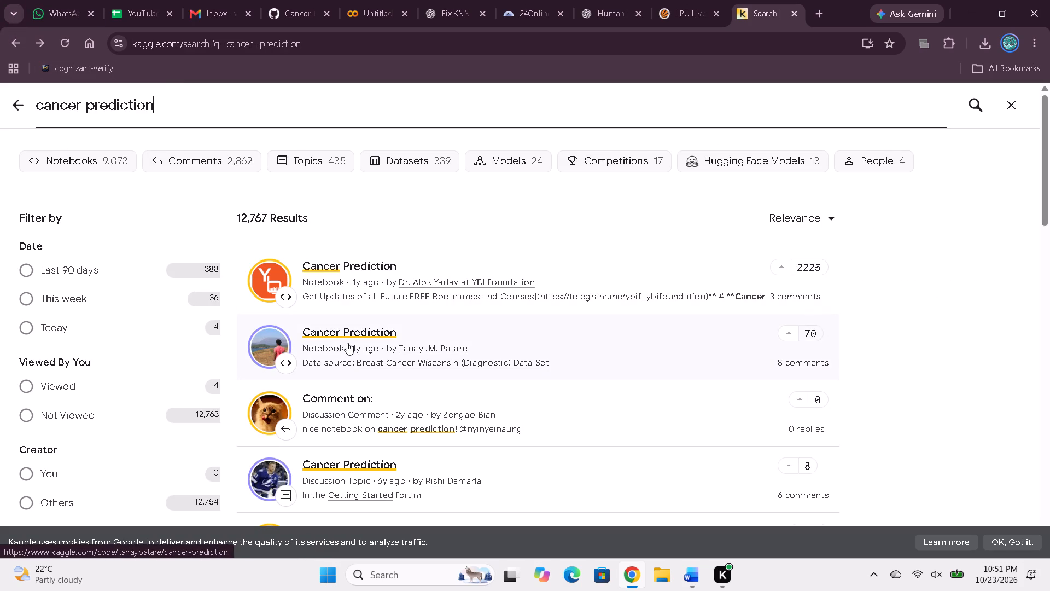
{"action": "scroll", "coordinate": [372, 338], "scroll_direction": "down", "scroll_amount": 3}
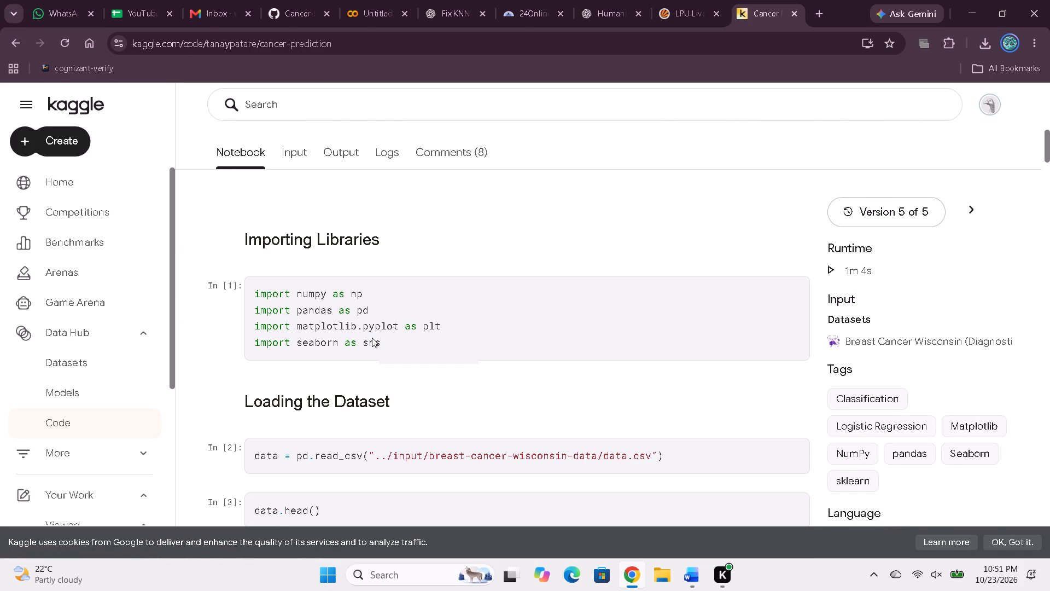
{"action": "scroll", "coordinate": [372, 338], "scroll_direction": "down", "scroll_amount": 5}
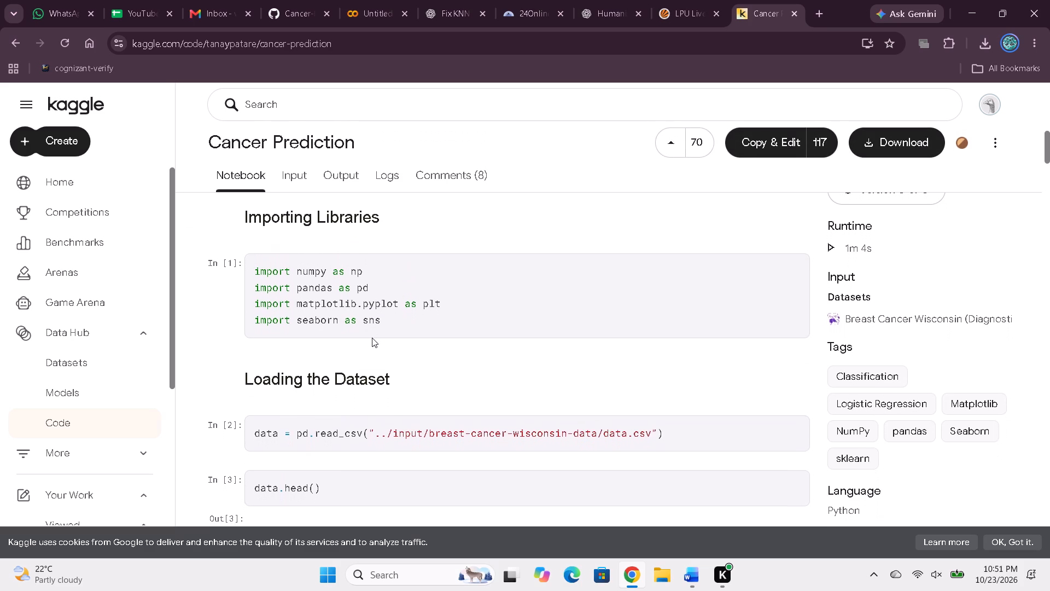
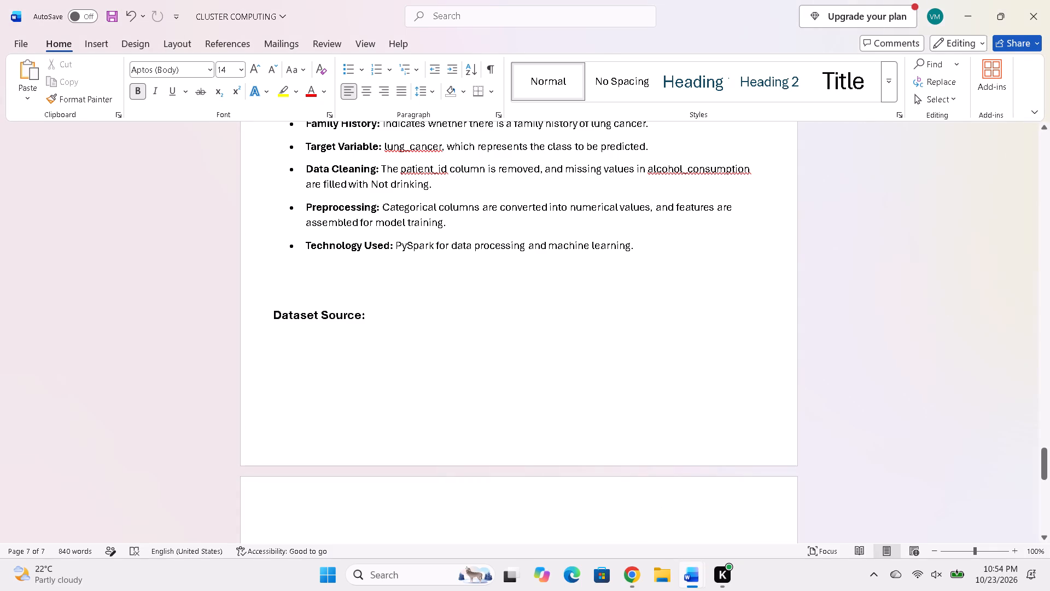
{"action": "key", "text": "ctrl+v"}
{"action": "scroll", "coordinate": [370, 339], "scroll_direction": "down", "scroll_amount": 1}
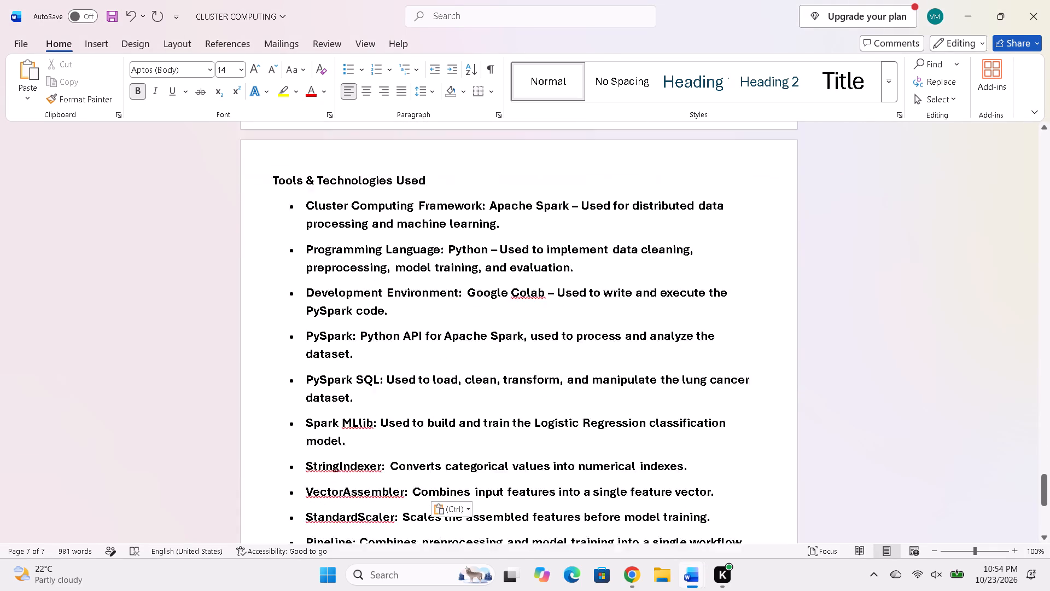
Remove the bold formatting from all bullets under Tools & Technologies Used, leaving the heading out.
{"action": "scroll", "coordinate": [370, 339], "scroll_direction": "down", "scroll_amount": 1}
{"action": "left_click_drag", "start_coordinate": [440, 384], "coordinate": [300, 362]}
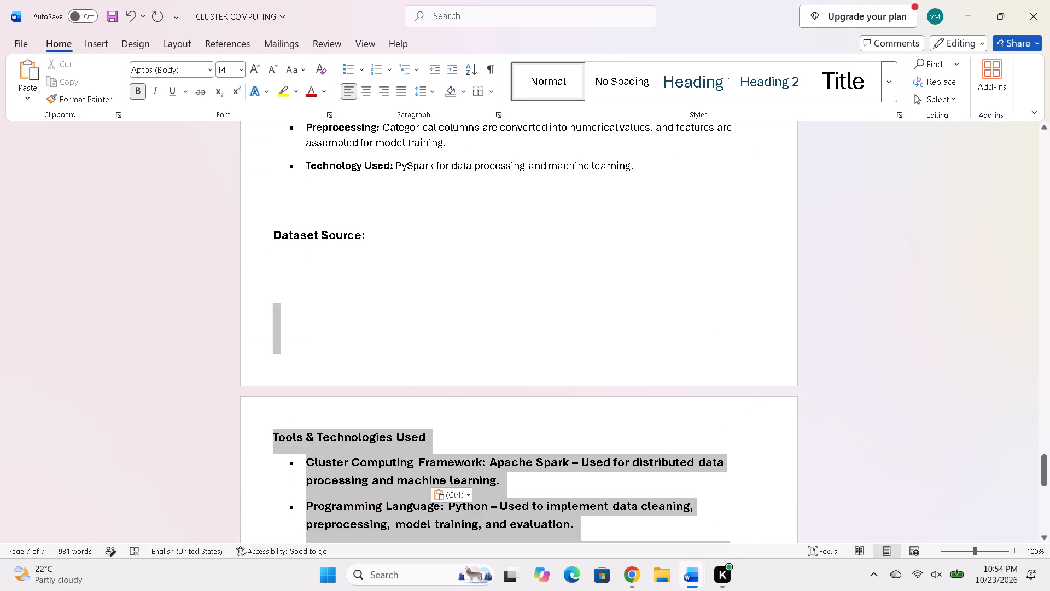
{"action": "left_click_drag", "start_coordinate": [300, 362], "coordinate": [307, 459]}
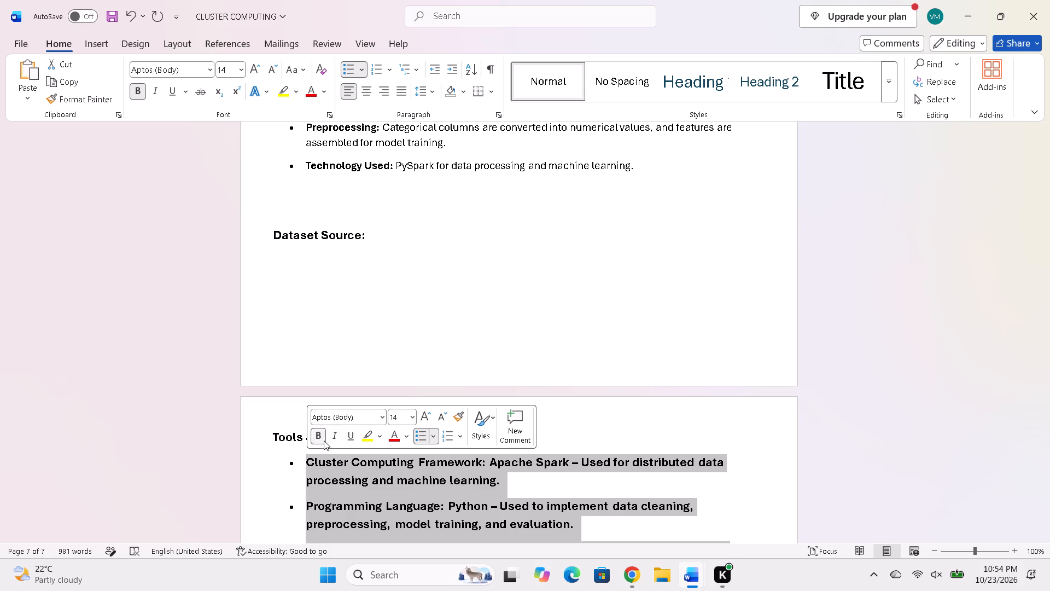
{"action": "left_click", "coordinate": [323, 439]}
Set the Tools & Technologies Used bullets to 12 pt, matching the Dataset Description bullets.
{"action": "scroll", "coordinate": [331, 277], "scroll_direction": "up", "scroll_amount": 1}
{"action": "left_click_drag", "start_coordinate": [564, 379], "coordinate": [435, 357]}
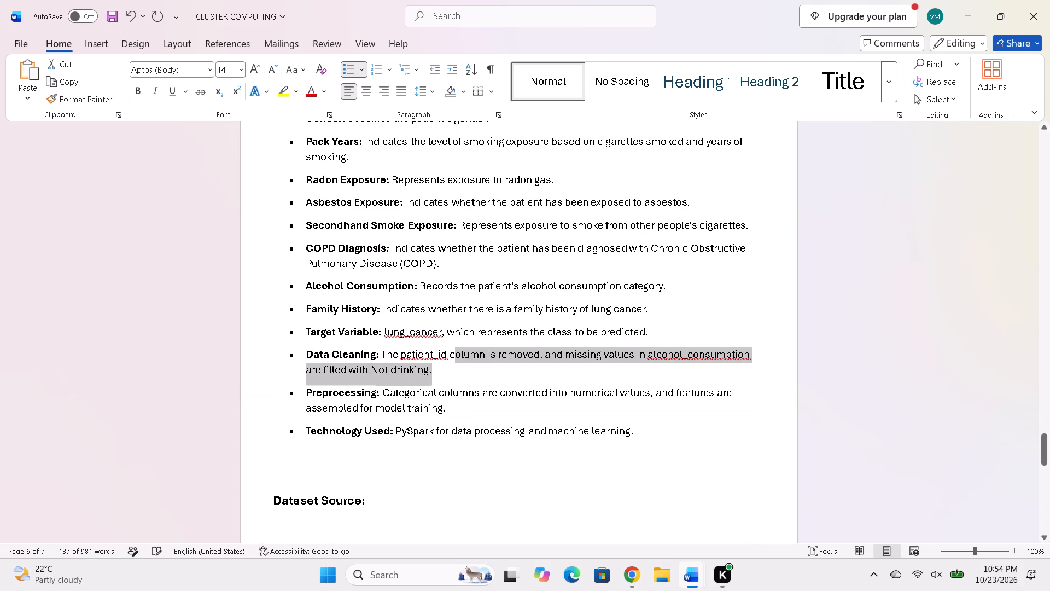
{"action": "left_click_drag", "start_coordinate": [435, 357], "coordinate": [429, 355]}
{"action": "scroll", "coordinate": [425, 376], "scroll_direction": "down", "scroll_amount": 3}
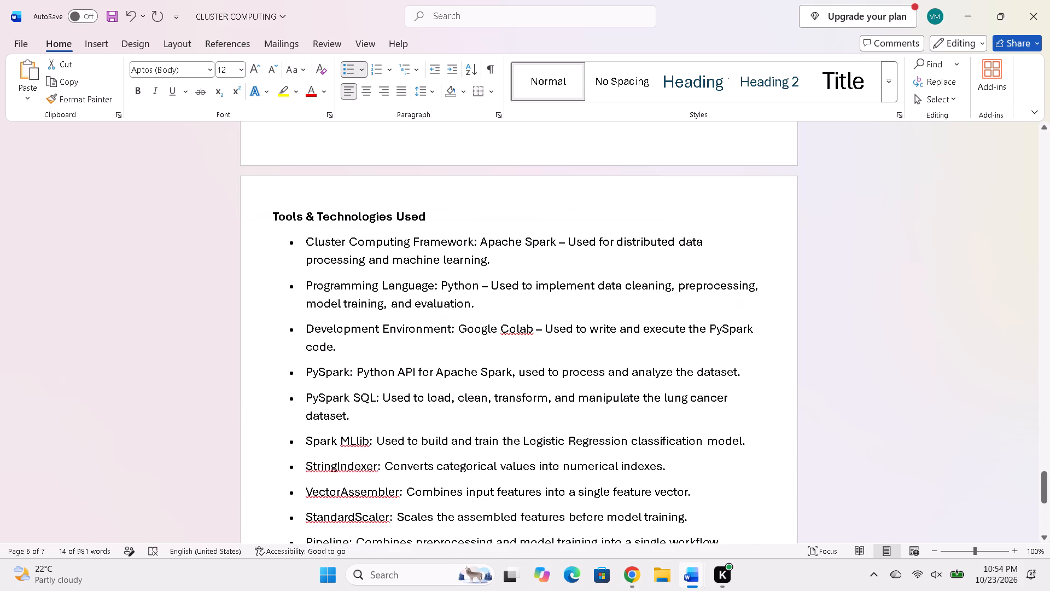
{"action": "left_click_drag", "start_coordinate": [290, 236], "coordinate": [469, 419]}
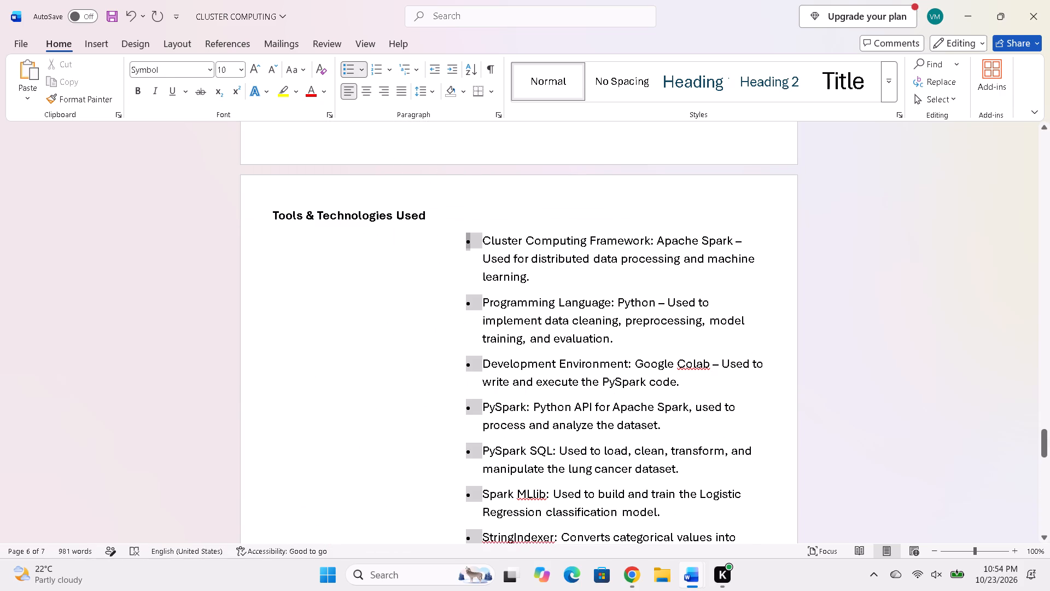
{"action": "key", "text": "ctrl+z"}
{"action": "scroll", "coordinate": [469, 419], "scroll_direction": "down", "scroll_amount": 1}
{"action": "left_click_drag", "start_coordinate": [439, 431], "coordinate": [285, 224]}
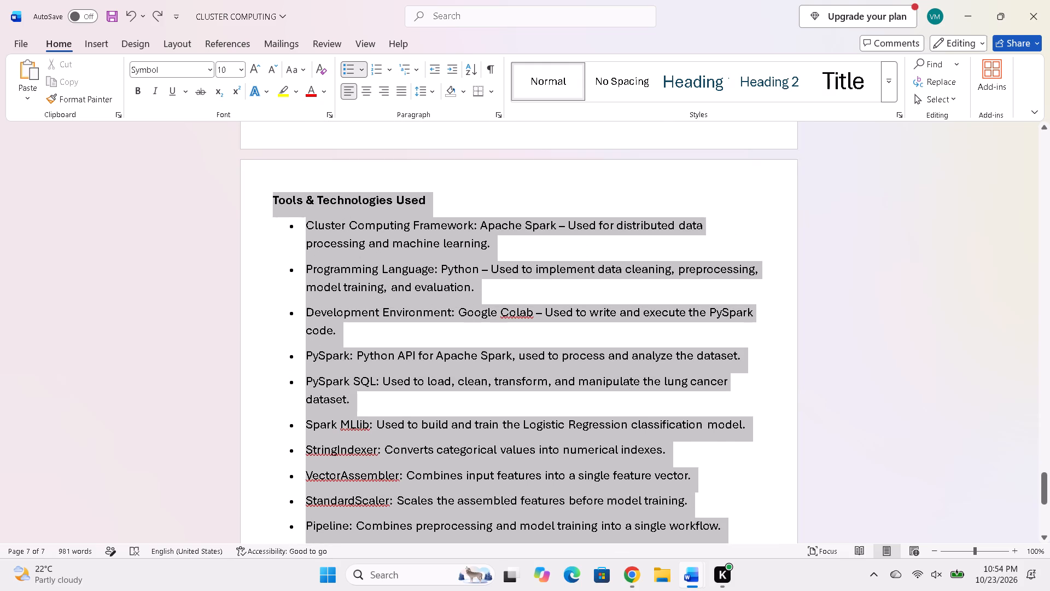
{"action": "left_click_drag", "start_coordinate": [285, 224], "coordinate": [294, 229]}
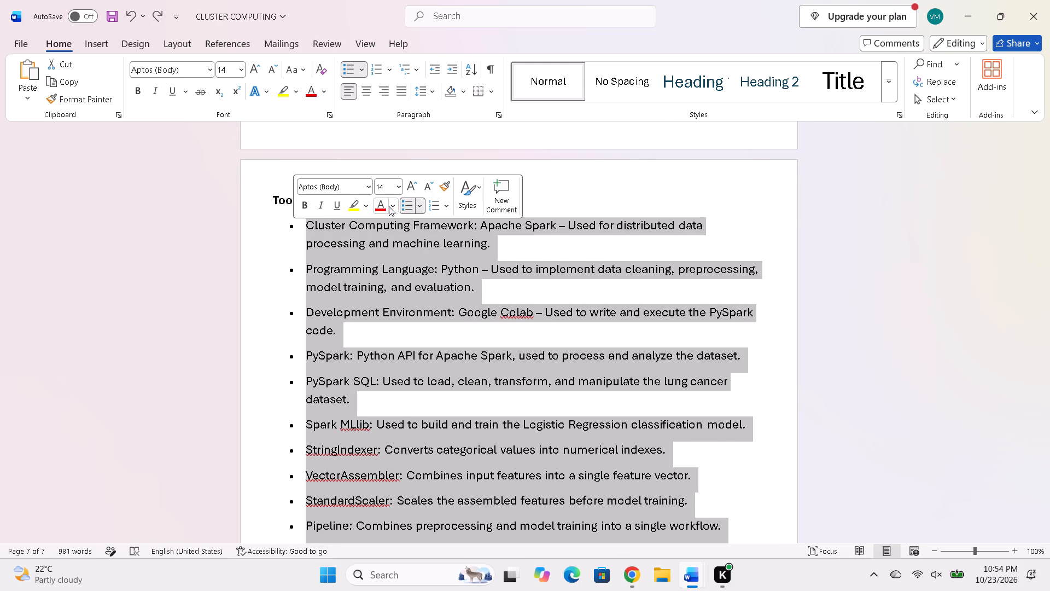
{"action": "left_click", "coordinate": [424, 186]}
{"action": "left_click", "coordinate": [423, 253]}
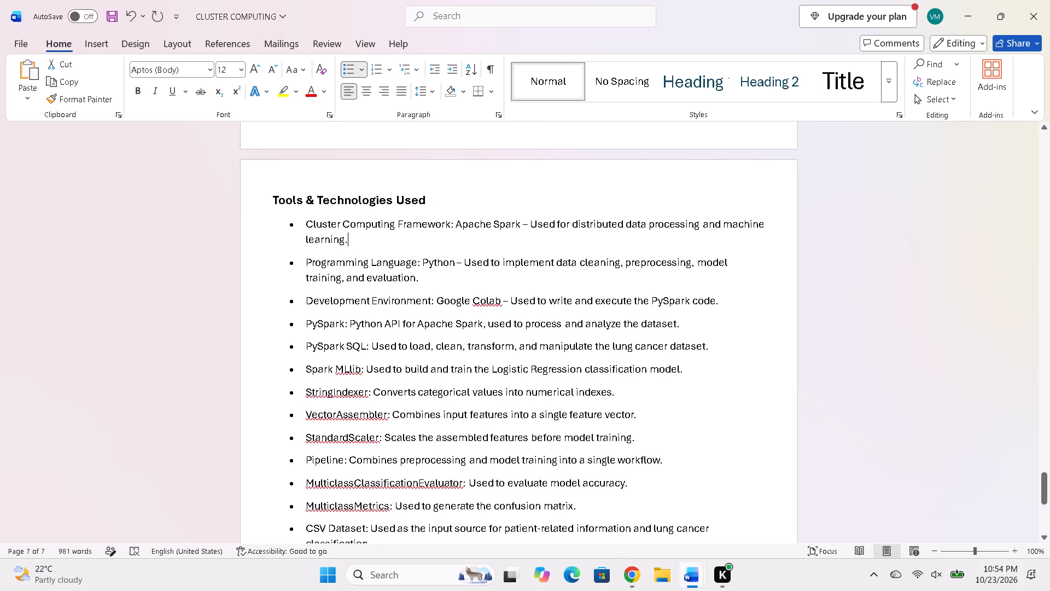
Enlarge the Tools & Technologies Used heading to 20 pt, matching the report's earlier section heading.
{"action": "scroll", "coordinate": [423, 253], "scroll_direction": "up", "scroll_amount": 5}
{"action": "scroll", "coordinate": [402, 406], "scroll_direction": "down", "scroll_amount": 1}
{"action": "left_click_drag", "start_coordinate": [453, 383], "coordinate": [272, 376]}
{"action": "scroll", "coordinate": [332, 397], "scroll_direction": "down", "scroll_amount": 2}
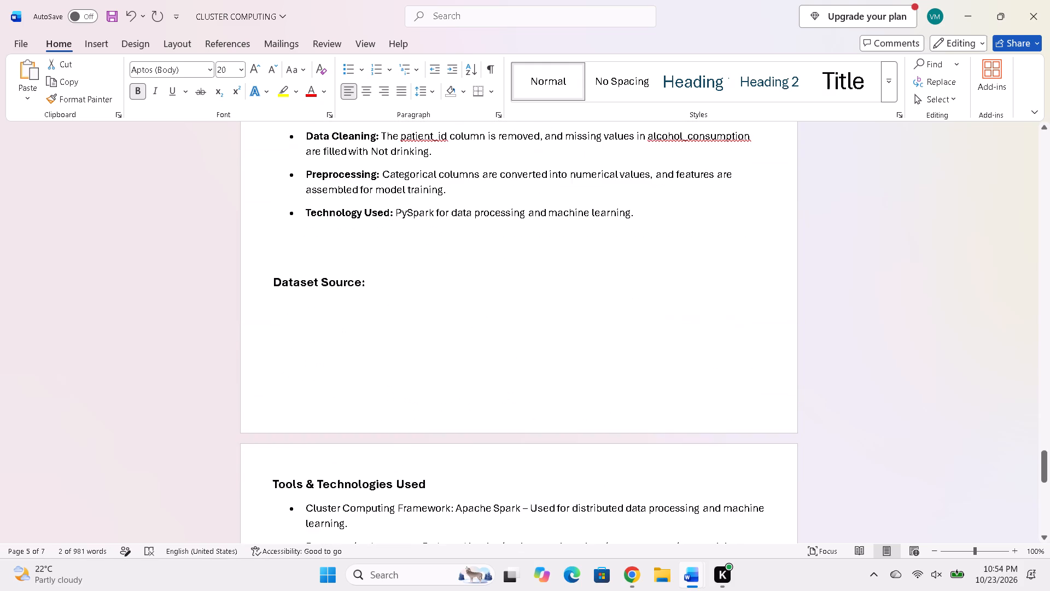
{"action": "scroll", "coordinate": [332, 397], "scroll_direction": "down", "scroll_amount": 2}
{"action": "left_click_drag", "start_coordinate": [439, 387], "coordinate": [278, 382]}
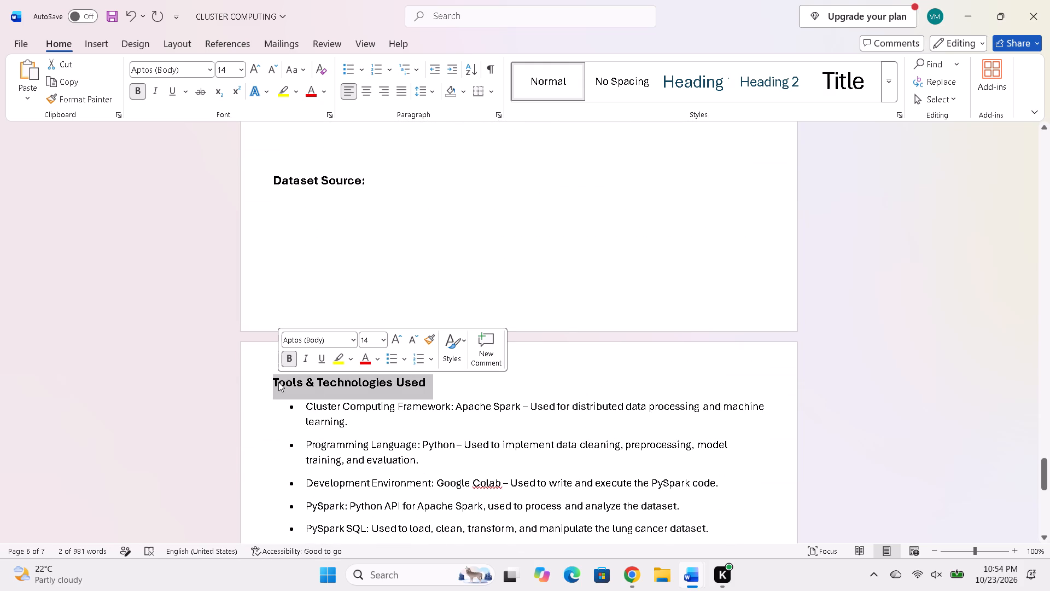
{"action": "left_click", "coordinate": [392, 343]}
{"action": "left_click", "coordinate": [392, 343]}
{"action": "left_click", "coordinate": [392, 343]}
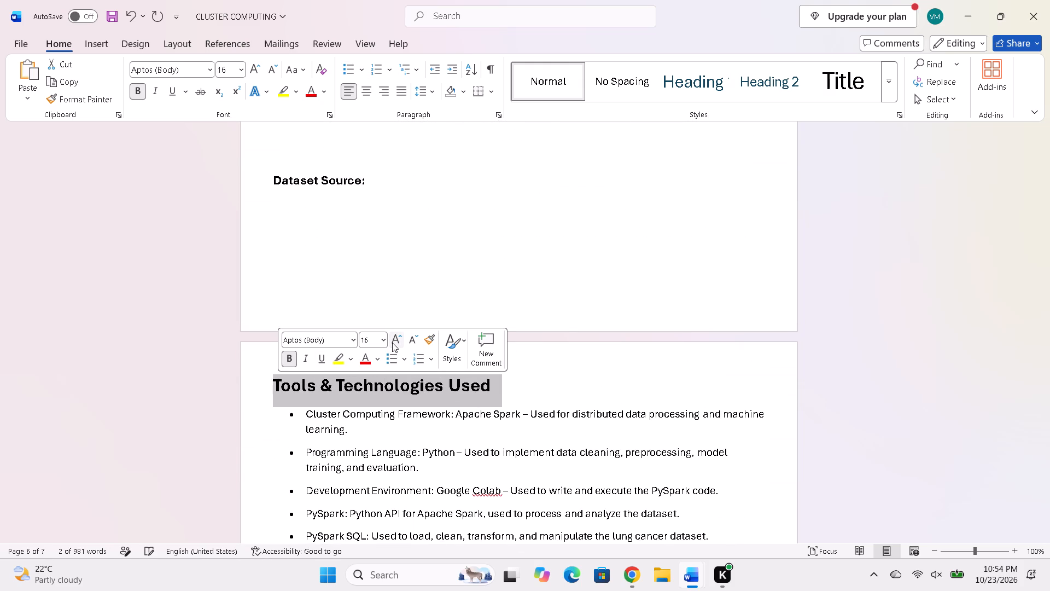
Insert a blank line below the Tools & Technologies Used heading and reduce its font size to 16 pt.
{"action": "left_click", "coordinate": [516, 393]}
{"action": "key", "text": "Return"}
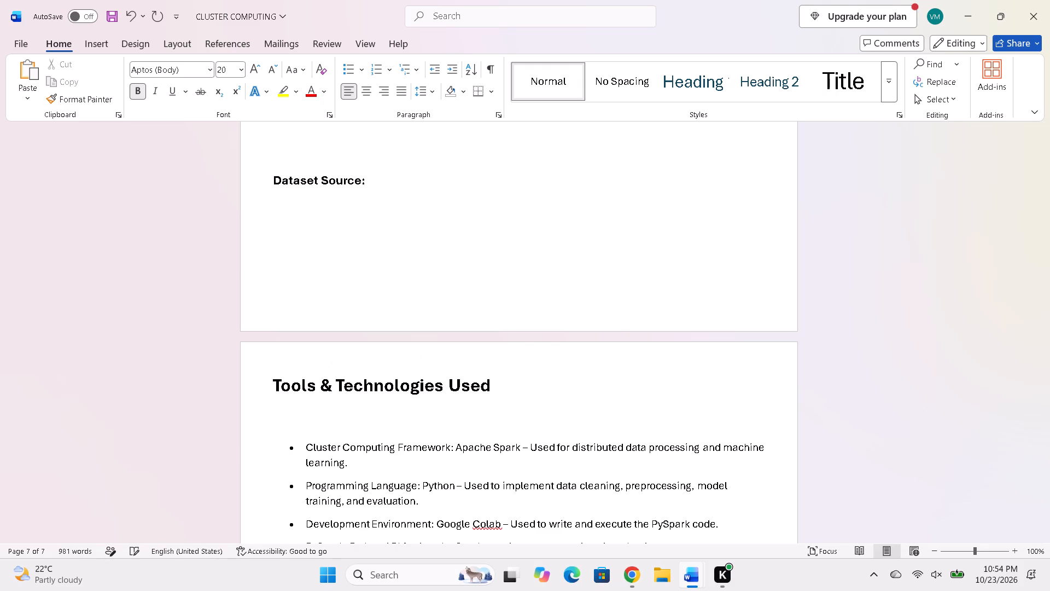
{"action": "left_click", "coordinate": [272, 71]}
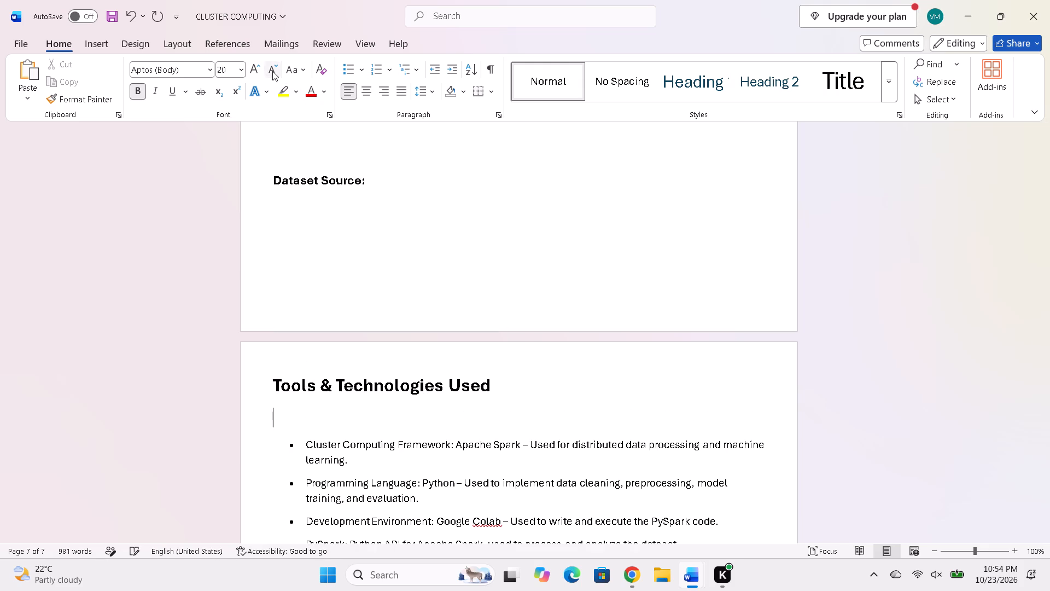
{"action": "left_click", "coordinate": [272, 70]}
Delete the PySpark SQL bullet from the Tools & Technologies Used list.
{"action": "scroll", "coordinate": [353, 403], "scroll_direction": "down", "scroll_amount": 1}
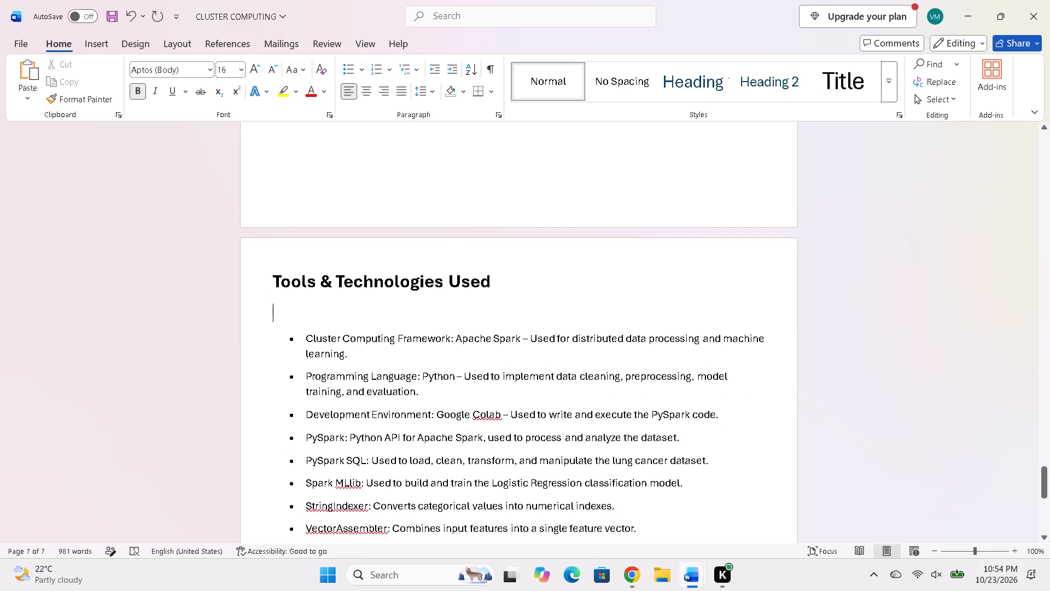
{"action": "scroll", "coordinate": [353, 403], "scroll_direction": "down", "scroll_amount": 1}
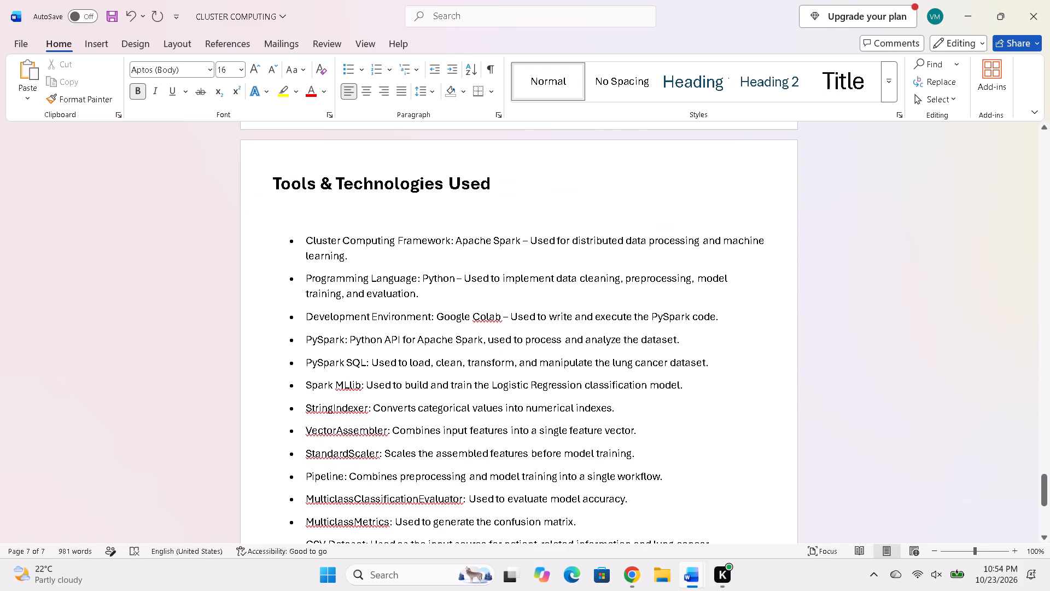
{"action": "left_click_drag", "start_coordinate": [728, 366], "coordinate": [308, 366]}
{"action": "key", "text": "BackSpace"}
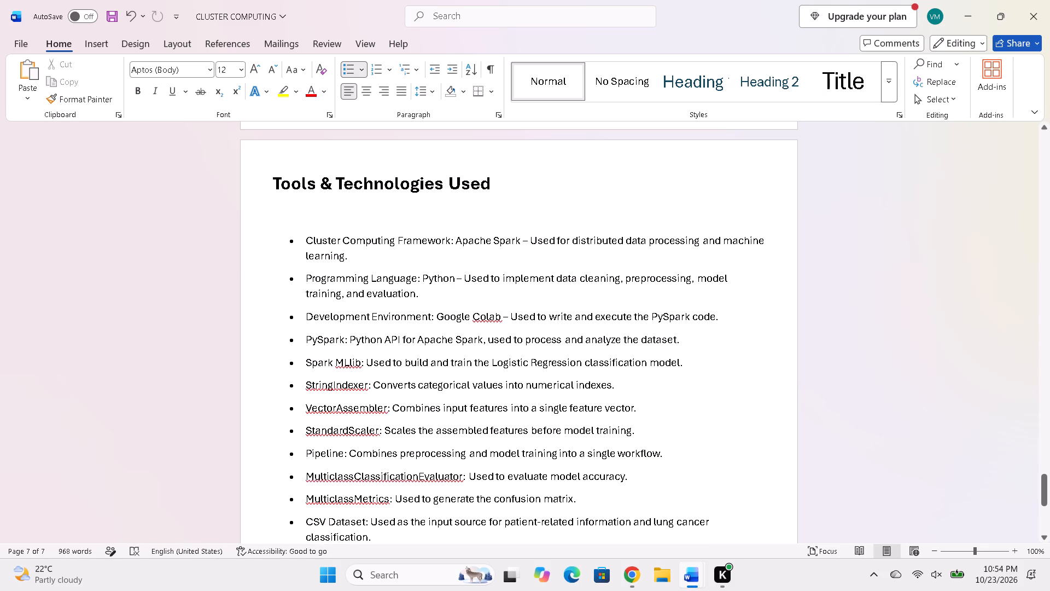
Review the Tools & Technologies Used page from its heading down to the CSV Dataset bullet.
{"action": "scroll", "coordinate": [332, 444], "scroll_direction": "down", "scroll_amount": 1}
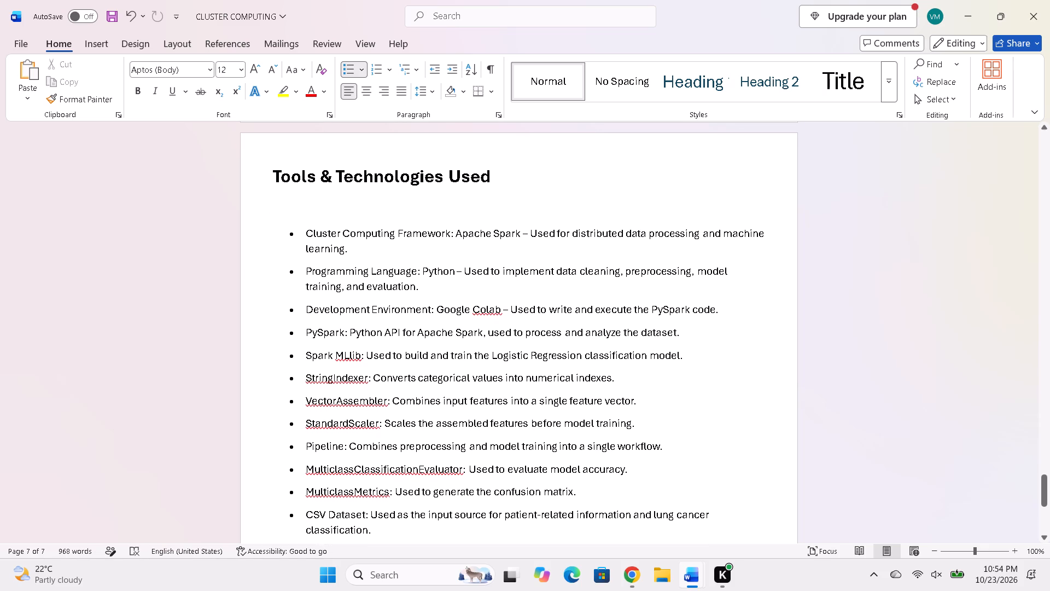
{"action": "scroll", "coordinate": [332, 444], "scroll_direction": "down", "scroll_amount": 1}
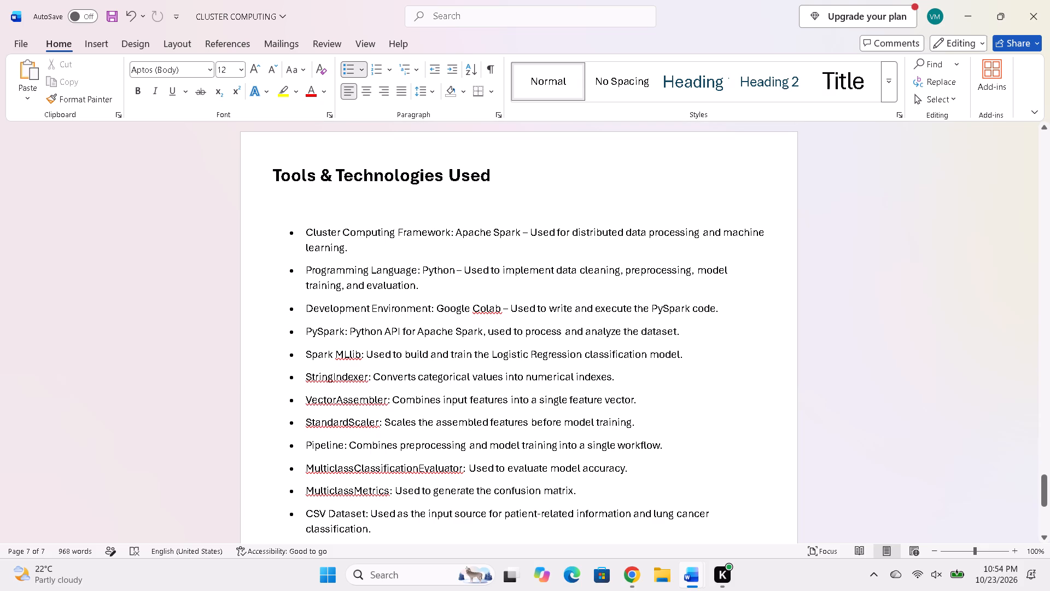
{"action": "scroll", "coordinate": [332, 444], "scroll_direction": "down", "scroll_amount": 1}
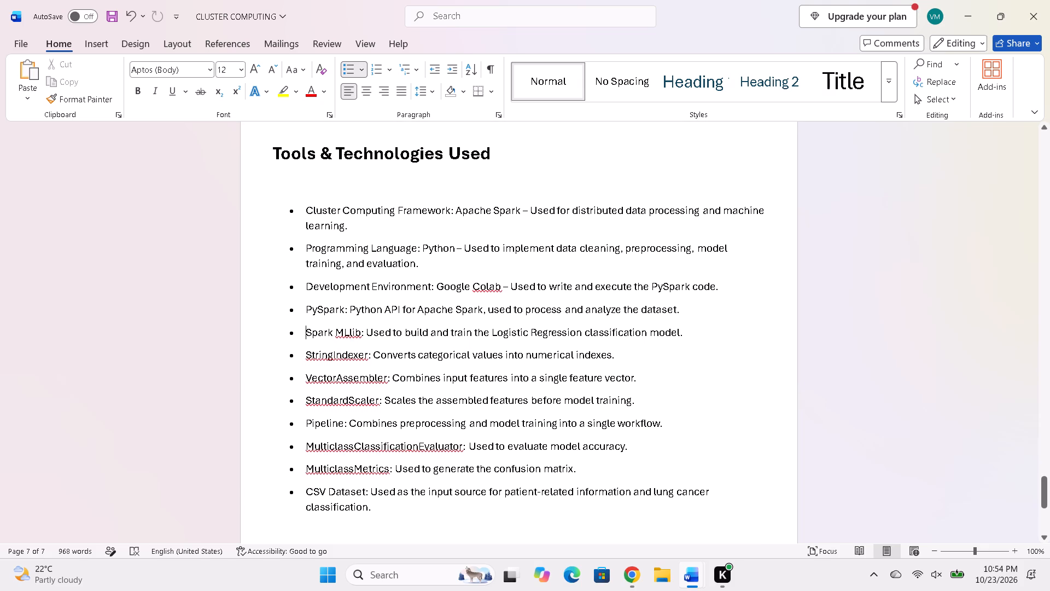
{"action": "scroll", "coordinate": [332, 444], "scroll_direction": "down", "scroll_amount": 1}
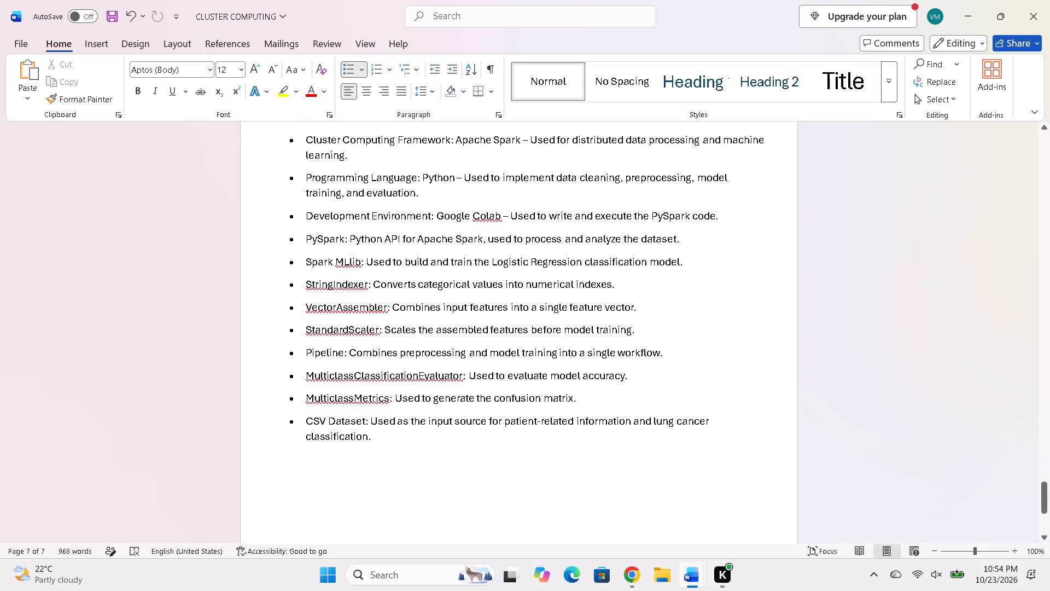
{"action": "scroll", "coordinate": [332, 444], "scroll_direction": "down", "scroll_amount": 1}
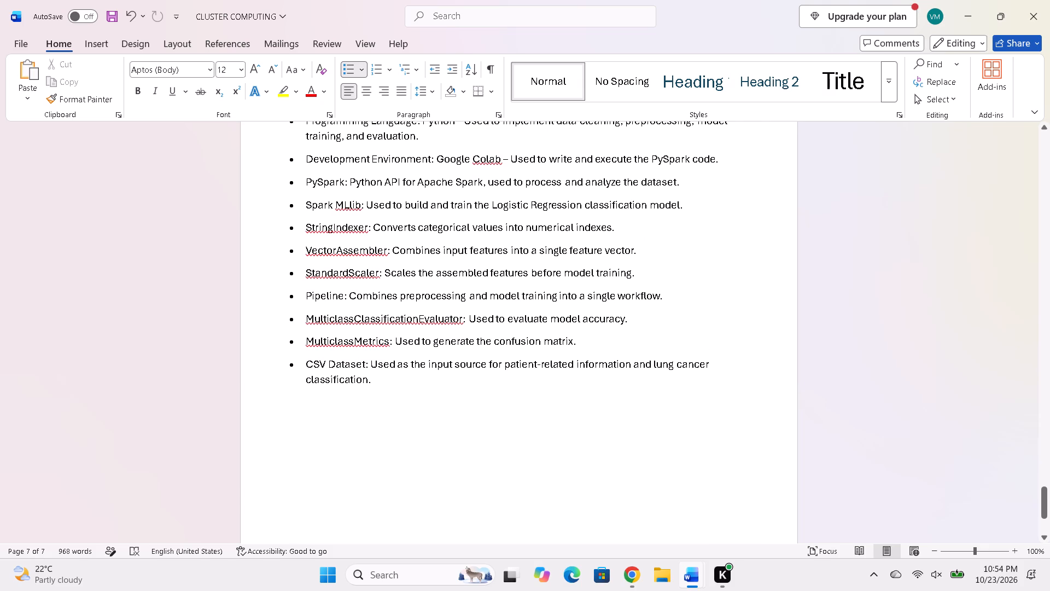
{"action": "scroll", "coordinate": [377, 455], "scroll_direction": "up", "scroll_amount": 1}
{"action": "scroll", "coordinate": [377, 455], "scroll_direction": "down", "scroll_amount": 1}
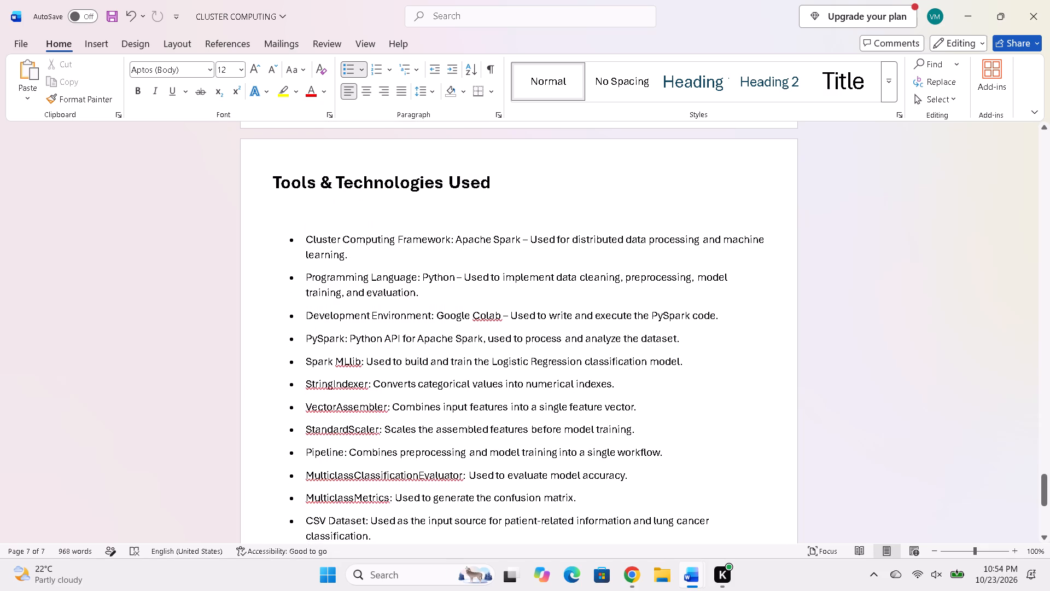
Add blank lines after the CSV Dataset bullet until a new page starts, and place the cursor on that page.
{"action": "scroll", "coordinate": [377, 455], "scroll_direction": "down", "scroll_amount": 1}
{"action": "left_click", "coordinate": [413, 320]}
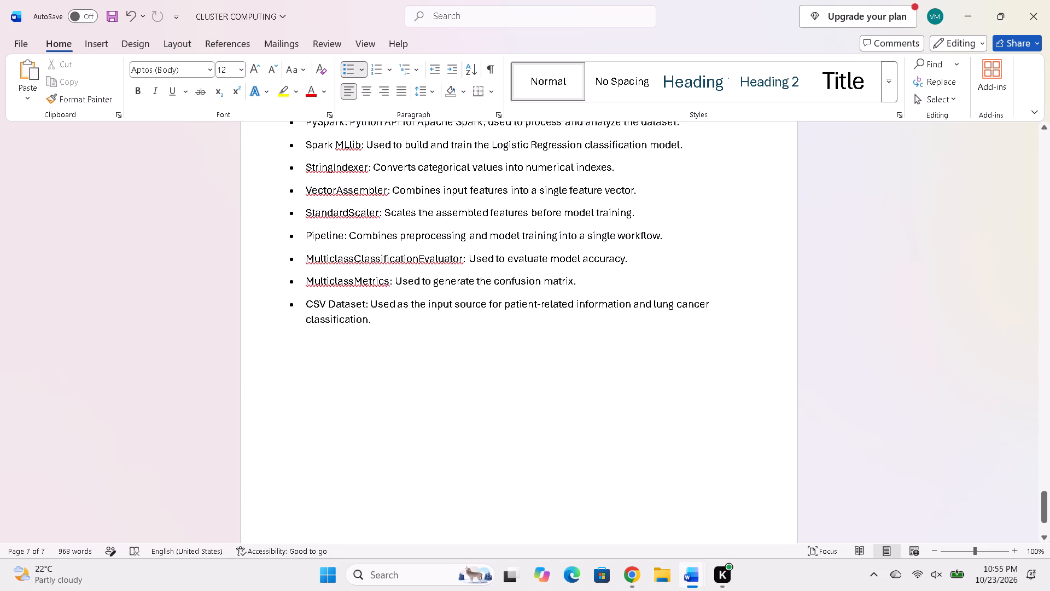
{"action": "key", "text": "Return"}
{"action": "key", "text": "Return"}
{"action": "key", "text": "BackSpace"}
{"action": "key", "text": "Return"}
{"action": "key", "text": "Return"}
{"action": "key", "text": "Return"}
{"action": "key", "text": "Return"}
{"action": "key", "text": "Return"}
{"action": "key", "text": "Return"}
{"action": "key", "text": "Return"}
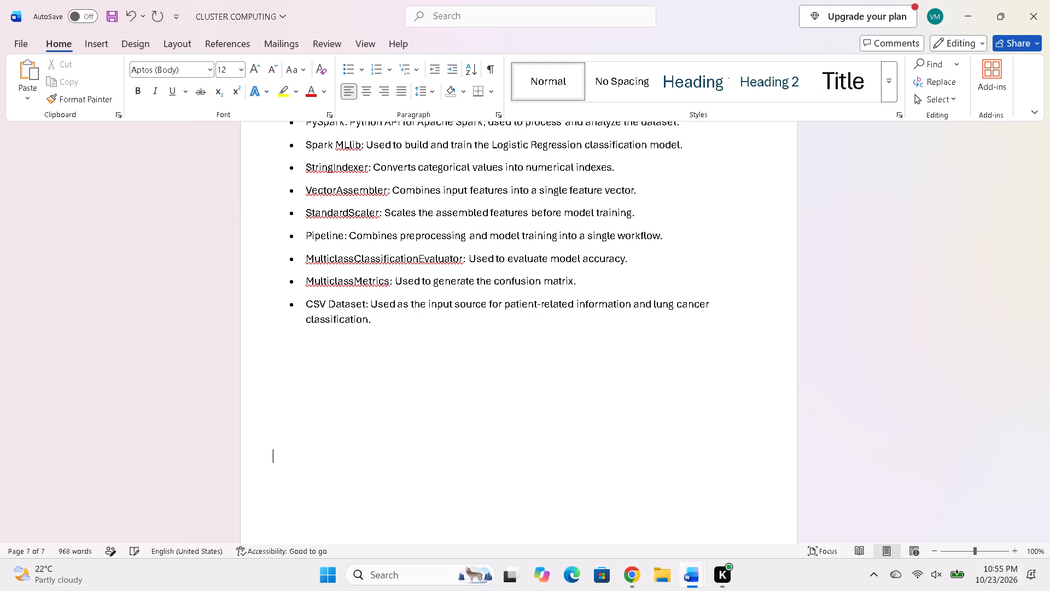
{"action": "key", "text": "Return"}
{"action": "key", "text": "Return"}
{"action": "key", "text": "Return"}
{"action": "key", "text": "Return"}
{"action": "key", "text": "Return"}
{"action": "key", "text": "Return"}
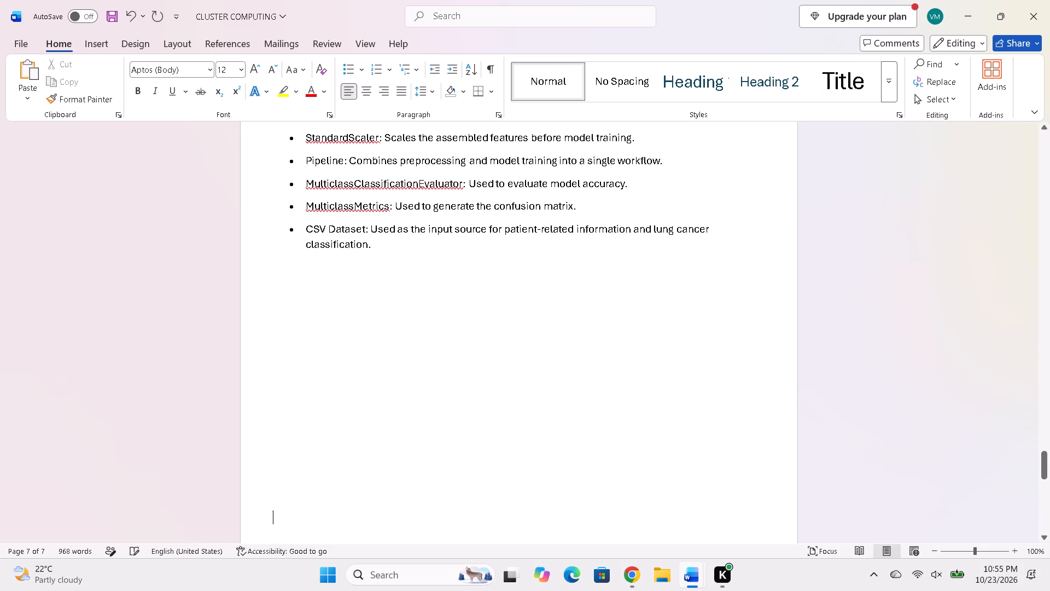
{"action": "key", "text": "Return"}
{"action": "scroll", "coordinate": [434, 215], "scroll_direction": "up", "scroll_amount": 3}
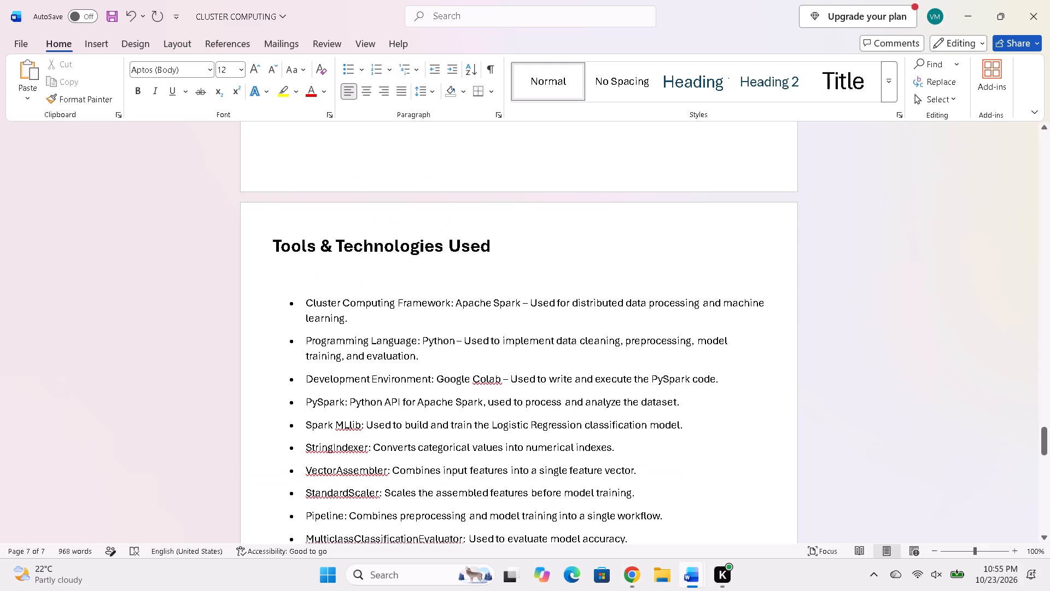
{"action": "scroll", "coordinate": [434, 215], "scroll_direction": "up", "scroll_amount": 1}
{"action": "left_click", "coordinate": [353, 319]}
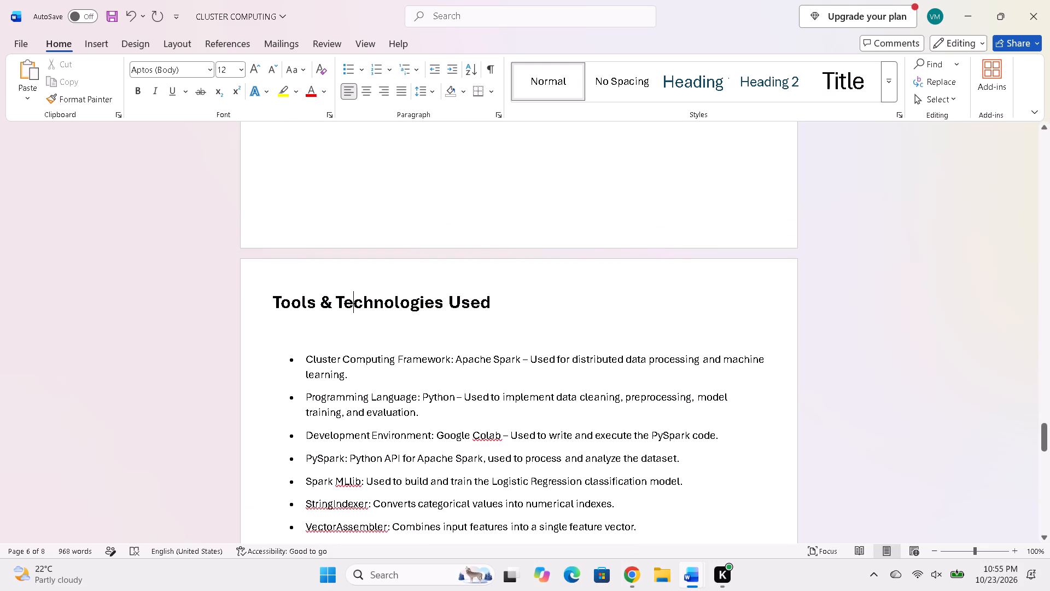
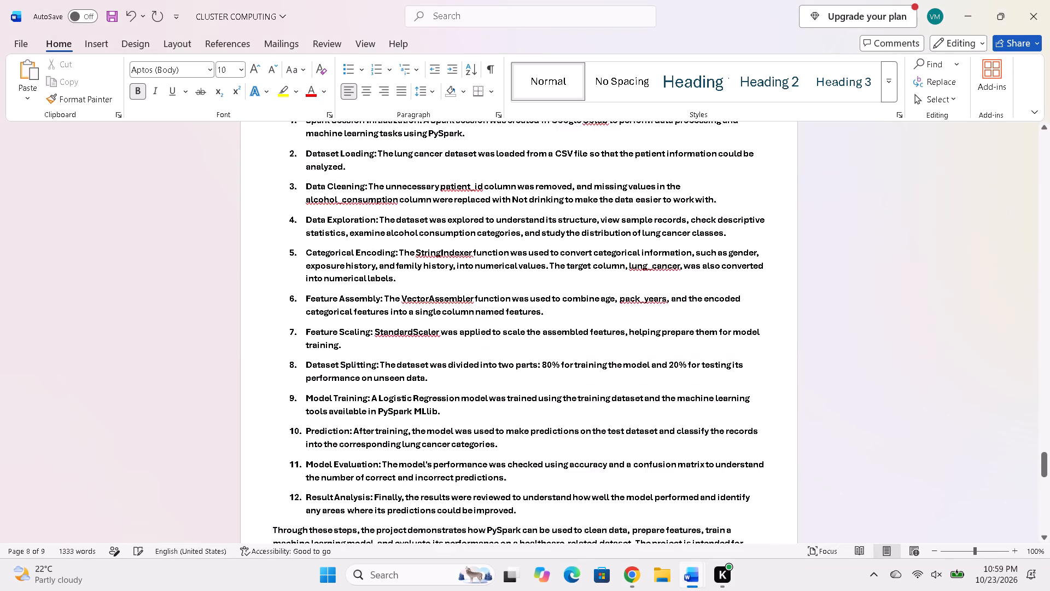
{"action": "scroll", "coordinate": [527, 432], "scroll_direction": "up", "scroll_amount": 1}
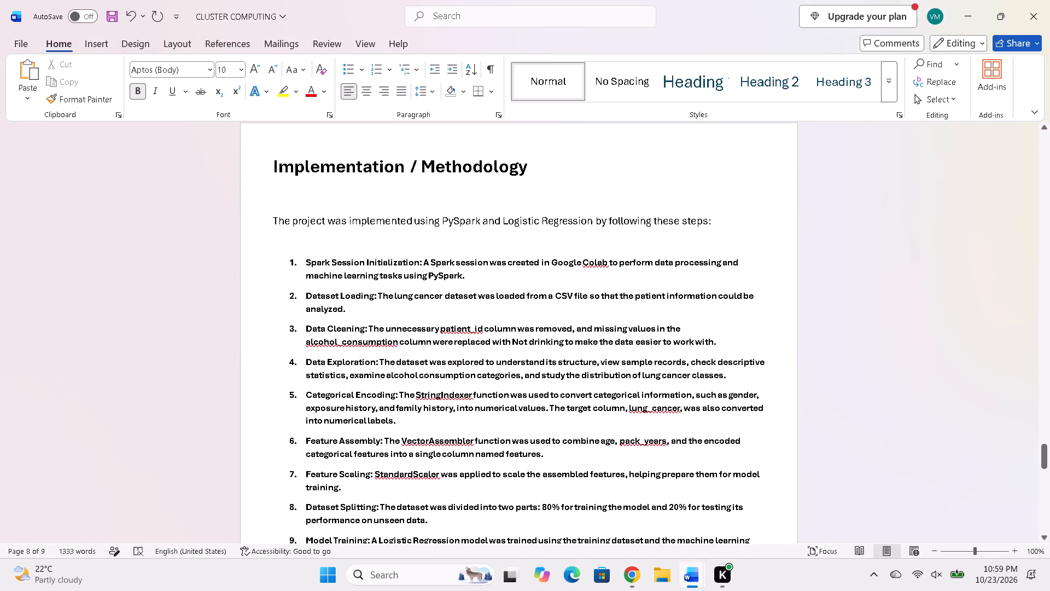
{"action": "scroll", "coordinate": [527, 432], "scroll_direction": "up", "scroll_amount": 1}
{"action": "key", "text": "space"}
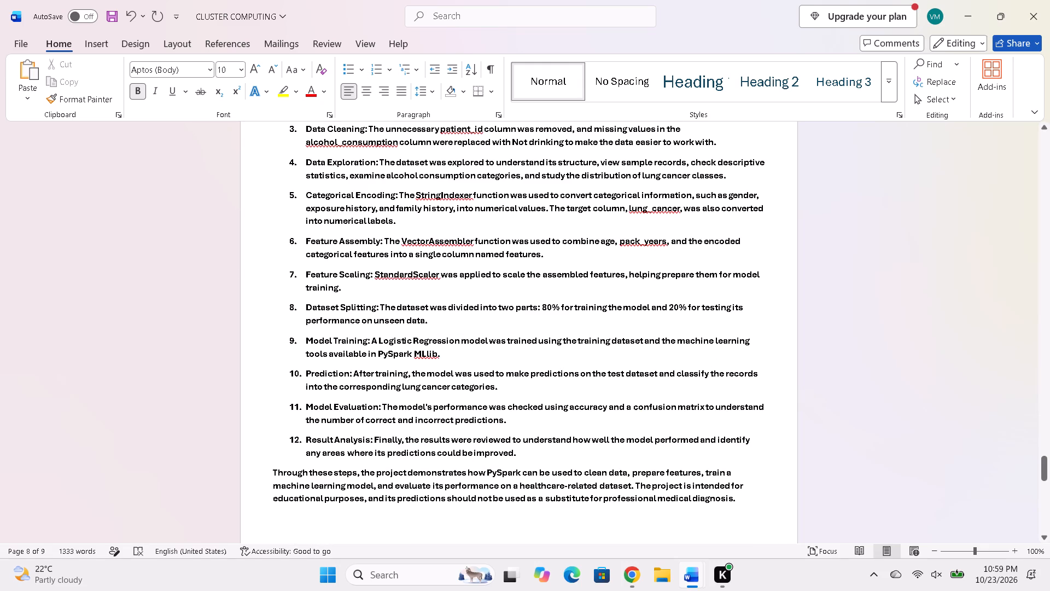
Split the joined terms in list items 5, 6, 7 and 9 into String Indexer, Vector Assembler, Standard Scaler and ML lib.
{"action": "left_click", "coordinate": [439, 190]}
{"action": "key", "text": "space"}
{"action": "left_click", "coordinate": [428, 246]}
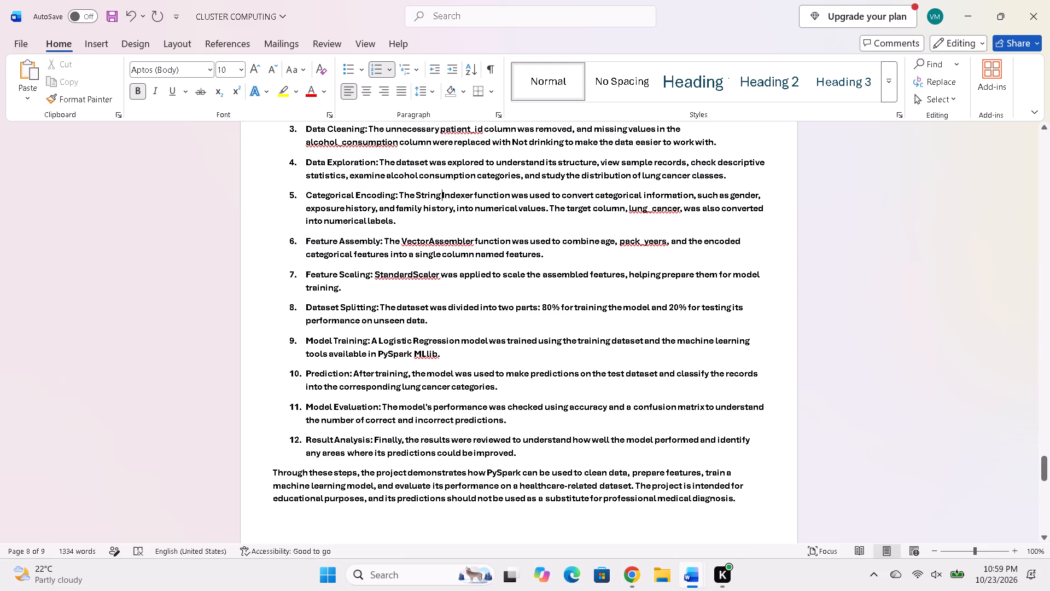
{"action": "key", "text": "space"}
{"action": "left_click", "coordinate": [416, 274]}
{"action": "key", "text": "space"}
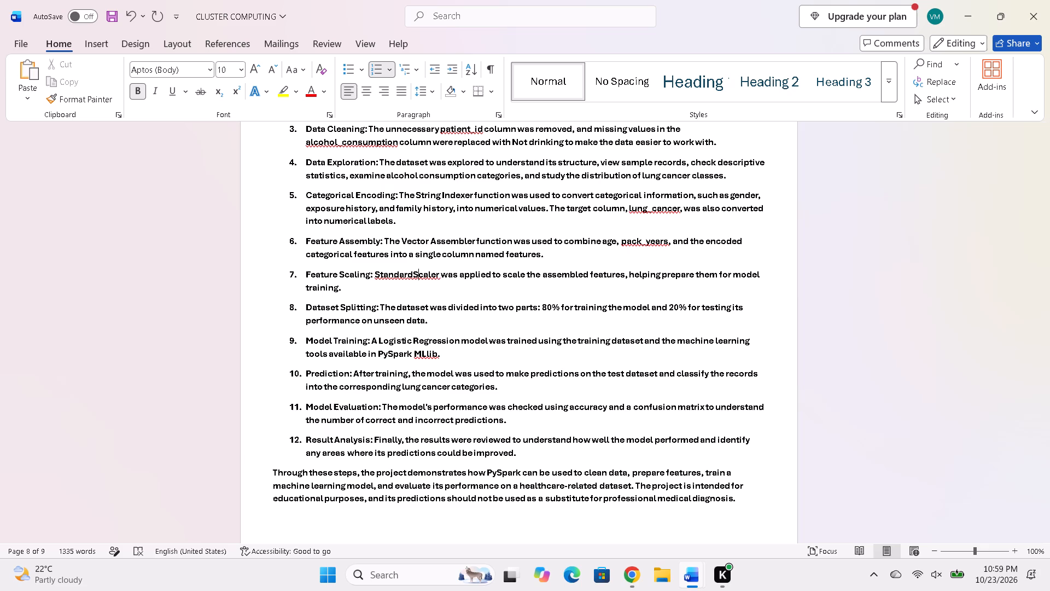
{"action": "key", "text": "BackSpace"}
{"action": "key", "text": "Left"}
{"action": "key", "text": "space"}
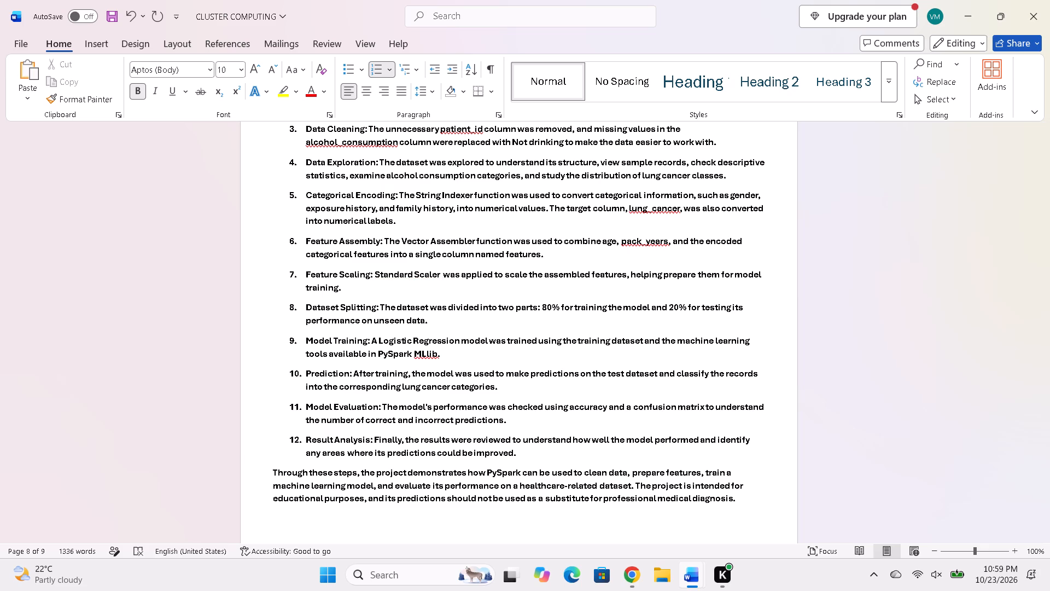
{"action": "left_click", "coordinate": [426, 354]}
{"action": "key", "text": "space"}
Split MLlib into "ML lib" in the Spark bullet under Tools & Technologies Used.
{"action": "scroll", "coordinate": [426, 354], "scroll_direction": "up", "scroll_amount": 1}
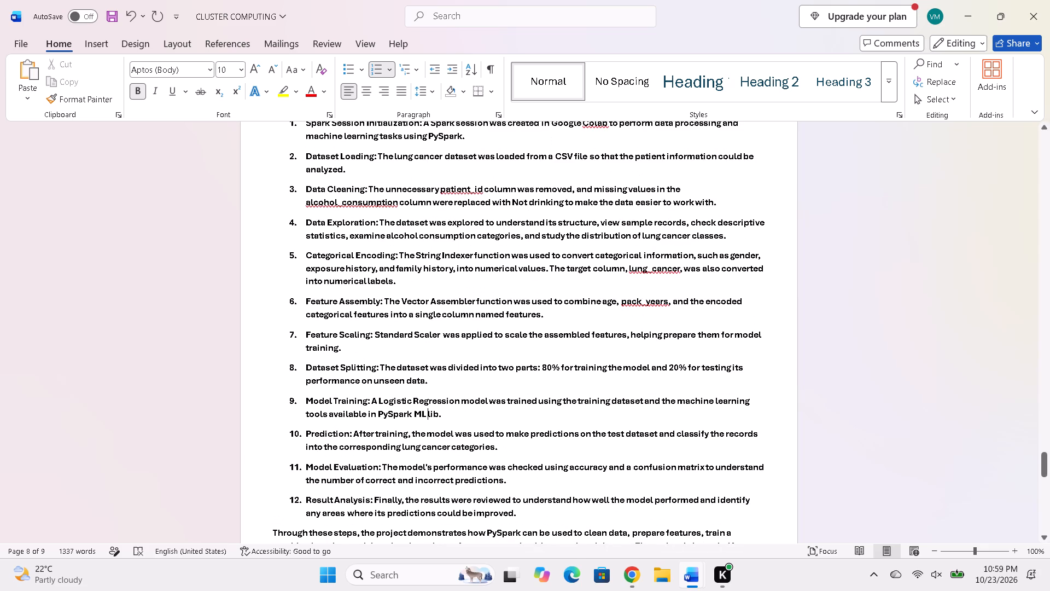
{"action": "scroll", "coordinate": [444, 311], "scroll_direction": "up", "scroll_amount": 3}
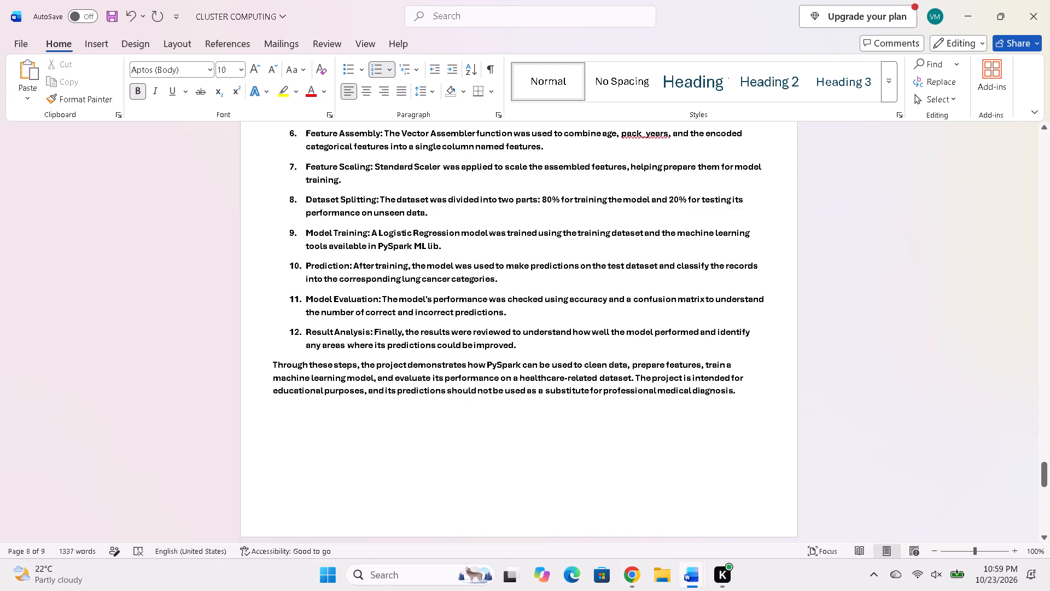
{"action": "scroll", "coordinate": [444, 311], "scroll_direction": "up", "scroll_amount": 2}
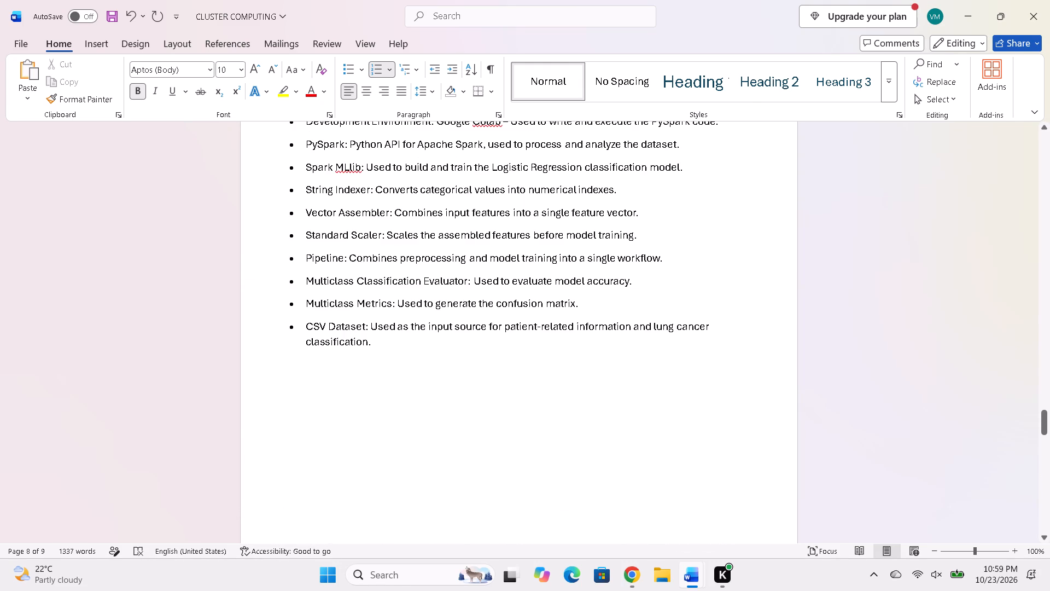
{"action": "scroll", "coordinate": [444, 311], "scroll_direction": "up", "scroll_amount": 1}
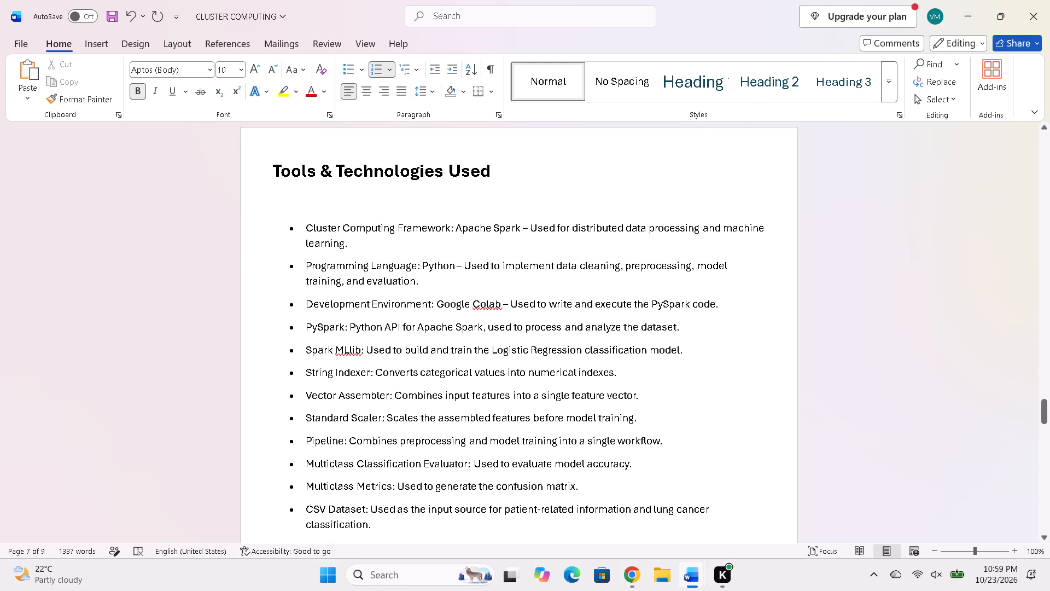
{"action": "left_click", "coordinate": [348, 347]}
{"action": "key", "text": "space"}
Split MLlib into "ML lib" in the Model Training item under Objective of the Project, keeping the term itself.
{"action": "scroll", "coordinate": [350, 347], "scroll_direction": "up", "scroll_amount": 3}
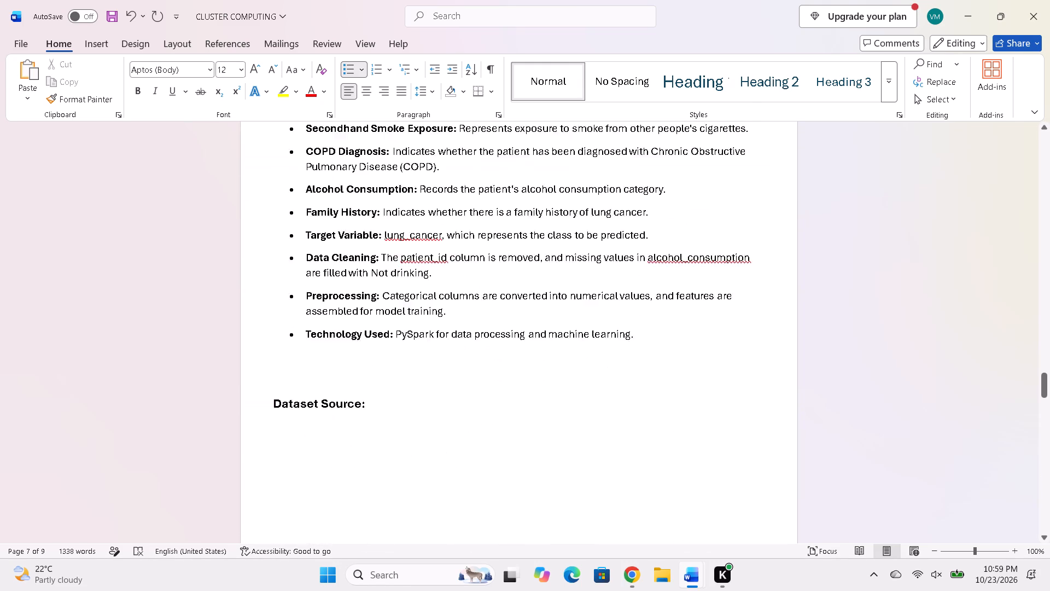
{"action": "scroll", "coordinate": [350, 347], "scroll_direction": "up", "scroll_amount": 1}
{"action": "scroll", "coordinate": [395, 376], "scroll_direction": "up", "scroll_amount": 2}
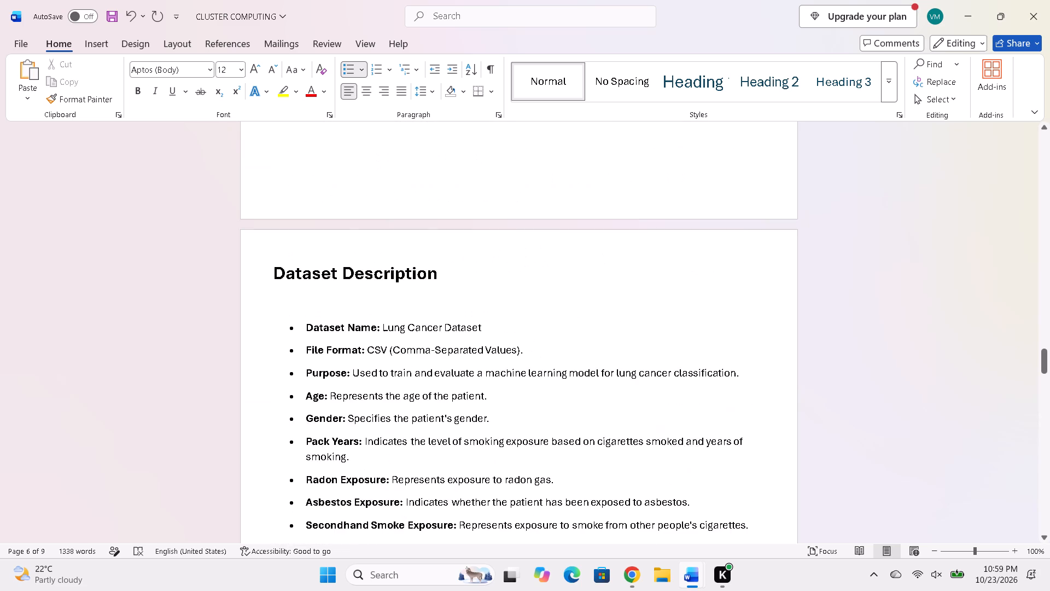
{"action": "scroll", "coordinate": [395, 376], "scroll_direction": "up", "scroll_amount": 4}
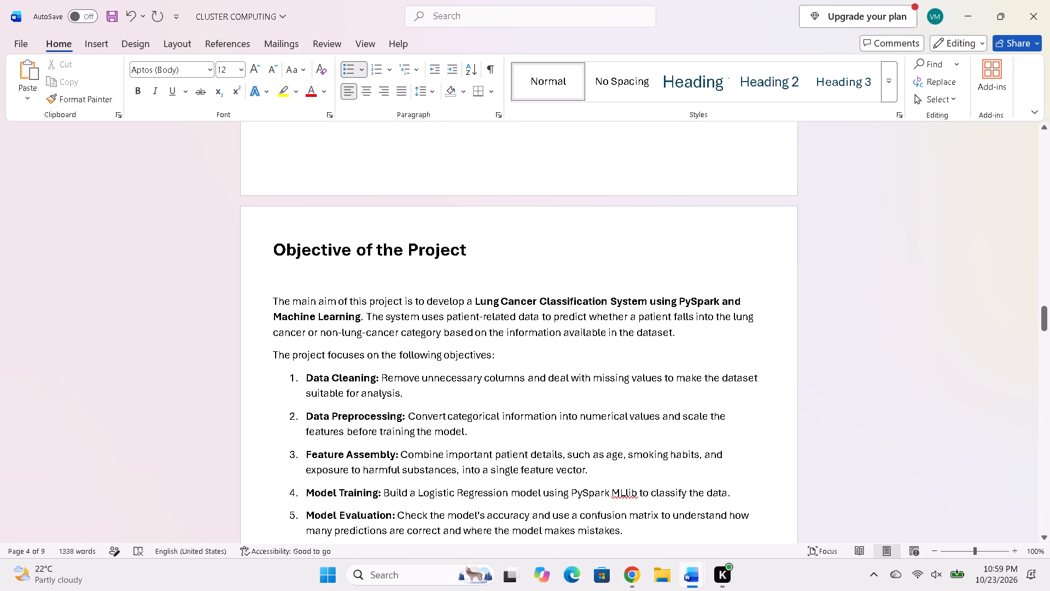
{"action": "double_click", "coordinate": [626, 492]}
{"action": "key", "text": "space"}
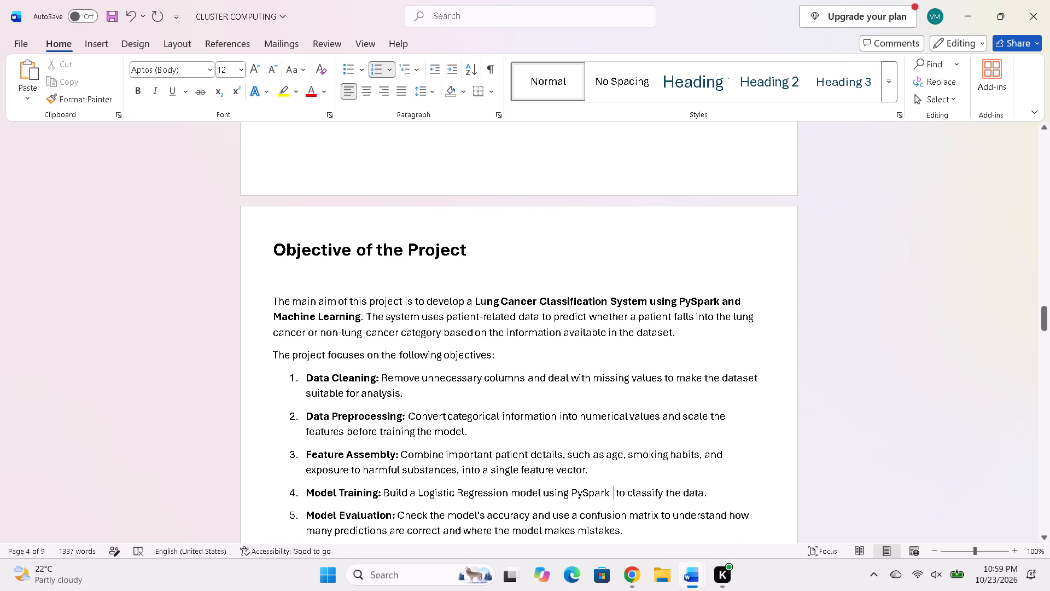
{"action": "key", "text": "ctrl+z"}
{"action": "left_click", "coordinate": [626, 494]}
{"action": "key", "text": "space"}
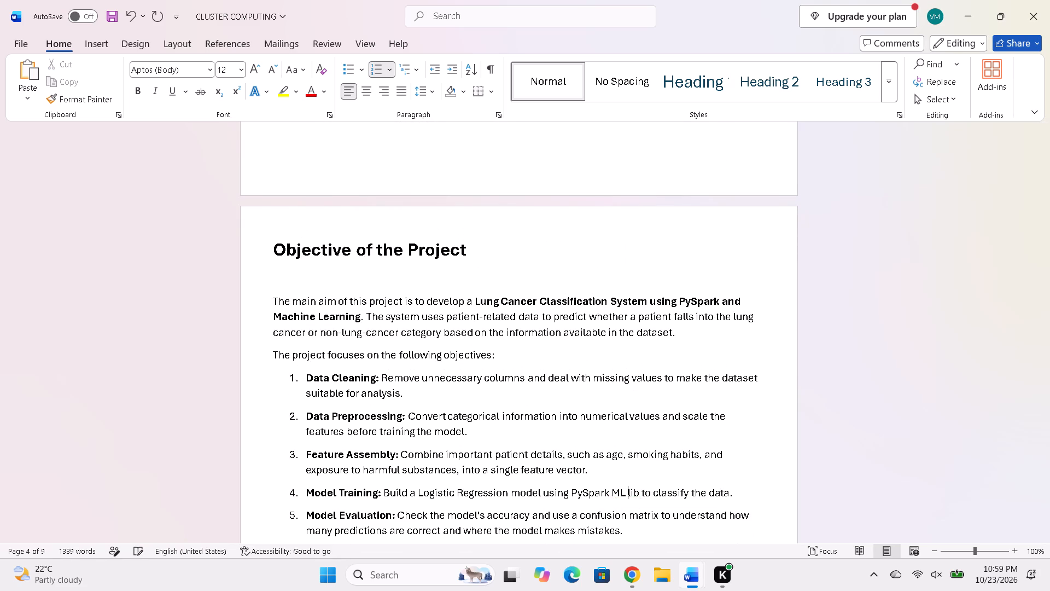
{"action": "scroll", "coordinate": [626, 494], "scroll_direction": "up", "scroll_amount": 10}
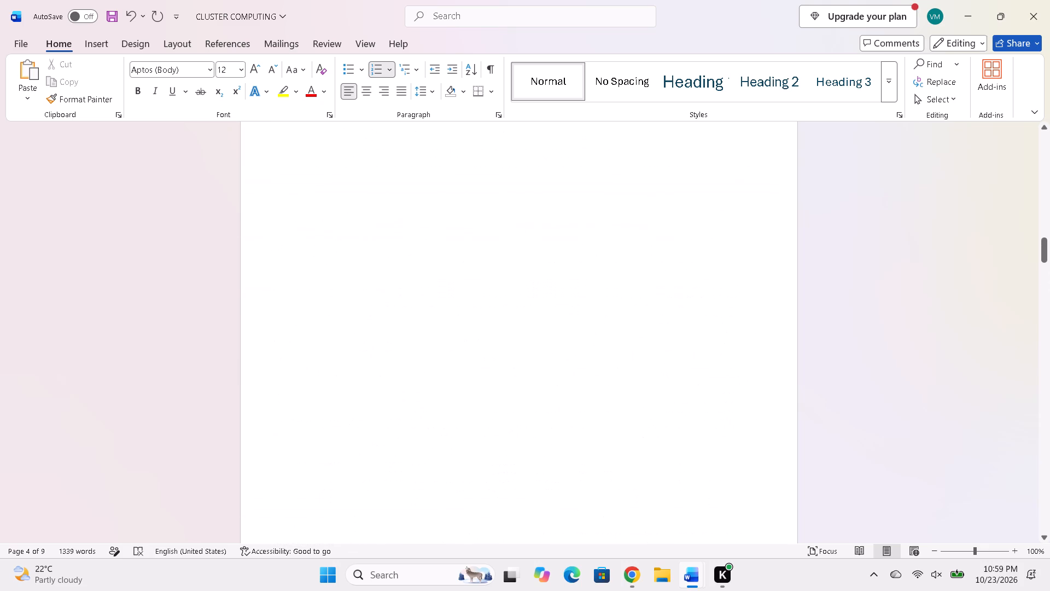
Save the CLUSTER COMPUTING report document.
{"action": "scroll", "coordinate": [626, 494], "scroll_direction": "up", "scroll_amount": 5}
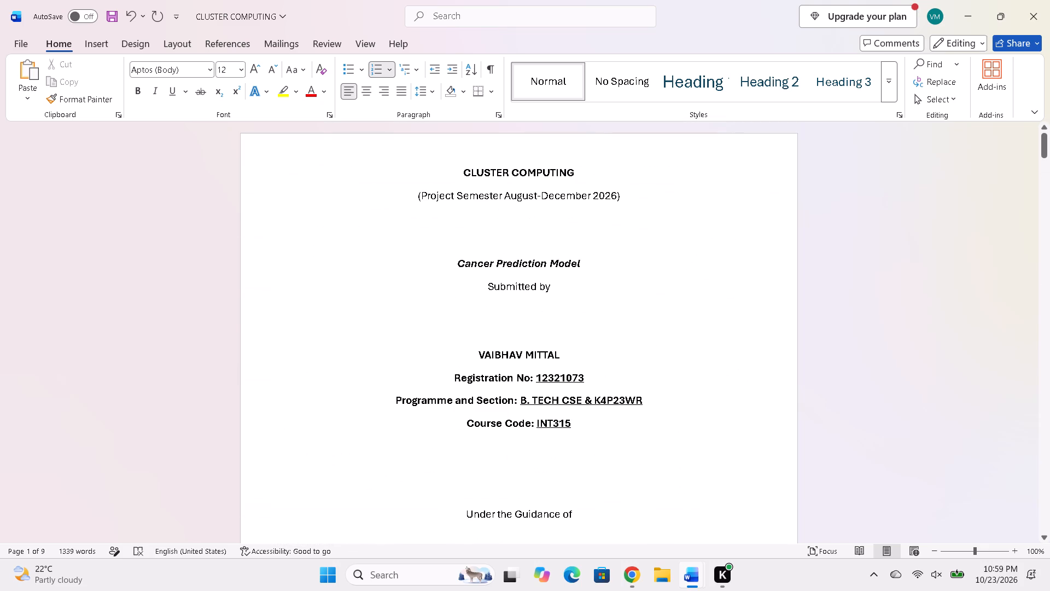
{"action": "key", "text": "ctrl+s"}
Remove the bold from the Implementation / Methodology numbered list and closing paragraph and enlarge their text to 12 pt.
{"action": "scroll", "coordinate": [626, 494], "scroll_direction": "down", "scroll_amount": 7}
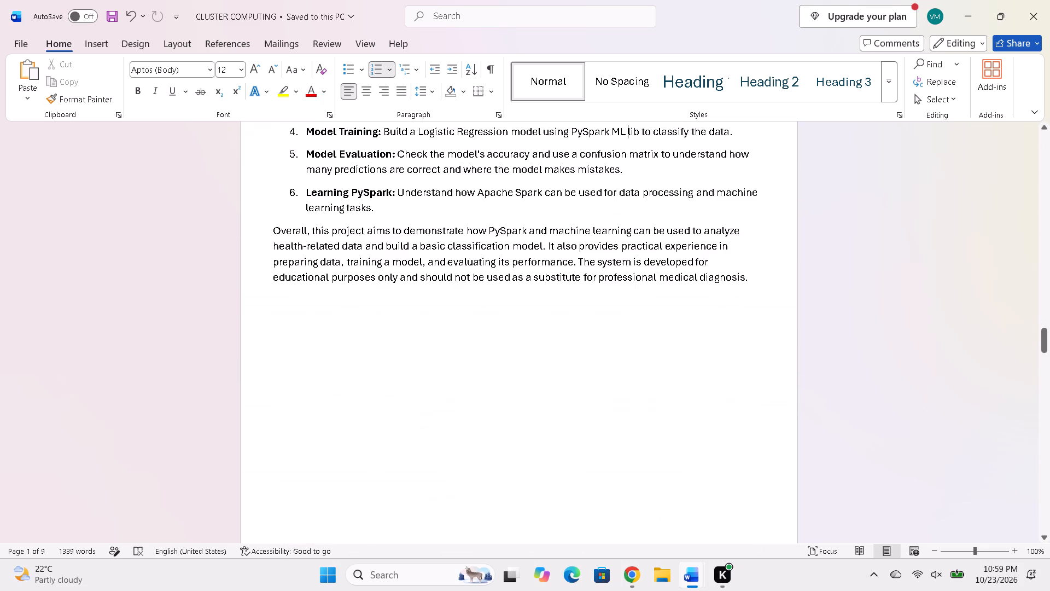
{"action": "scroll", "coordinate": [626, 494], "scroll_direction": "down", "scroll_amount": 10}
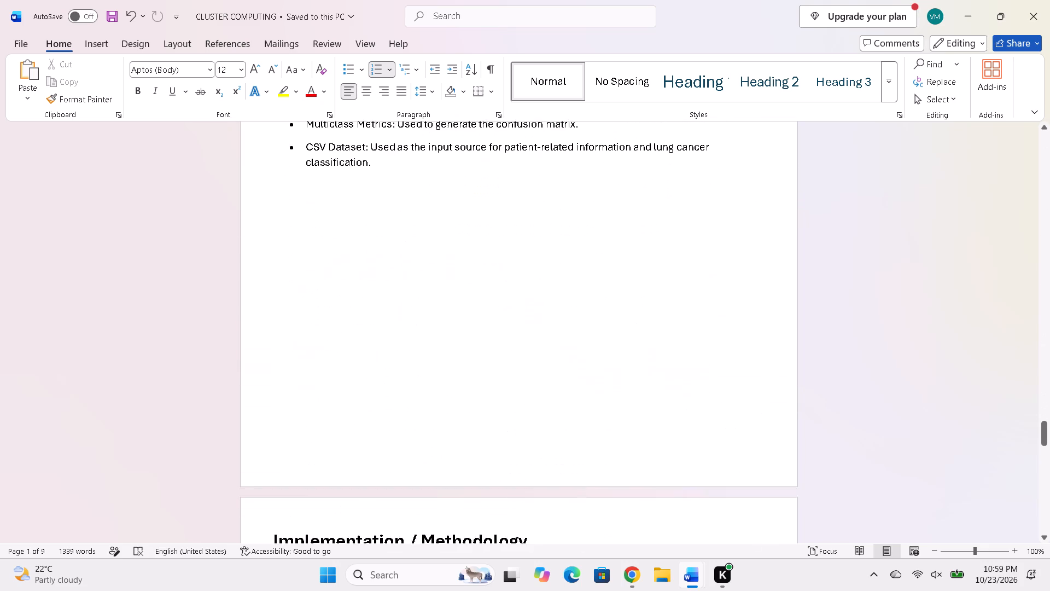
{"action": "scroll", "coordinate": [626, 494], "scroll_direction": "down", "scroll_amount": 5}
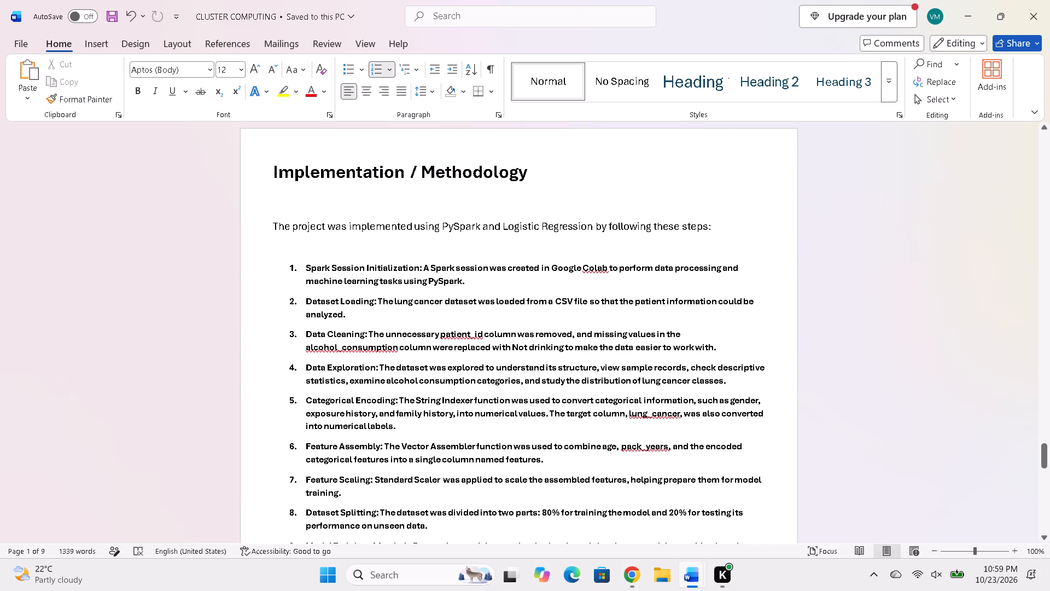
{"action": "scroll", "coordinate": [626, 494], "scroll_direction": "down", "scroll_amount": 2}
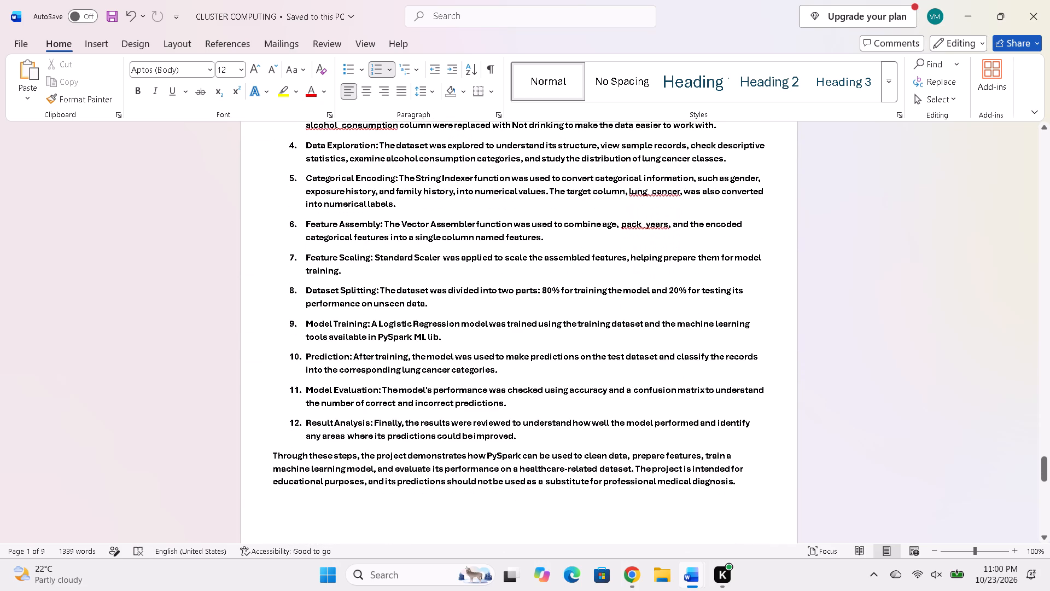
{"action": "scroll", "coordinate": [626, 494], "scroll_direction": "down", "scroll_amount": 1}
{"action": "scroll", "coordinate": [626, 494], "scroll_direction": "up", "scroll_amount": 1}
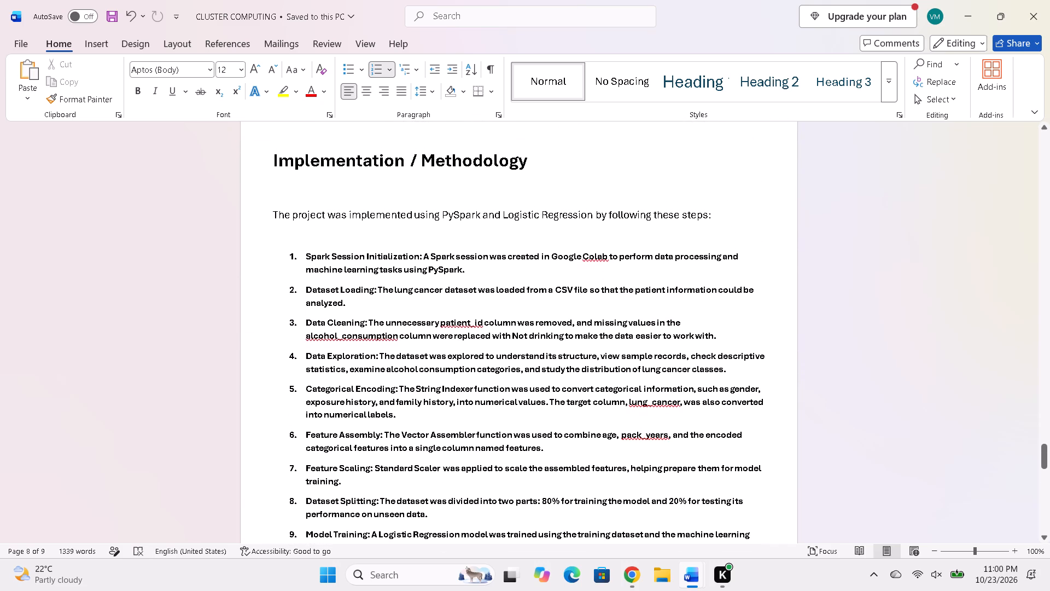
{"action": "left_click_drag", "start_coordinate": [308, 252], "coordinate": [541, 502]}
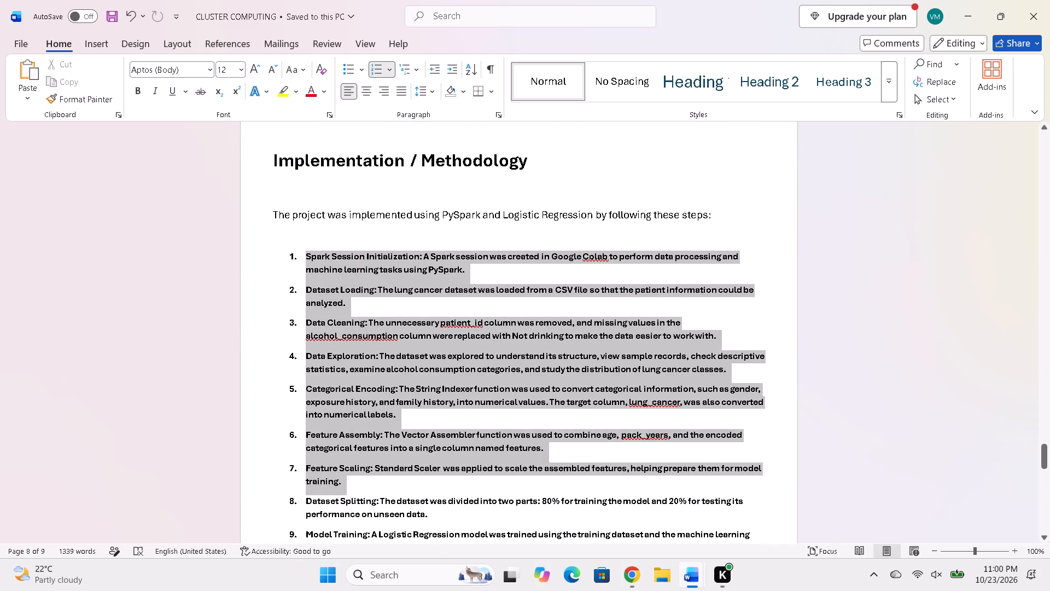
{"action": "left_click_drag", "start_coordinate": [541, 502], "coordinate": [733, 421]}
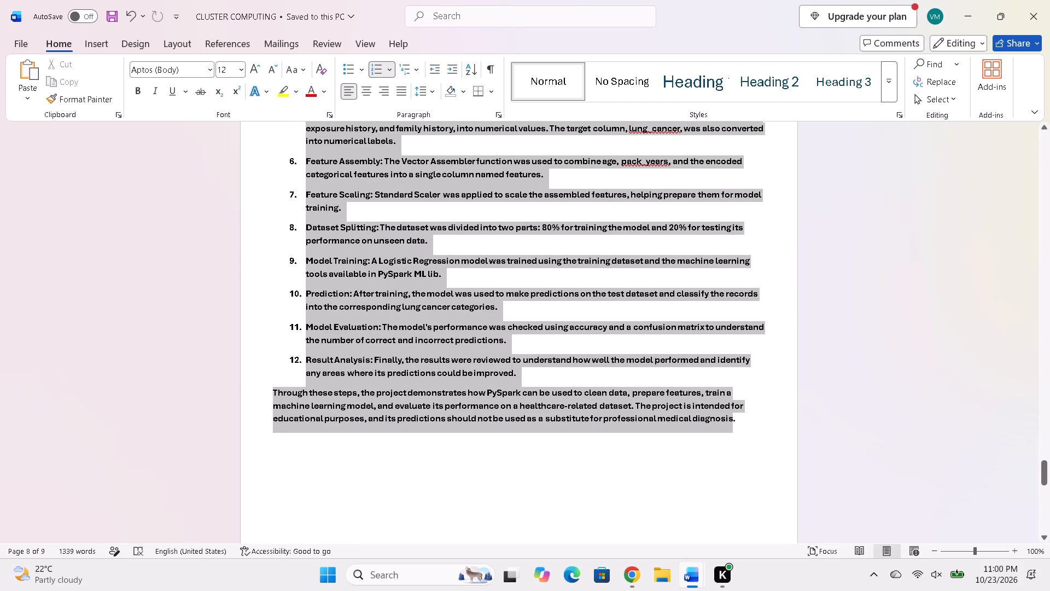
{"action": "left_click_drag", "start_coordinate": [733, 421], "coordinate": [736, 420]}
{"action": "left_click", "coordinate": [744, 399]}
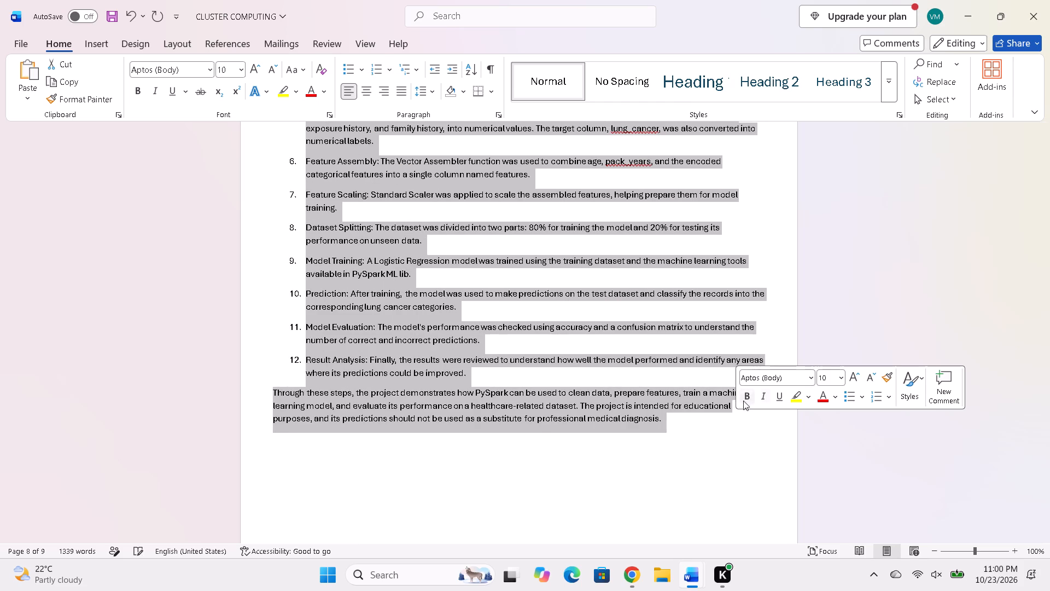
{"action": "left_click", "coordinate": [851, 378]}
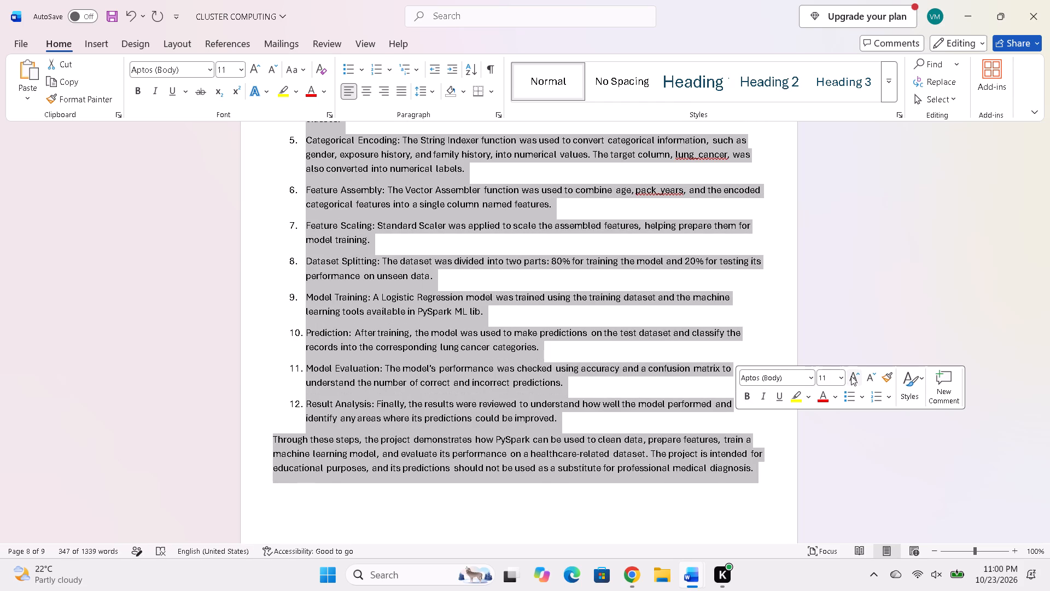
{"action": "left_click", "coordinate": [851, 375]}
{"action": "left_click", "coordinate": [626, 344]}
Reduce the empty line beneath the Implementation / Methodology heading to 14 pt.
{"action": "scroll", "coordinate": [626, 344], "scroll_direction": "up", "scroll_amount": 1}
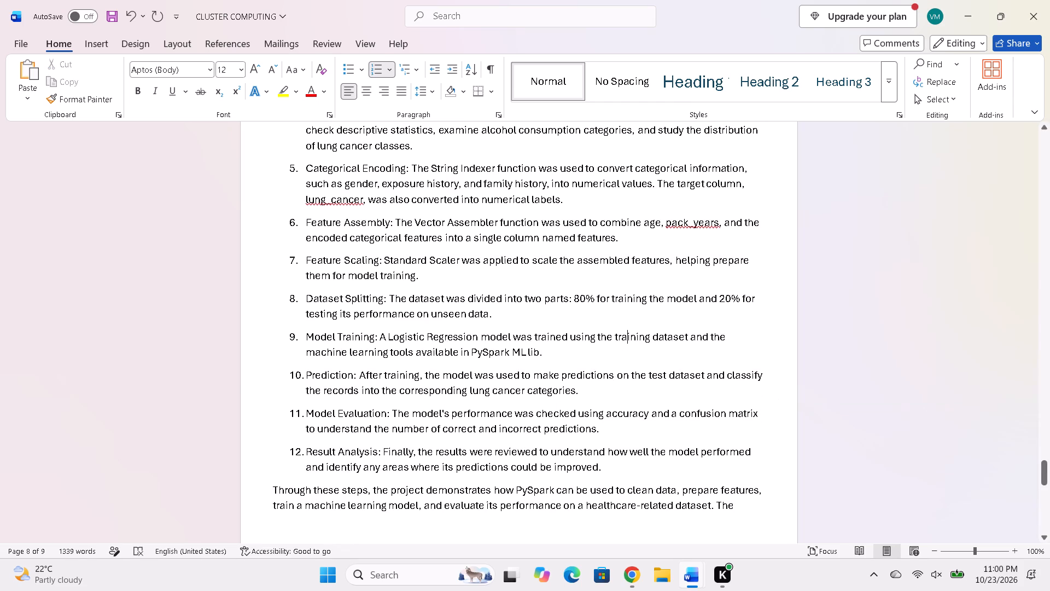
{"action": "scroll", "coordinate": [626, 344], "scroll_direction": "up", "scroll_amount": 2}
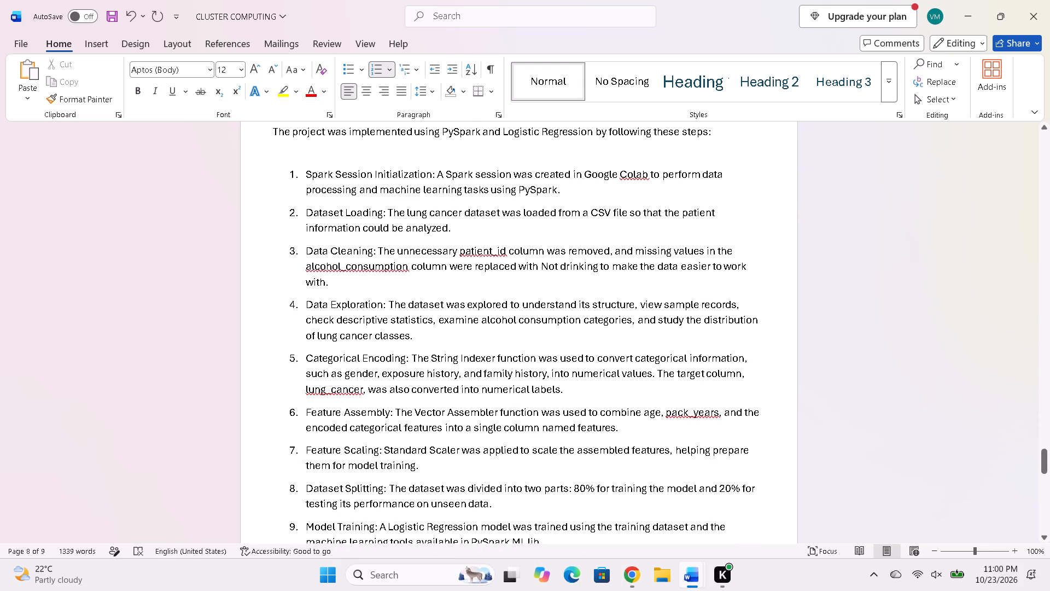
{"action": "scroll", "coordinate": [626, 344], "scroll_direction": "down", "scroll_amount": 1}
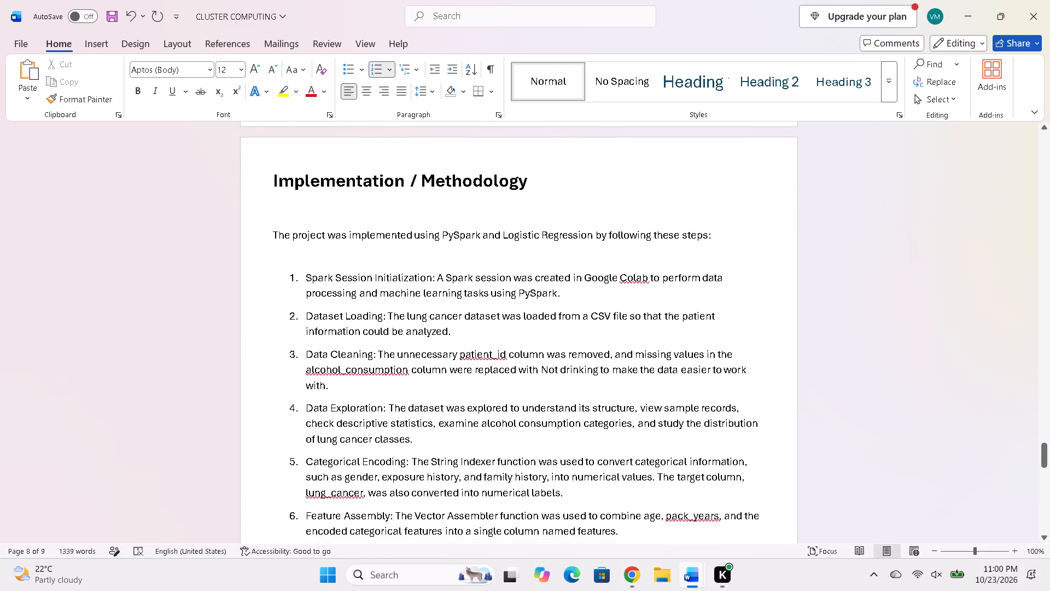
{"action": "scroll", "coordinate": [626, 344], "scroll_direction": "down", "scroll_amount": 1}
{"action": "scroll", "coordinate": [626, 344], "scroll_direction": "up", "scroll_amount": 2}
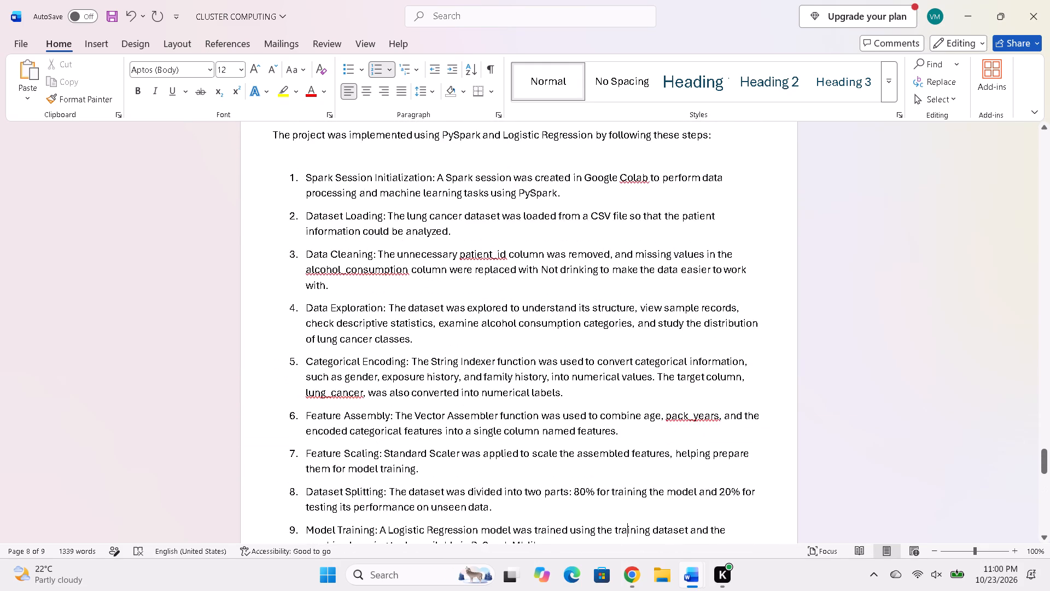
{"action": "scroll", "coordinate": [626, 344], "scroll_direction": "up", "scroll_amount": 2}
{"action": "left_click", "coordinate": [438, 299]}
{"action": "left_click", "coordinate": [333, 331]}
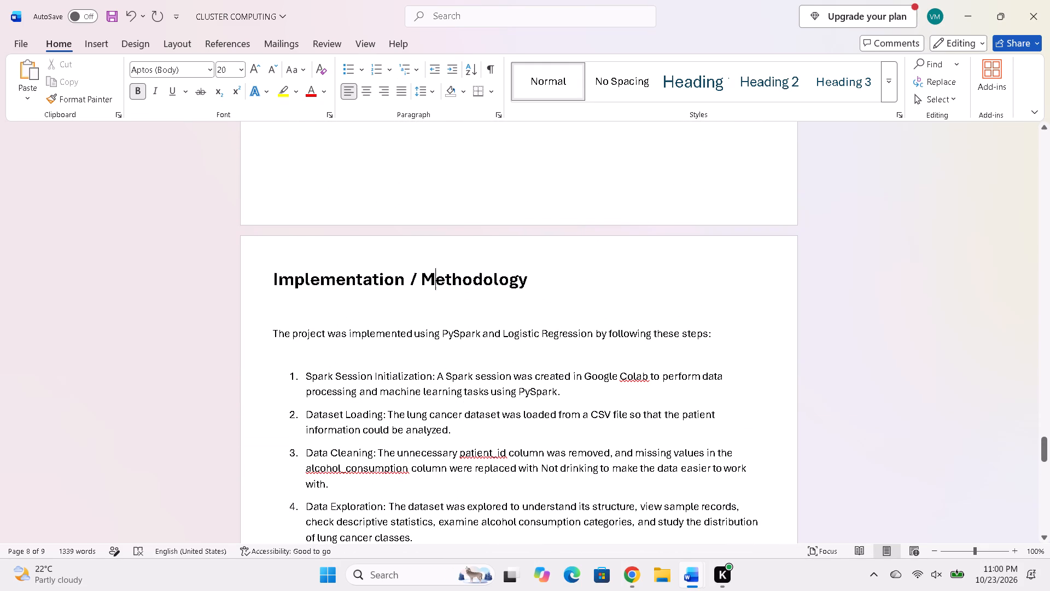
{"action": "left_click", "coordinate": [321, 319]}
{"action": "key", "text": "BackSpace"}
{"action": "key", "text": "Return"}
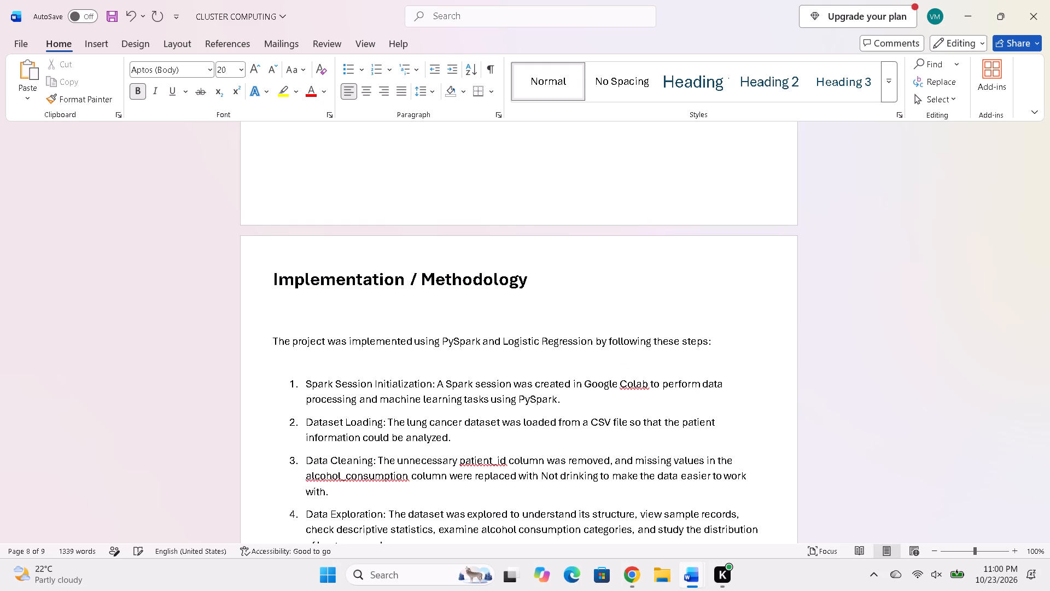
{"action": "triple_click", "coordinate": [272, 68]}
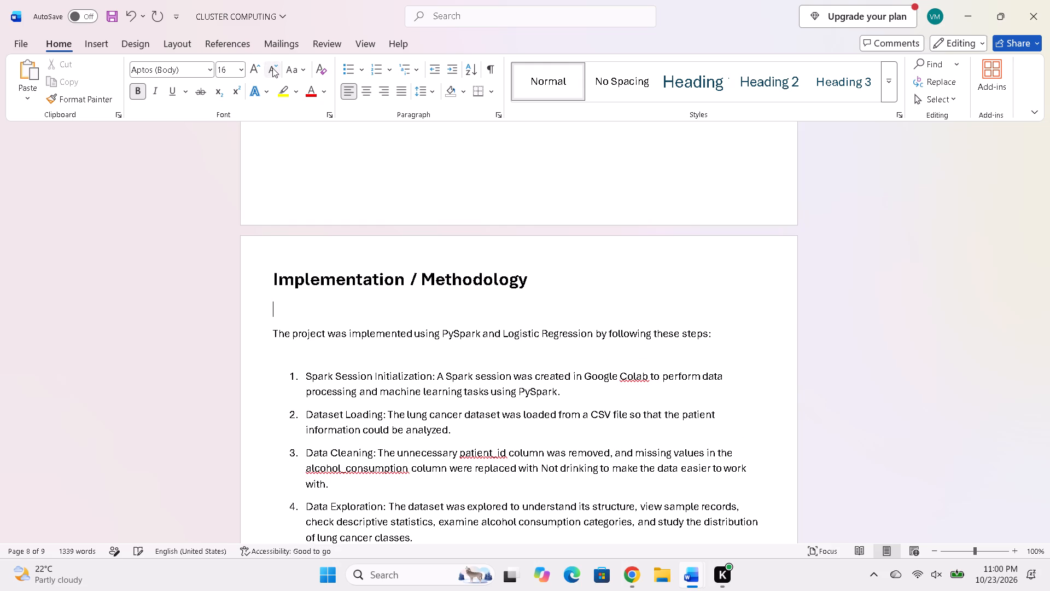
Set the empty line between the introductory sentence and the numbered list to 9 pt.
{"action": "scroll", "coordinate": [320, 309], "scroll_direction": "down", "scroll_amount": 3}
{"action": "scroll", "coordinate": [320, 309], "scroll_direction": "up", "scroll_amount": 1}
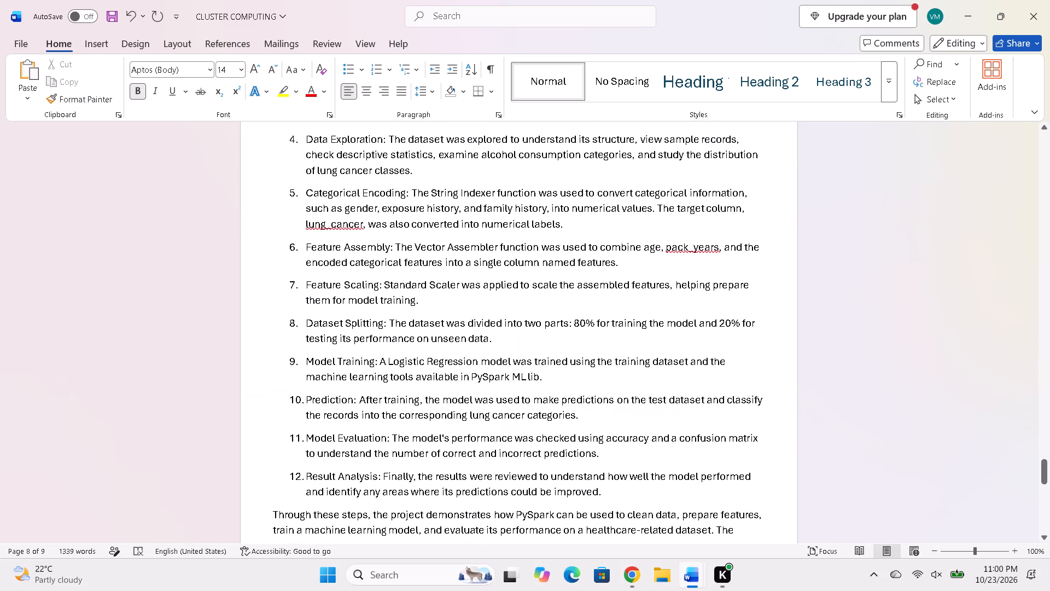
{"action": "scroll", "coordinate": [320, 309], "scroll_direction": "up", "scroll_amount": 1}
{"action": "left_click", "coordinate": [309, 251]}
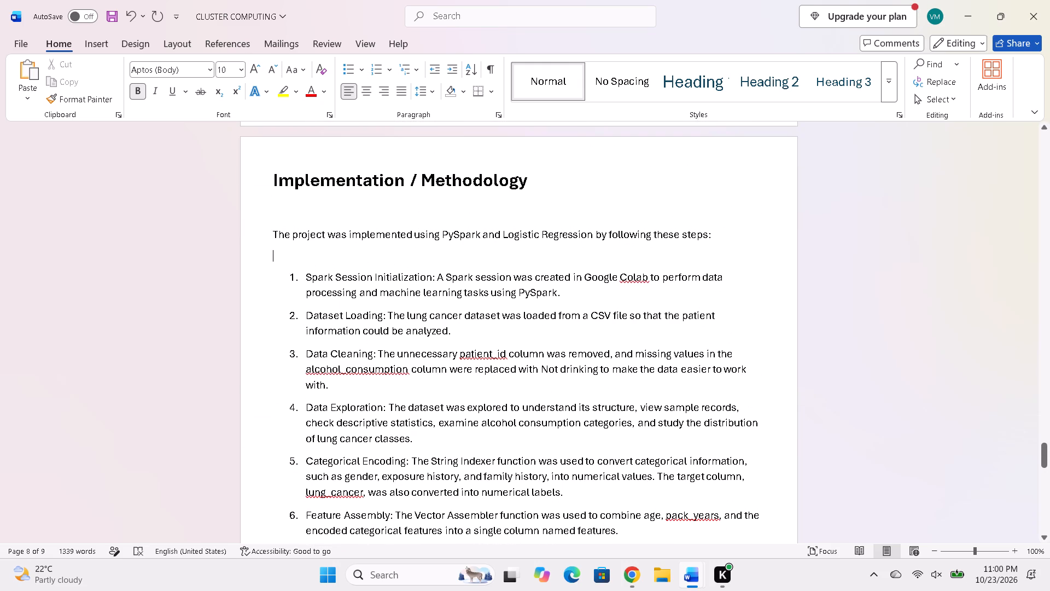
{"action": "left_click", "coordinate": [275, 72]}
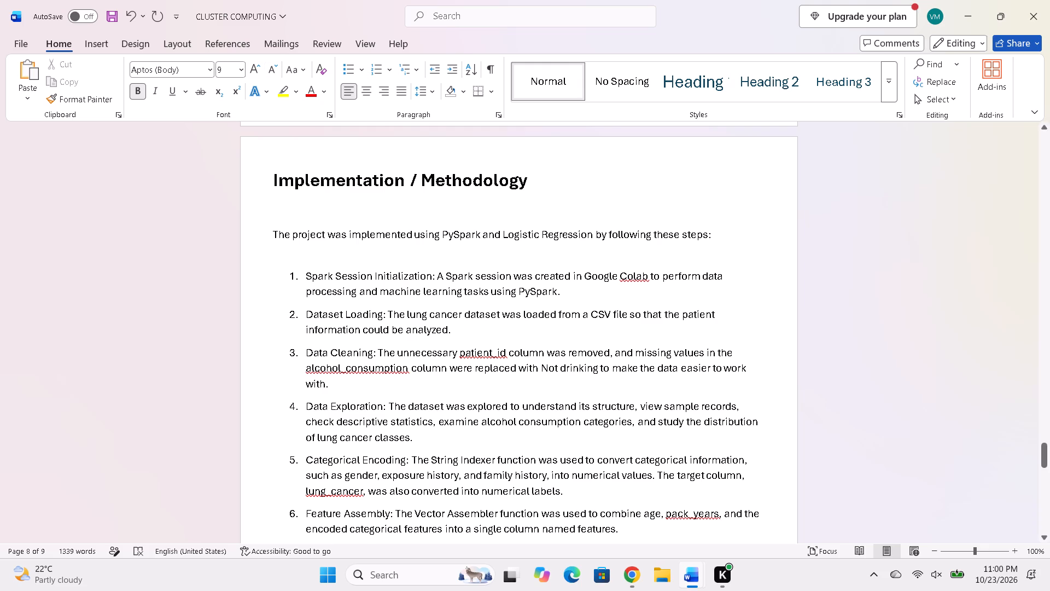
Shrink the empty line beneath the Implementation / Methodology heading further, to 10 pt.
{"action": "left_click", "coordinate": [299, 216]}
{"action": "left_click", "coordinate": [273, 68]}
{"action": "left_click", "coordinate": [273, 68]}
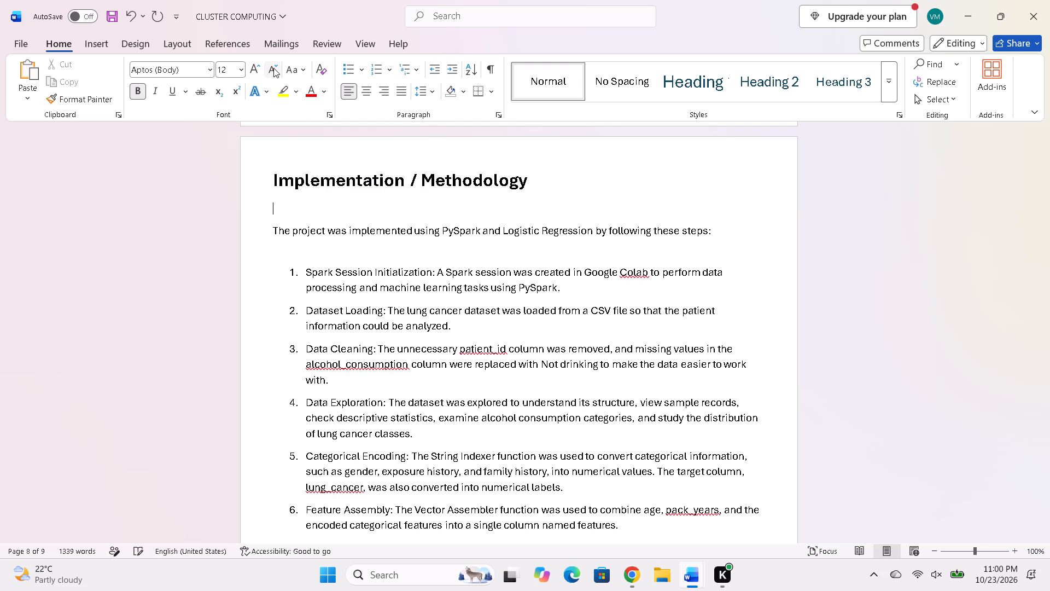
{"action": "left_click", "coordinate": [273, 68]}
Reduce the Implementation / Methodology numbered list and closing paragraph to 11 pt.
{"action": "scroll", "coordinate": [365, 272], "scroll_direction": "down", "scroll_amount": 4}
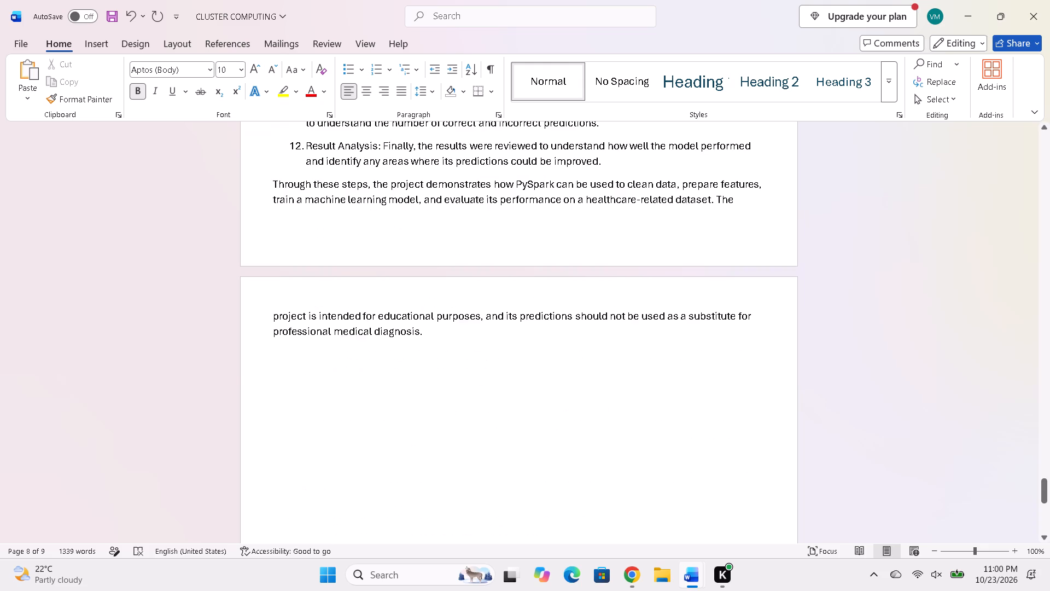
{"action": "scroll", "coordinate": [365, 272], "scroll_direction": "up", "scroll_amount": 3}
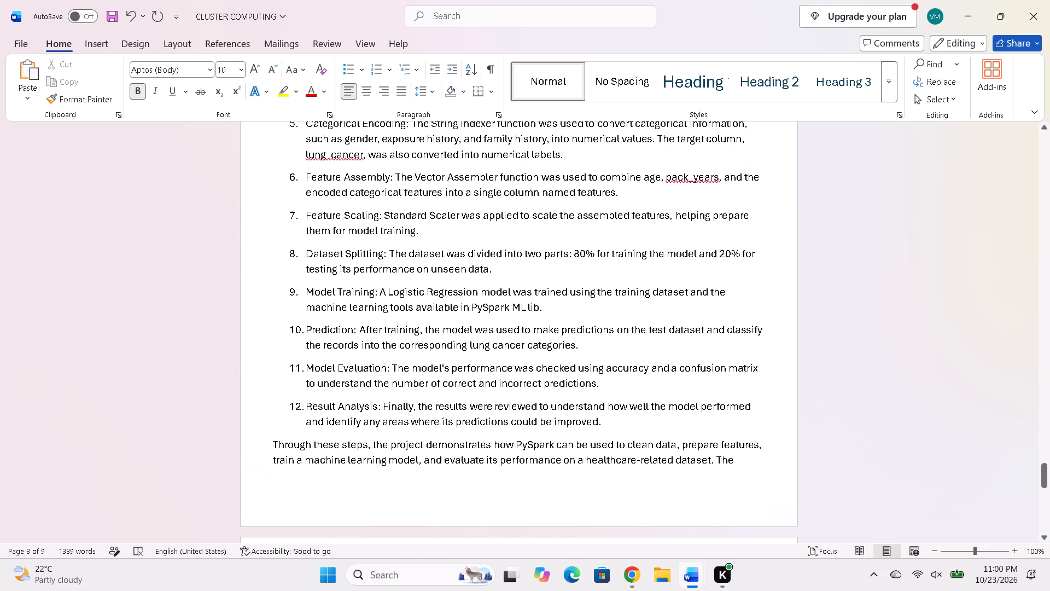
{"action": "scroll", "coordinate": [365, 272], "scroll_direction": "up", "scroll_amount": 2}
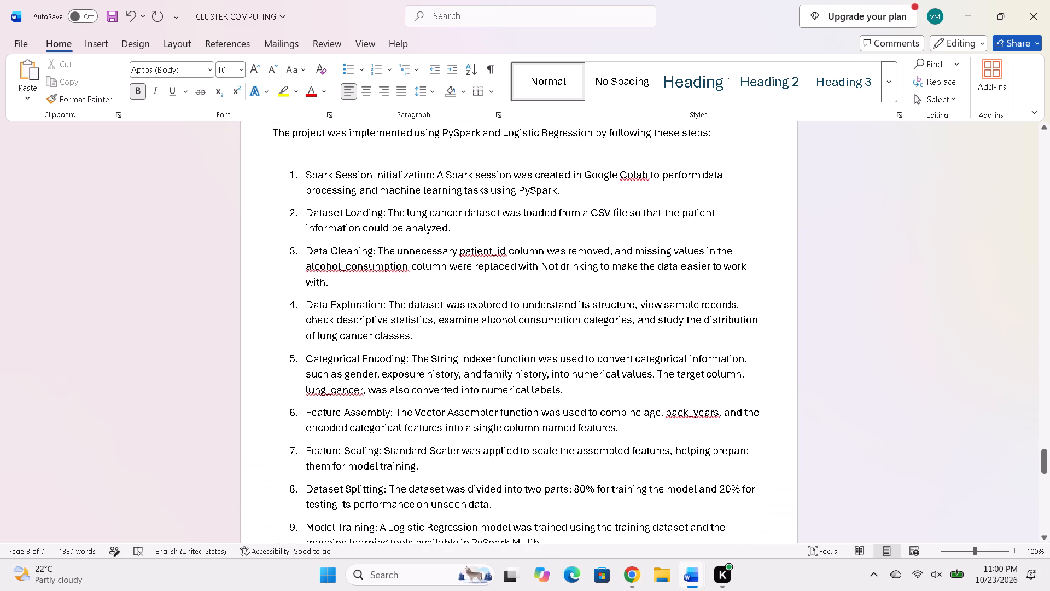
{"action": "left_click", "coordinate": [328, 210]}
{"action": "left_click_drag", "start_coordinate": [285, 173], "coordinate": [580, 486]}
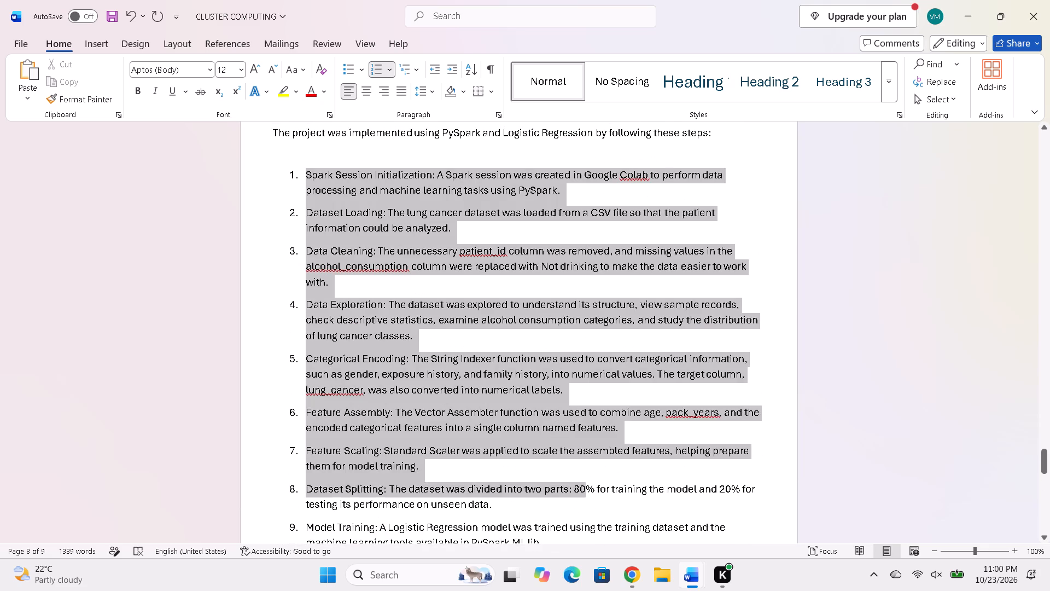
{"action": "left_click_drag", "start_coordinate": [580, 486], "coordinate": [577, 389]}
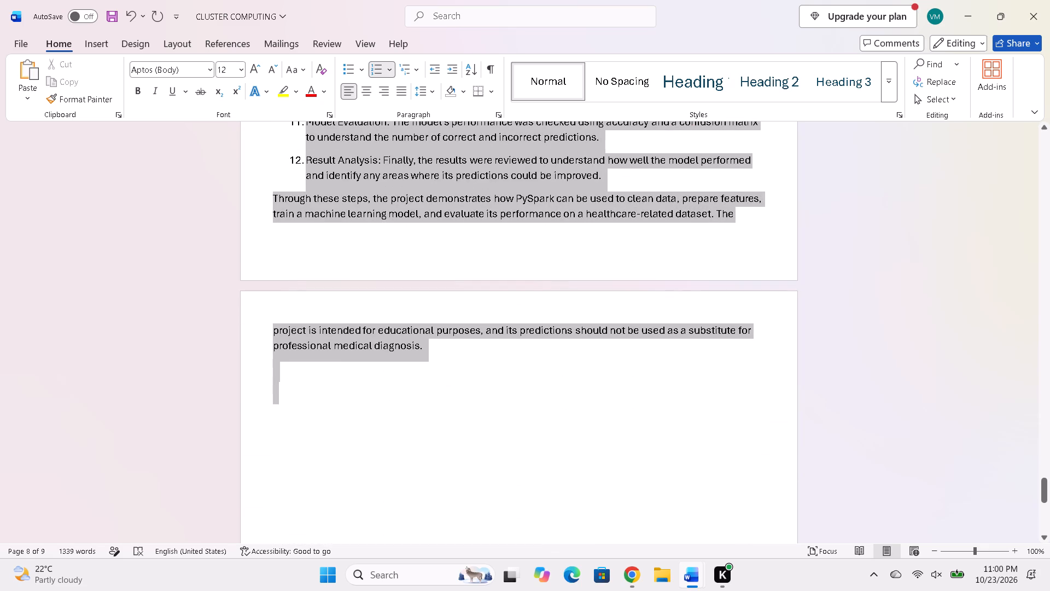
{"action": "left_click_drag", "start_coordinate": [577, 389], "coordinate": [568, 381]}
{"action": "left_click", "coordinate": [698, 340]}
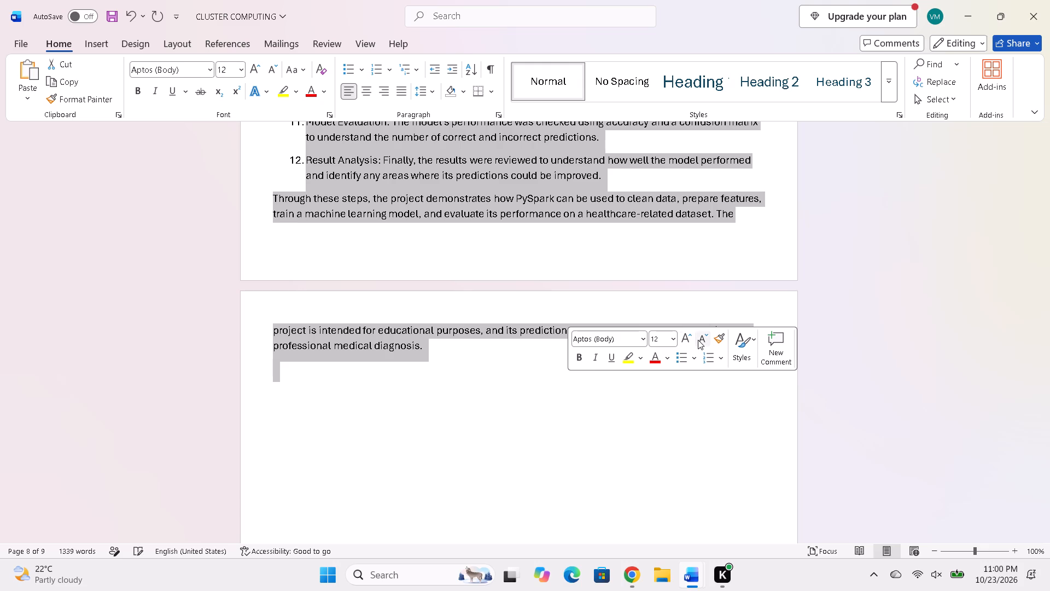
{"action": "left_click", "coordinate": [530, 271]}
Return to the report's cover page and save the document.
{"action": "scroll", "coordinate": [530, 271], "scroll_direction": "up", "scroll_amount": 3}
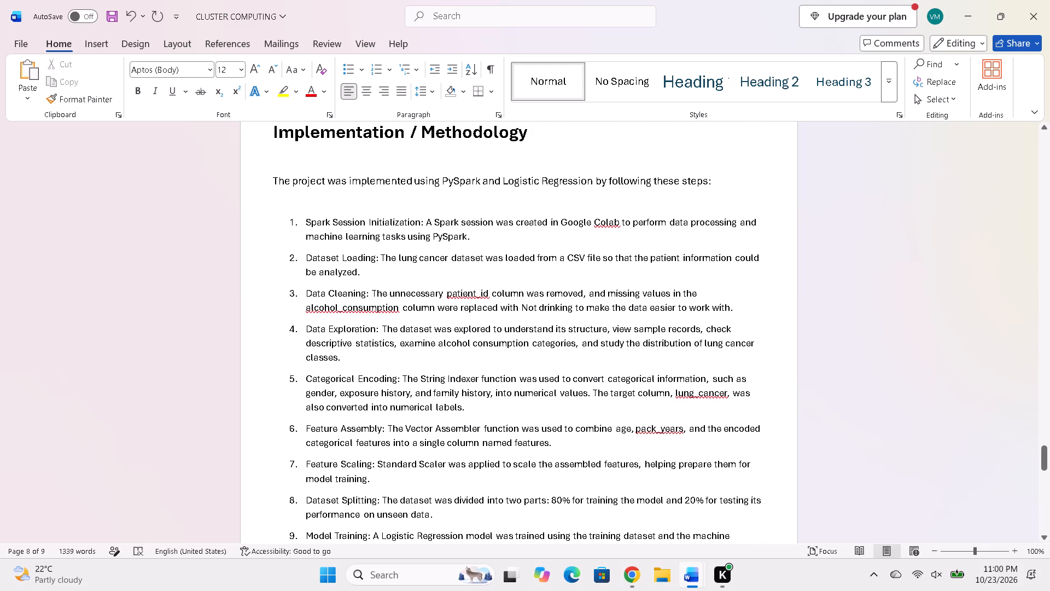
{"action": "scroll", "coordinate": [530, 271], "scroll_direction": "up", "scroll_amount": 5}
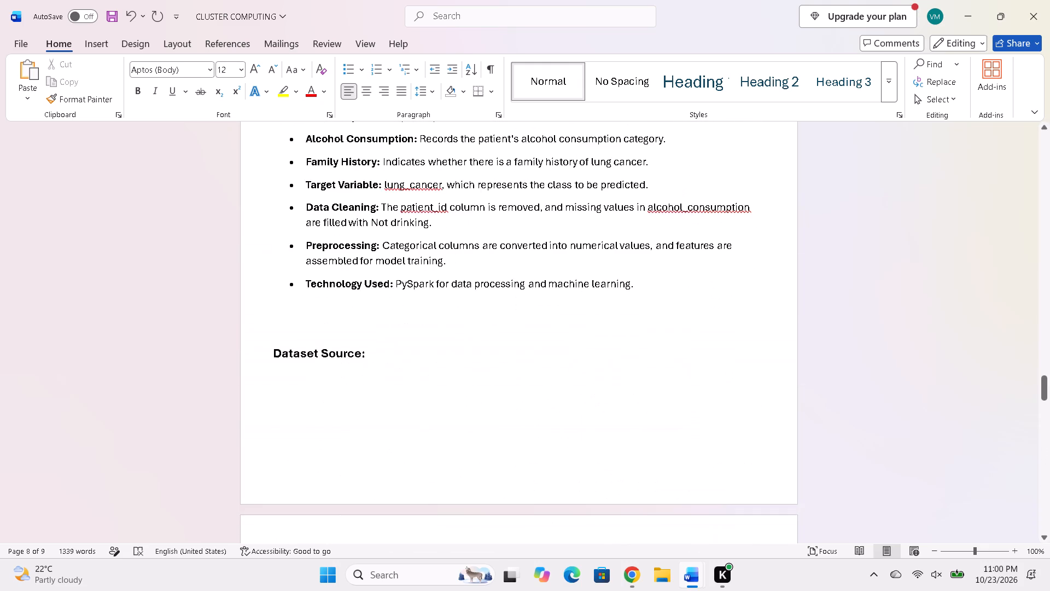
{"action": "scroll", "coordinate": [530, 271], "scroll_direction": "up", "scroll_amount": 20}
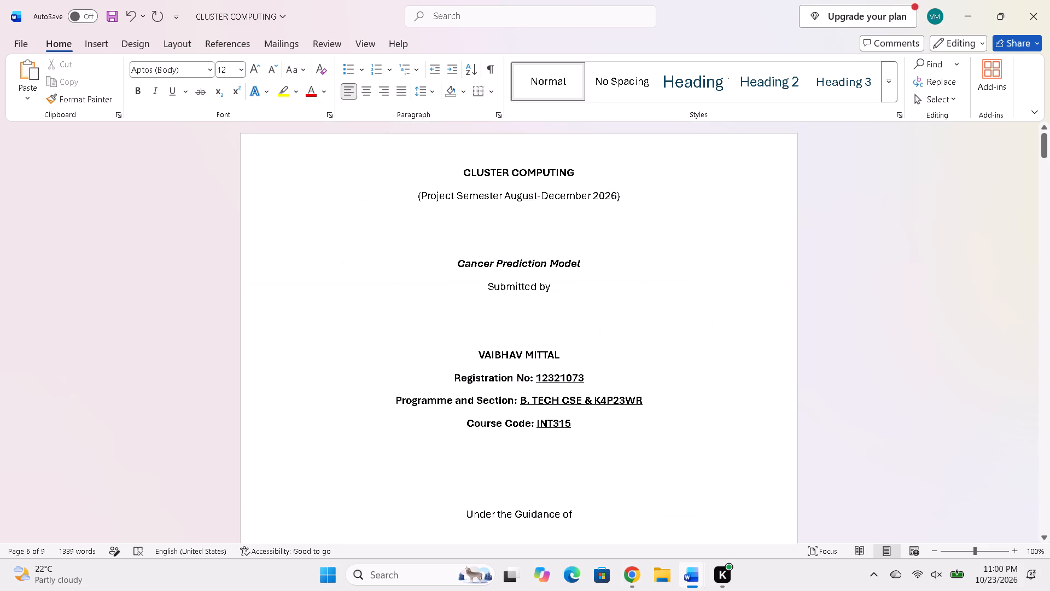
{"action": "scroll", "coordinate": [530, 271], "scroll_direction": "up", "scroll_amount": 1}
{"action": "key", "text": "ctrl+s"}
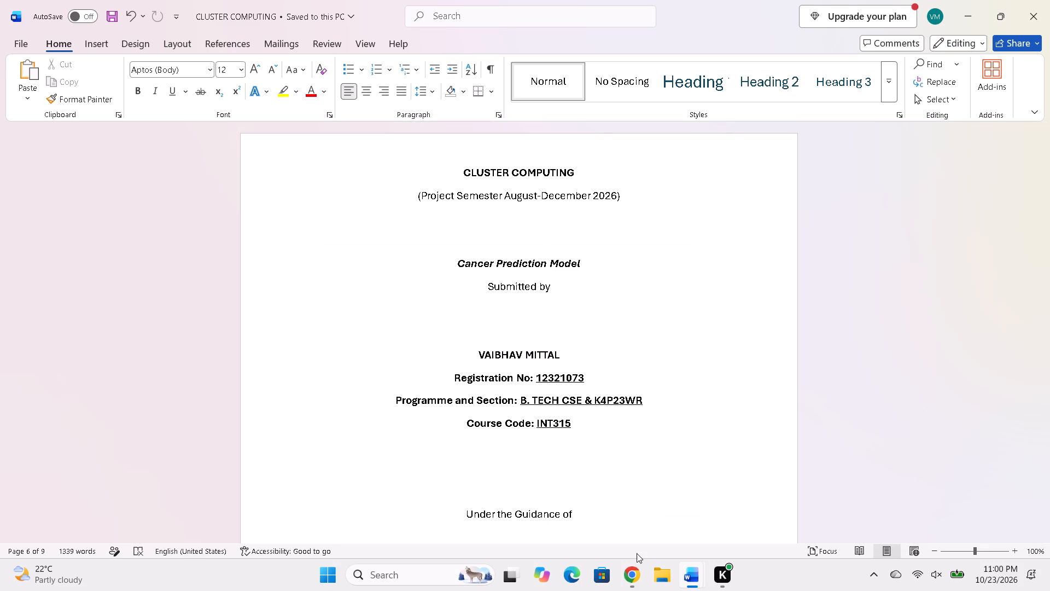
Switch to Chrome and consult the INT315 project report requirements in the LPU Live group chat, clearing the highlight on item 7.
{"action": "left_click", "coordinate": [634, 580]}
{"action": "left_click", "coordinate": [769, 0]}
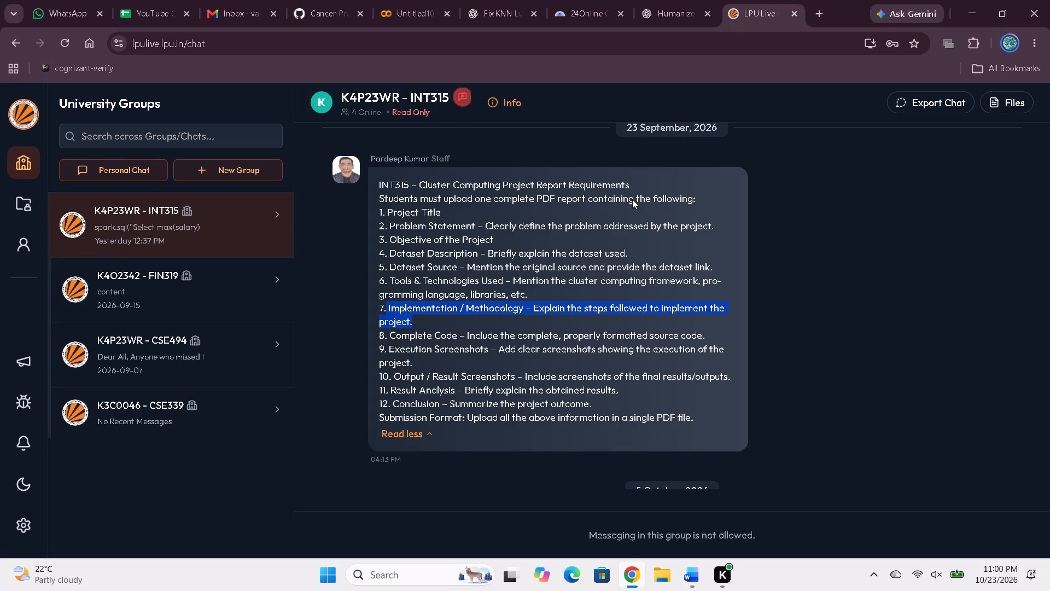
{"action": "left_click", "coordinate": [509, 320]}
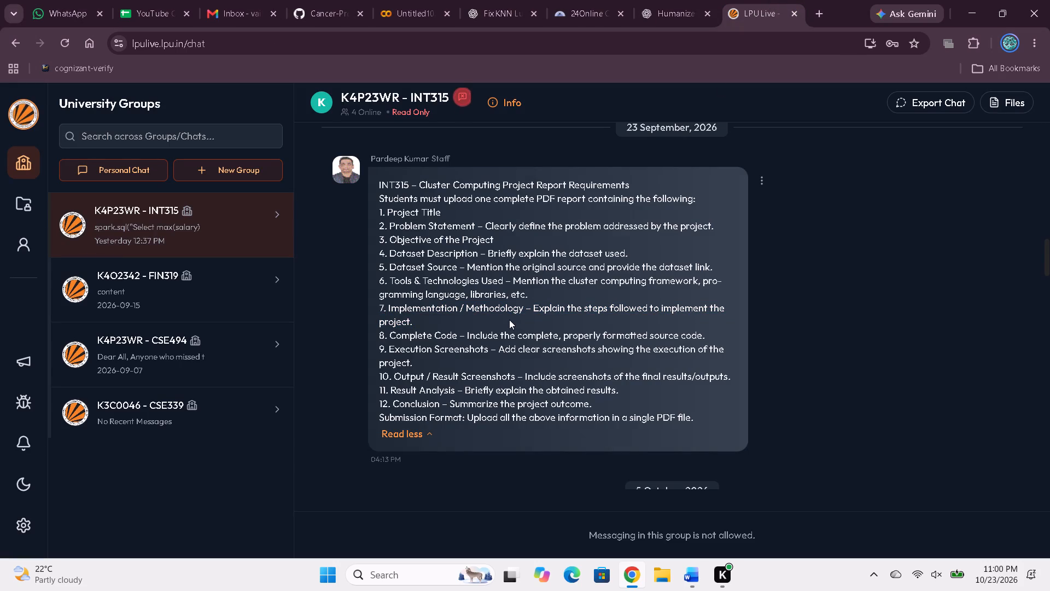